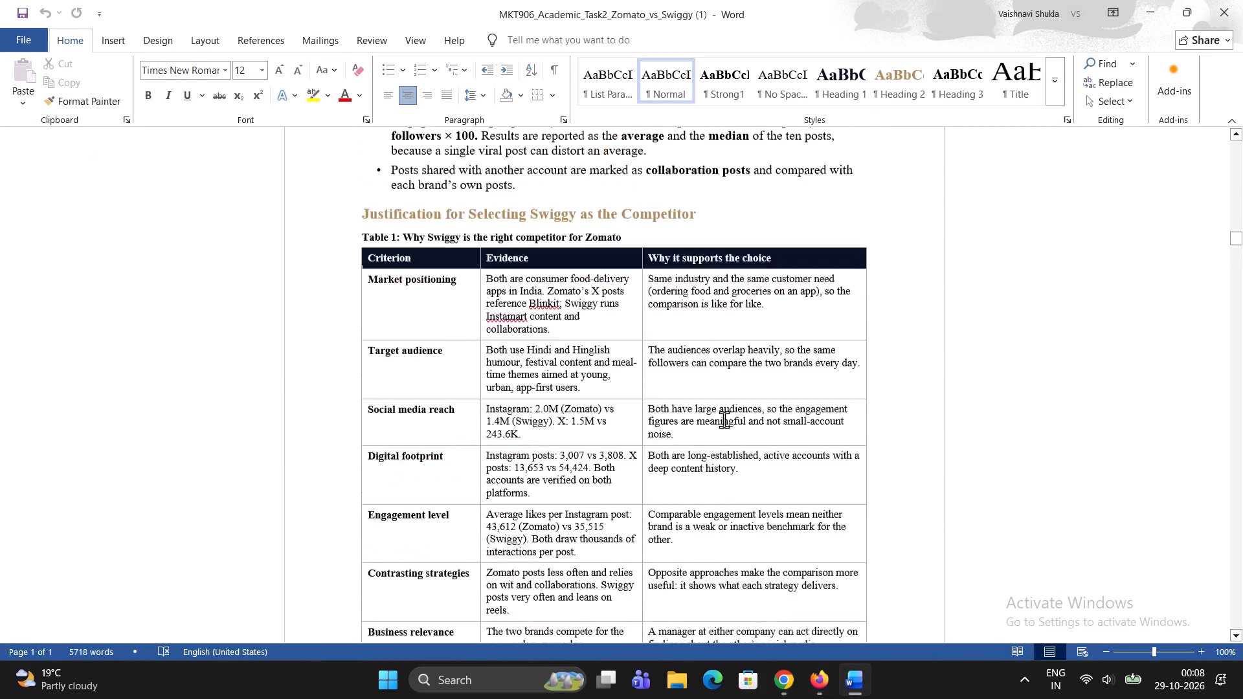
{"action": "scroll", "coordinate": [724, 419], "scroll_direction": "down", "scroll_amount": 9}
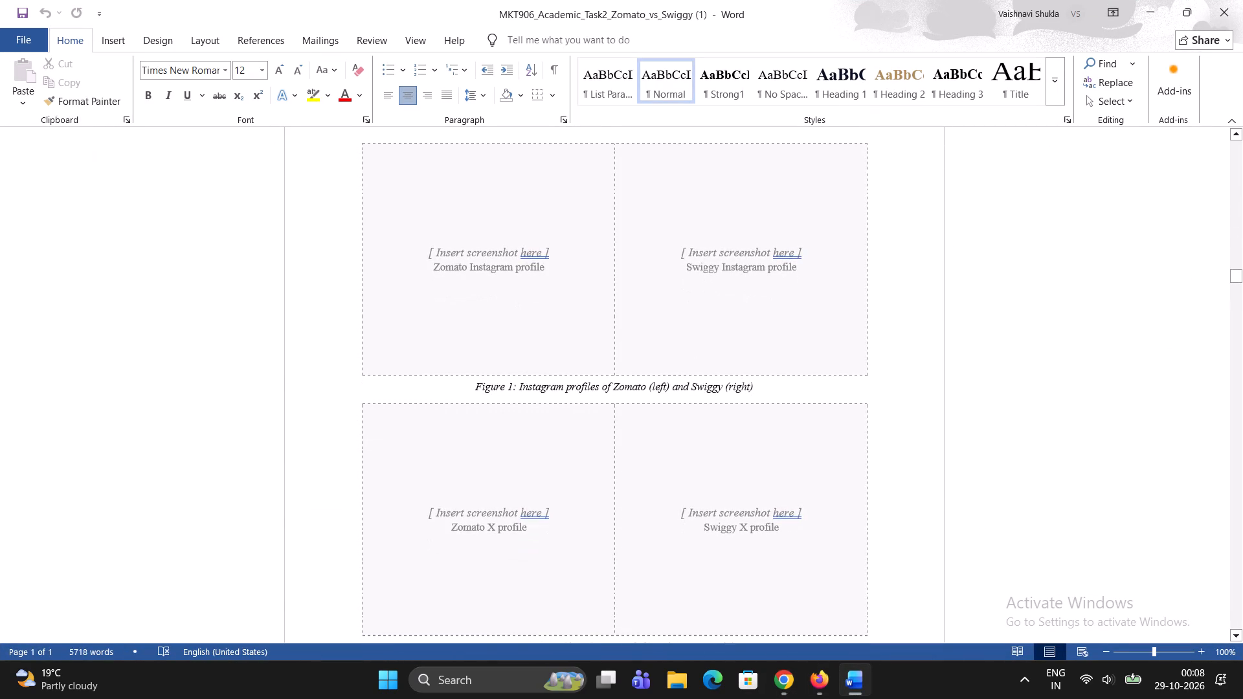
{"action": "scroll", "coordinate": [724, 419], "scroll_direction": "down", "scroll_amount": 4}
{"action": "scroll", "coordinate": [724, 419], "scroll_direction": "up", "scroll_amount": 12}
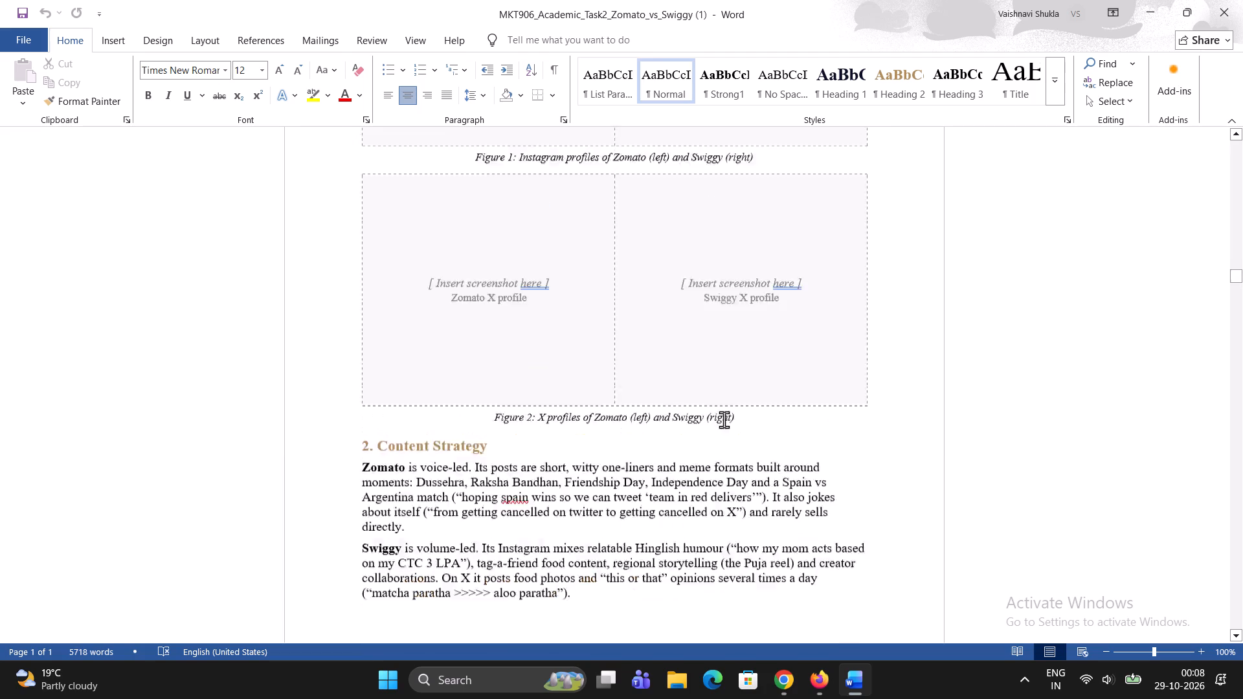
{"action": "scroll", "coordinate": [724, 419], "scroll_direction": "up", "scroll_amount": 20}
{"action": "scroll", "coordinate": [724, 419], "scroll_direction": "down", "scroll_amount": 3}
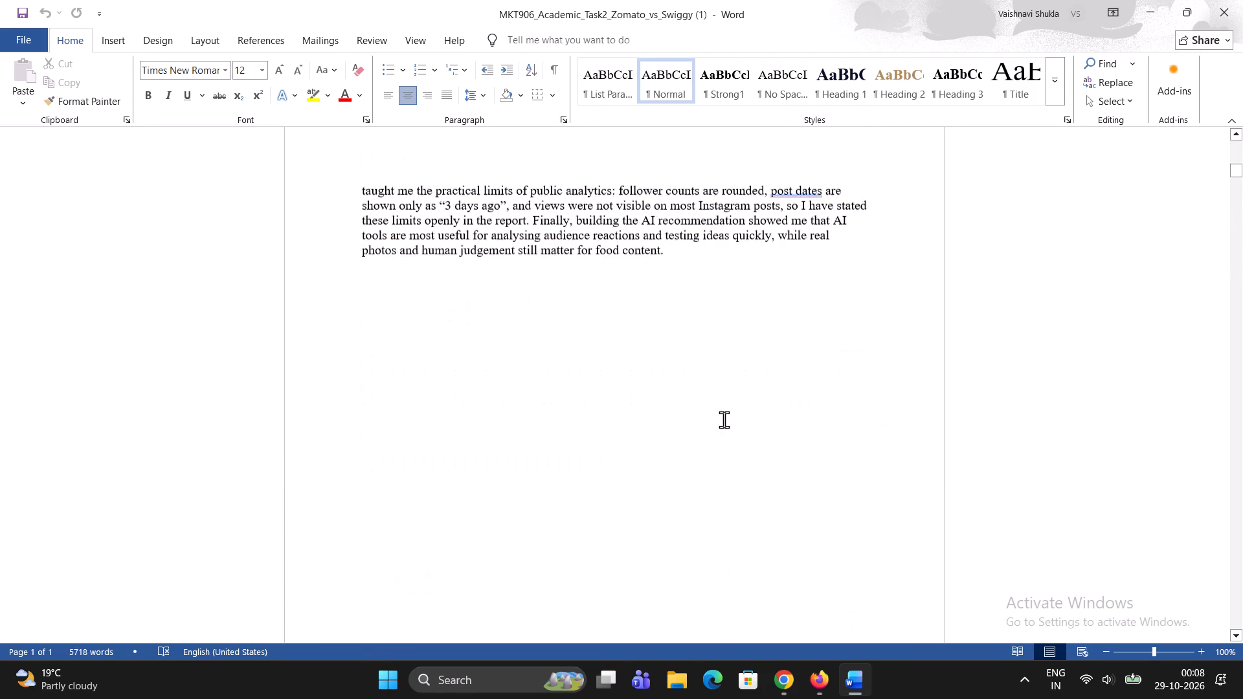
{"action": "scroll", "coordinate": [724, 419], "scroll_direction": "down", "scroll_amount": 10}
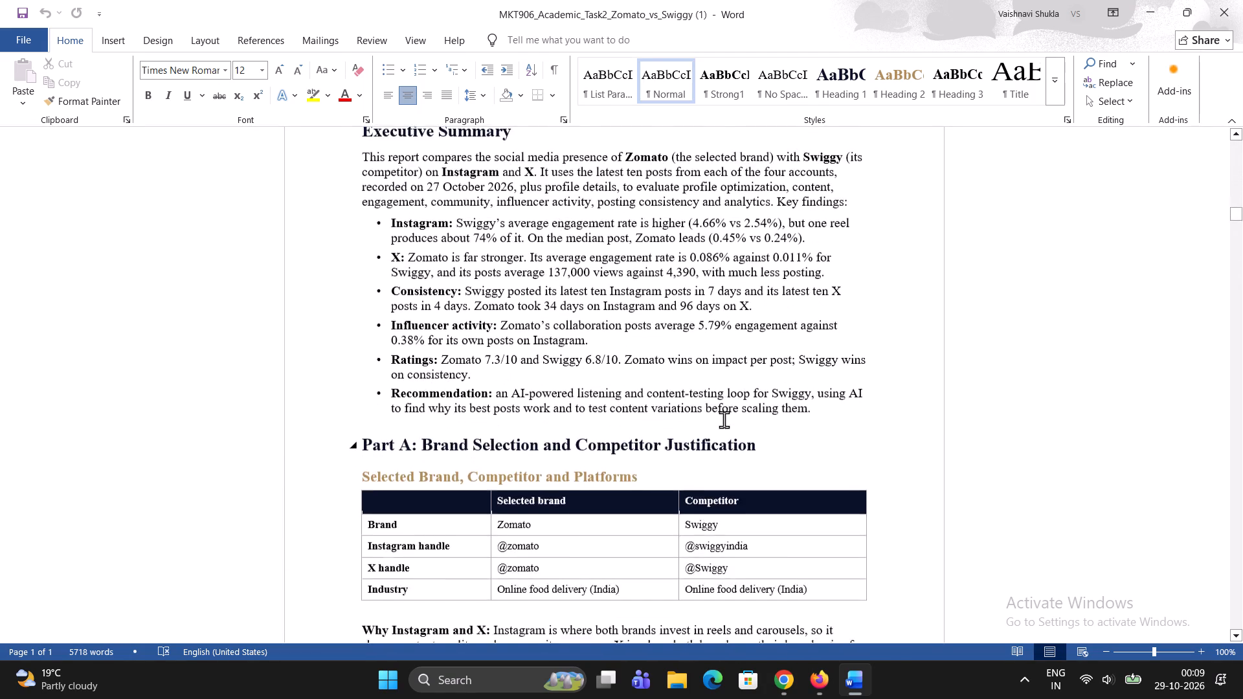
{"action": "scroll", "coordinate": [724, 419], "scroll_direction": "down", "scroll_amount": 9}
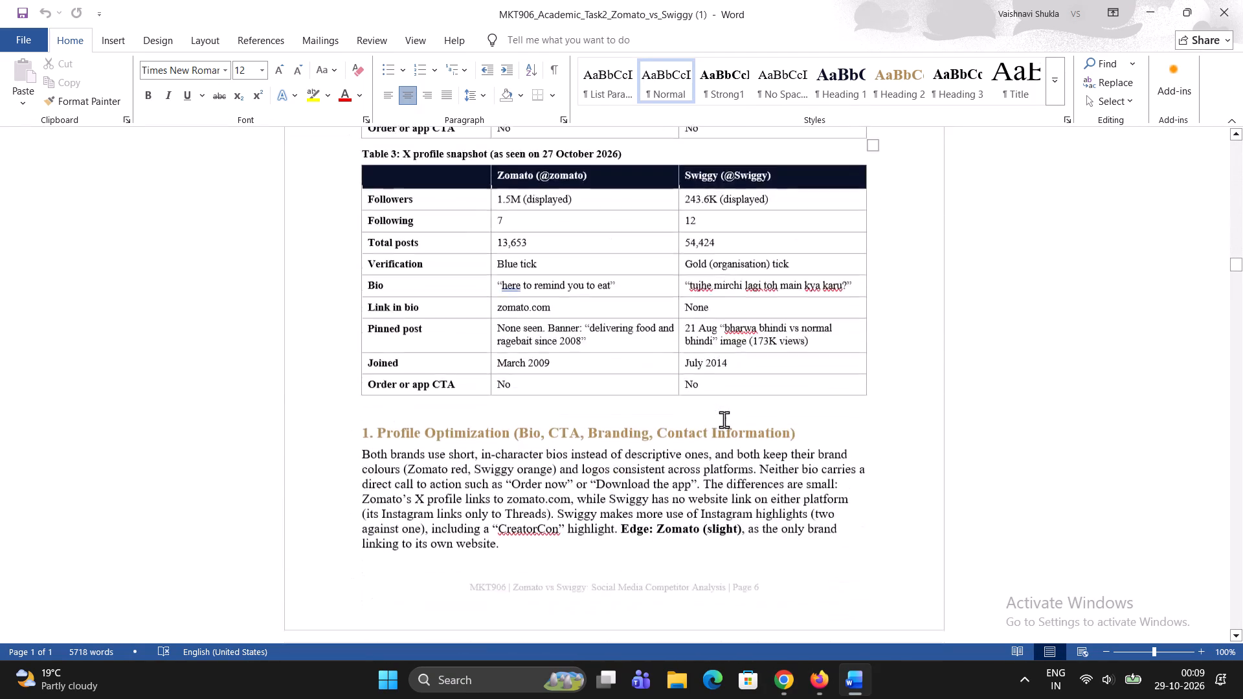
{"action": "scroll", "coordinate": [724, 419], "scroll_direction": "down", "scroll_amount": 9}
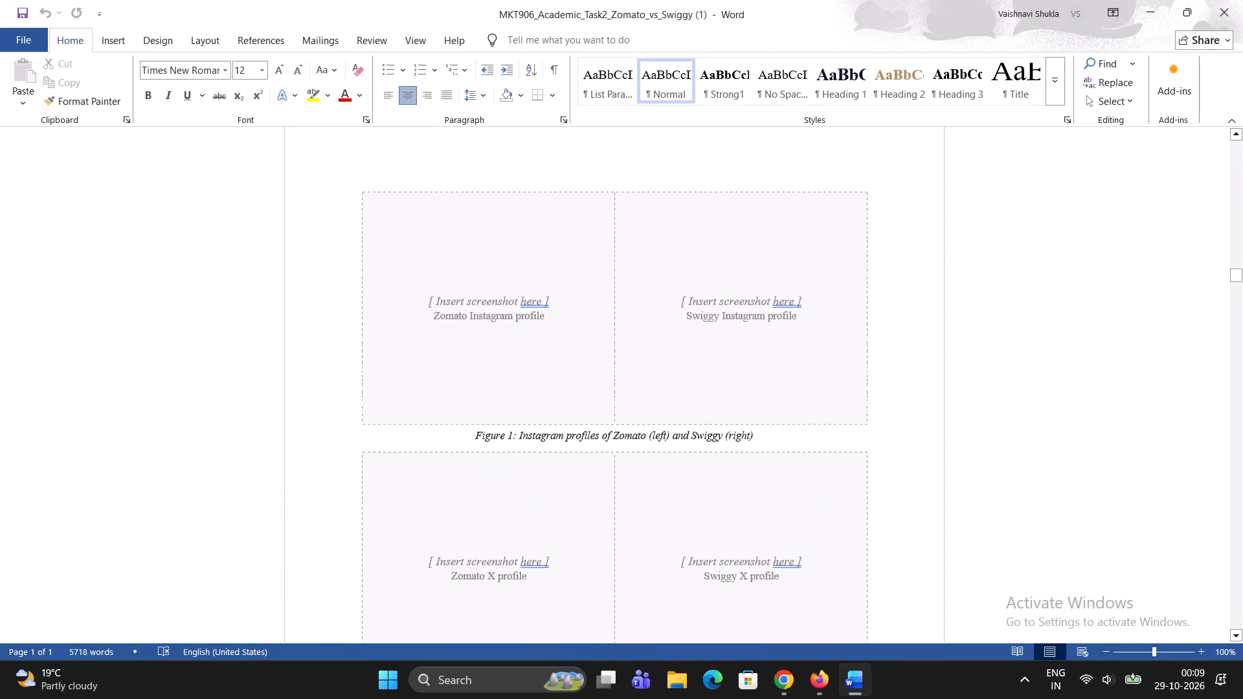
{"action": "scroll", "coordinate": [724, 419], "scroll_direction": "down", "scroll_amount": 2}
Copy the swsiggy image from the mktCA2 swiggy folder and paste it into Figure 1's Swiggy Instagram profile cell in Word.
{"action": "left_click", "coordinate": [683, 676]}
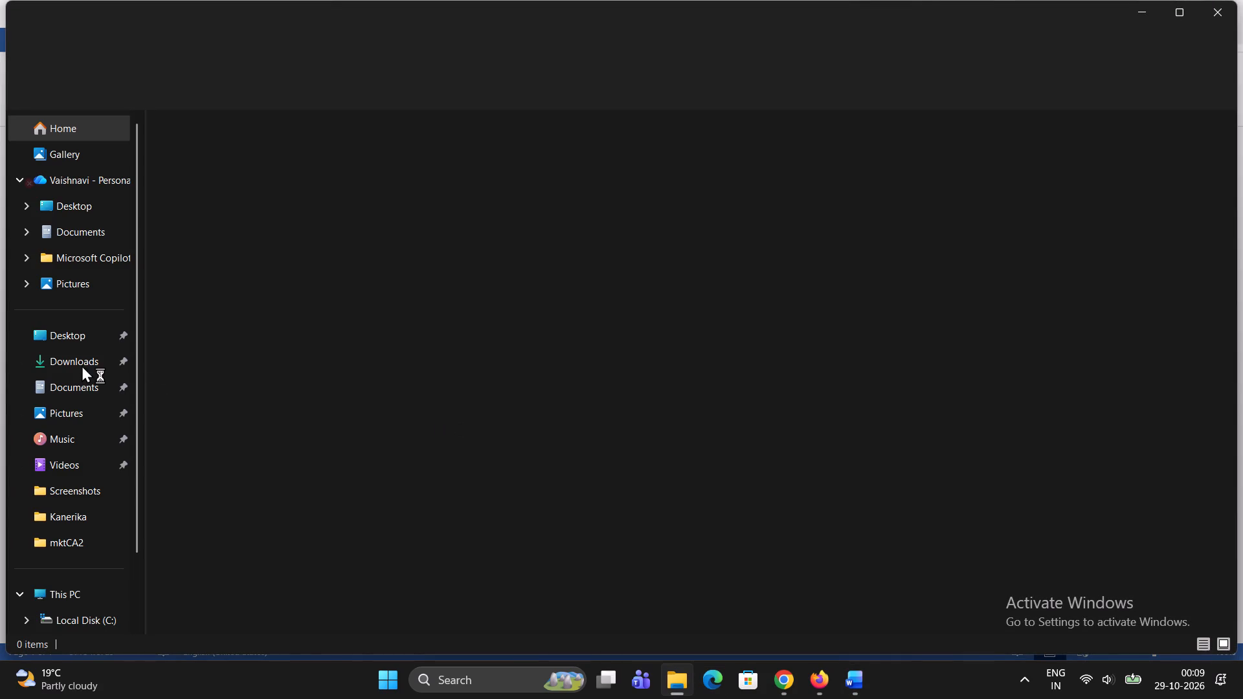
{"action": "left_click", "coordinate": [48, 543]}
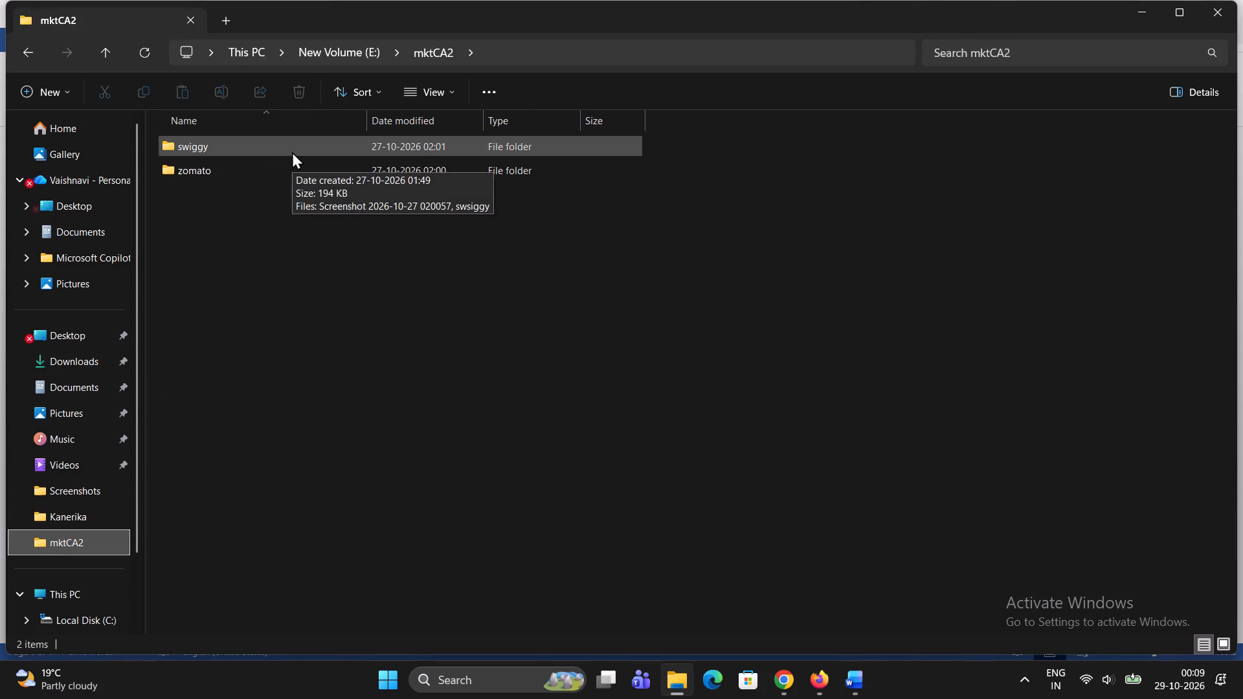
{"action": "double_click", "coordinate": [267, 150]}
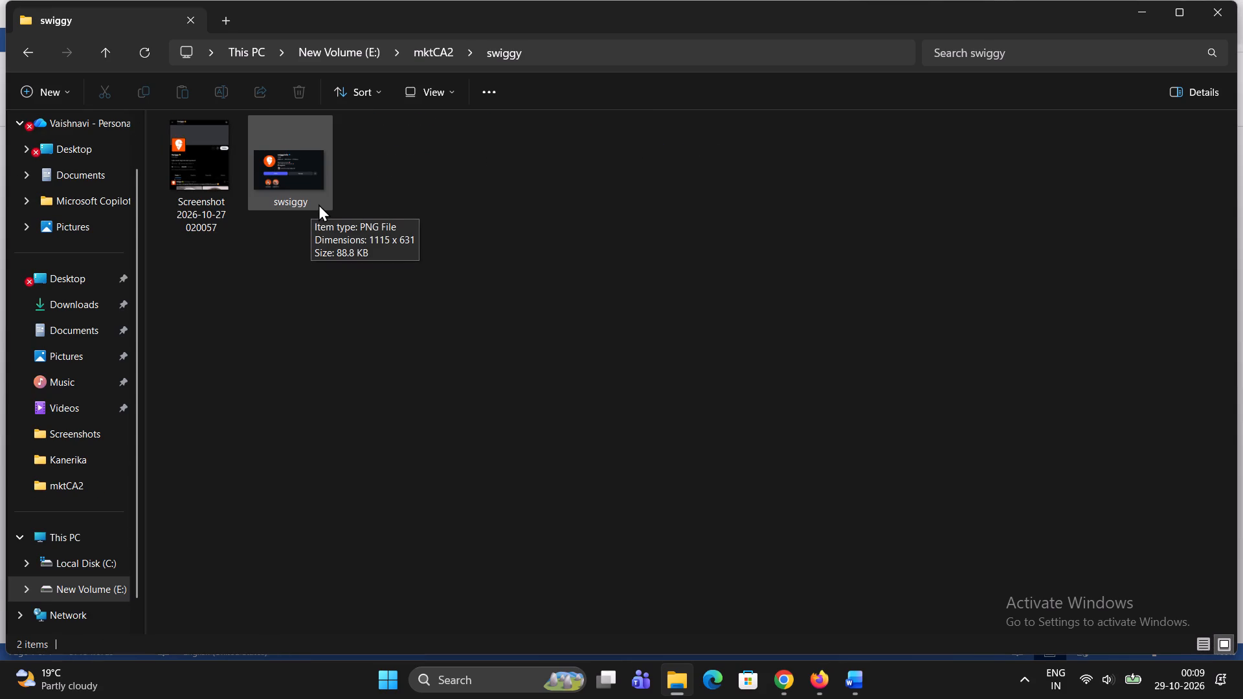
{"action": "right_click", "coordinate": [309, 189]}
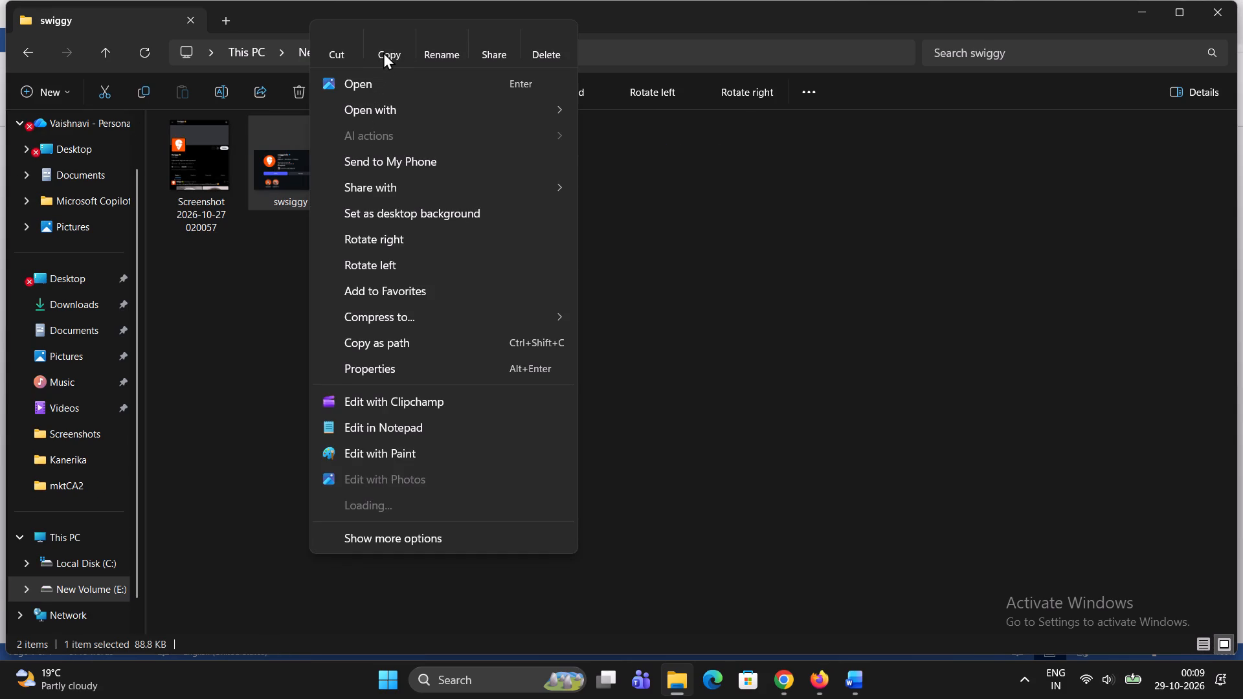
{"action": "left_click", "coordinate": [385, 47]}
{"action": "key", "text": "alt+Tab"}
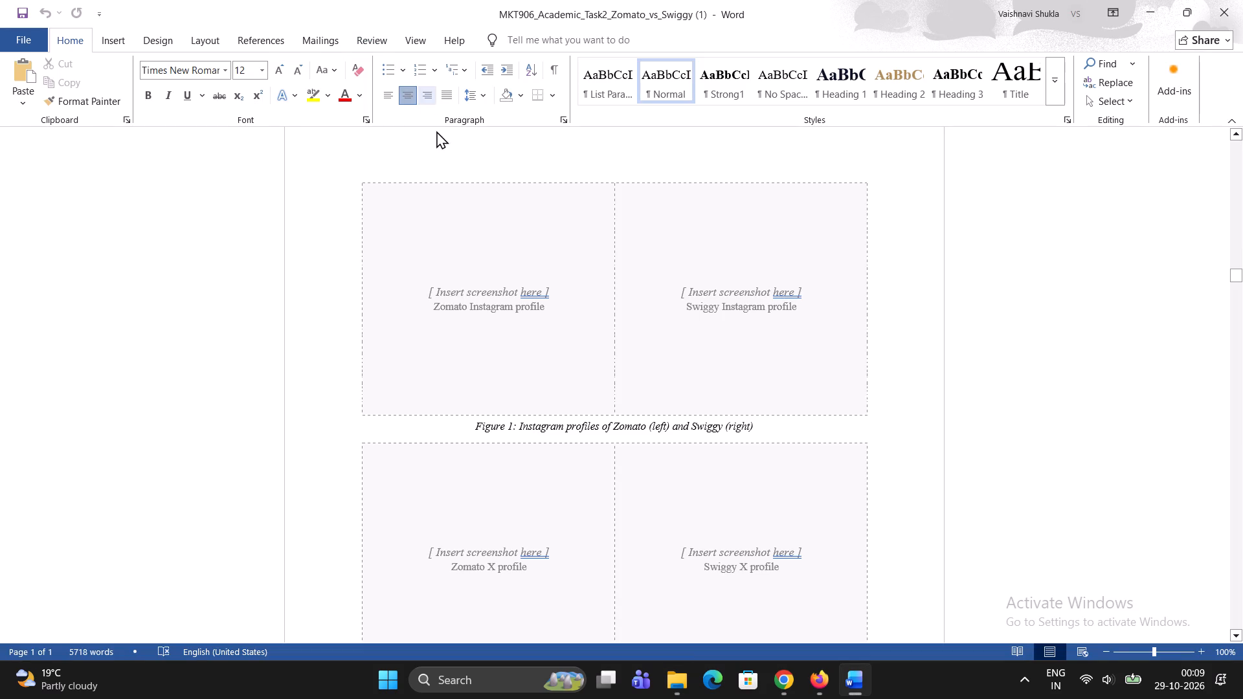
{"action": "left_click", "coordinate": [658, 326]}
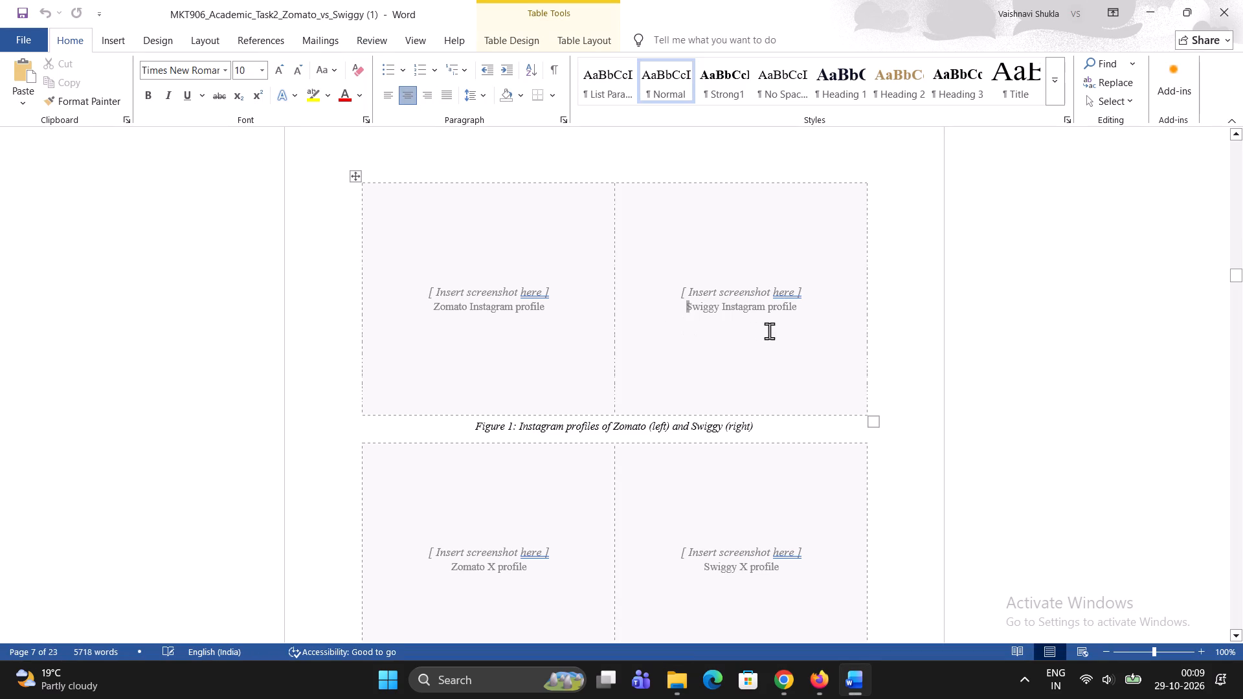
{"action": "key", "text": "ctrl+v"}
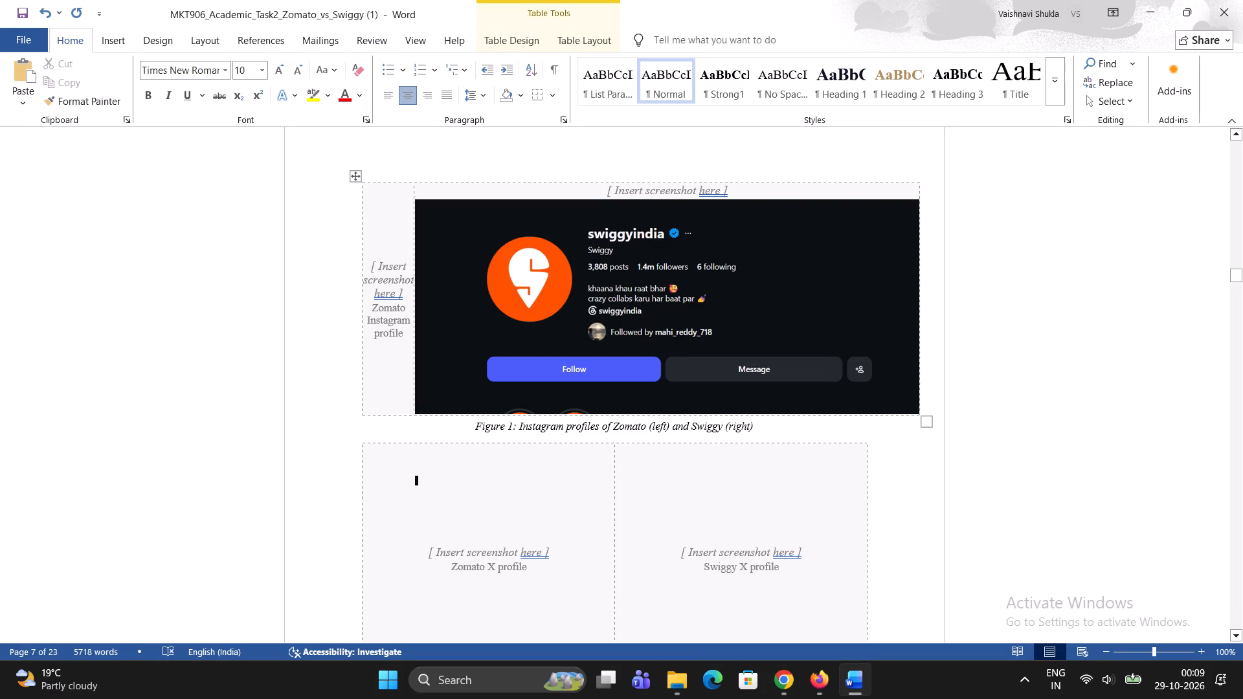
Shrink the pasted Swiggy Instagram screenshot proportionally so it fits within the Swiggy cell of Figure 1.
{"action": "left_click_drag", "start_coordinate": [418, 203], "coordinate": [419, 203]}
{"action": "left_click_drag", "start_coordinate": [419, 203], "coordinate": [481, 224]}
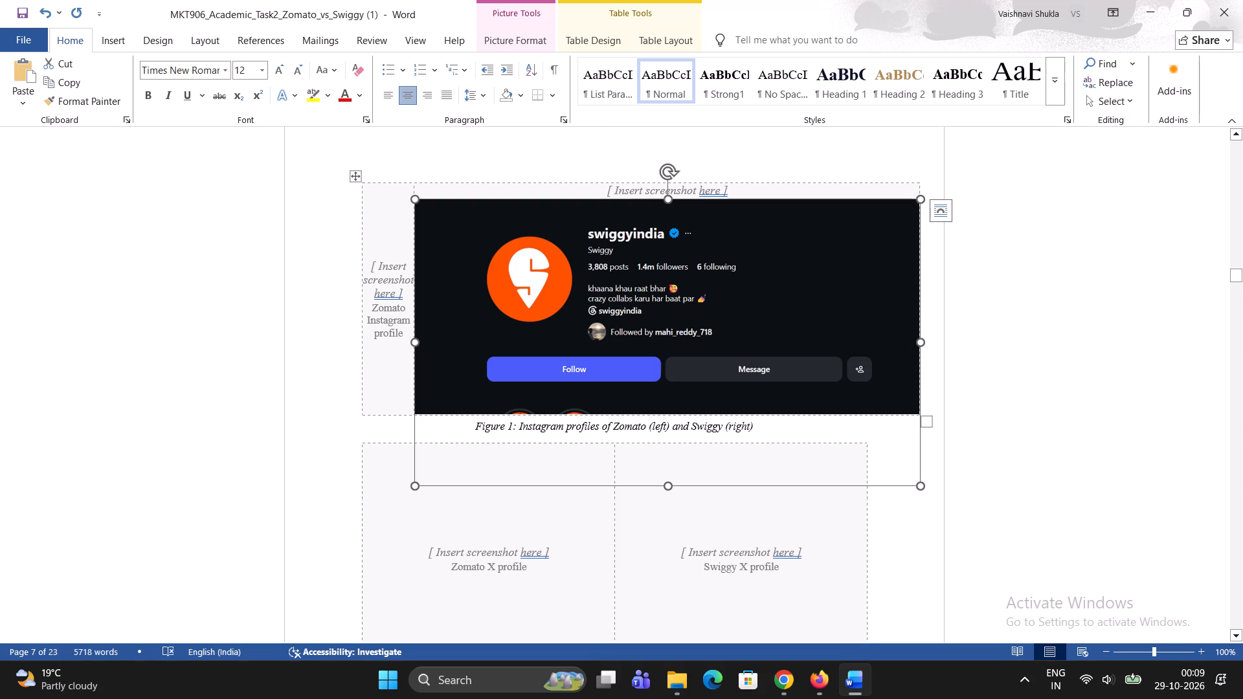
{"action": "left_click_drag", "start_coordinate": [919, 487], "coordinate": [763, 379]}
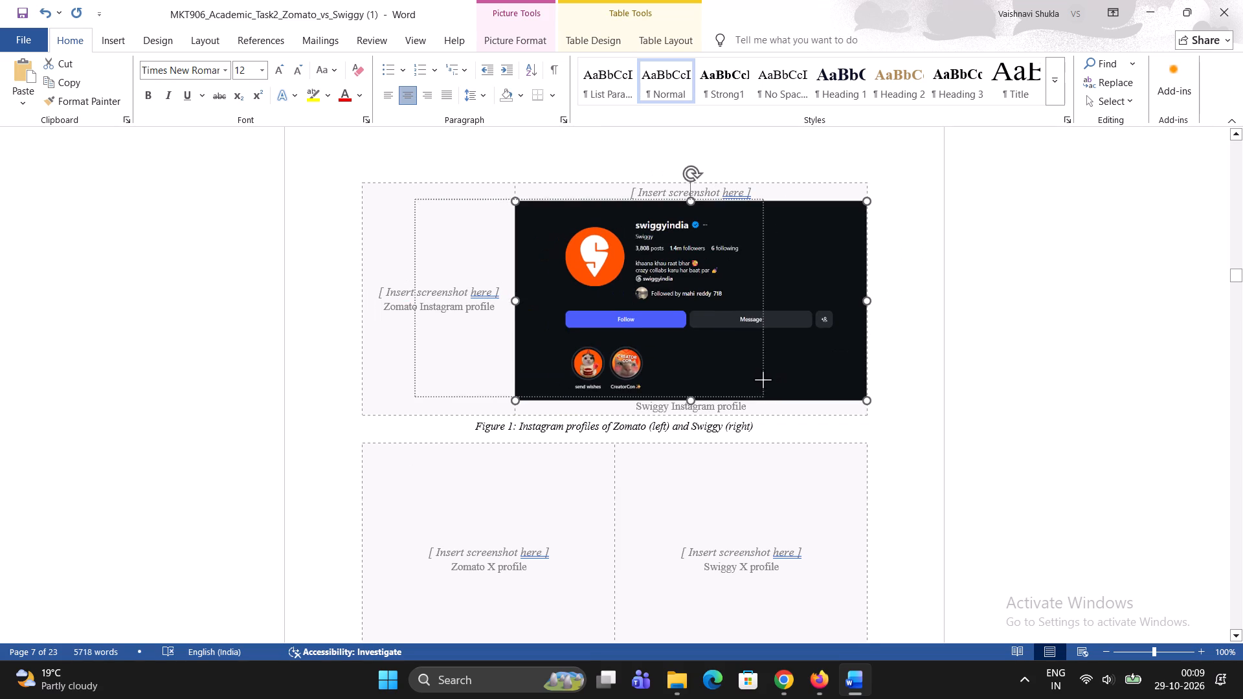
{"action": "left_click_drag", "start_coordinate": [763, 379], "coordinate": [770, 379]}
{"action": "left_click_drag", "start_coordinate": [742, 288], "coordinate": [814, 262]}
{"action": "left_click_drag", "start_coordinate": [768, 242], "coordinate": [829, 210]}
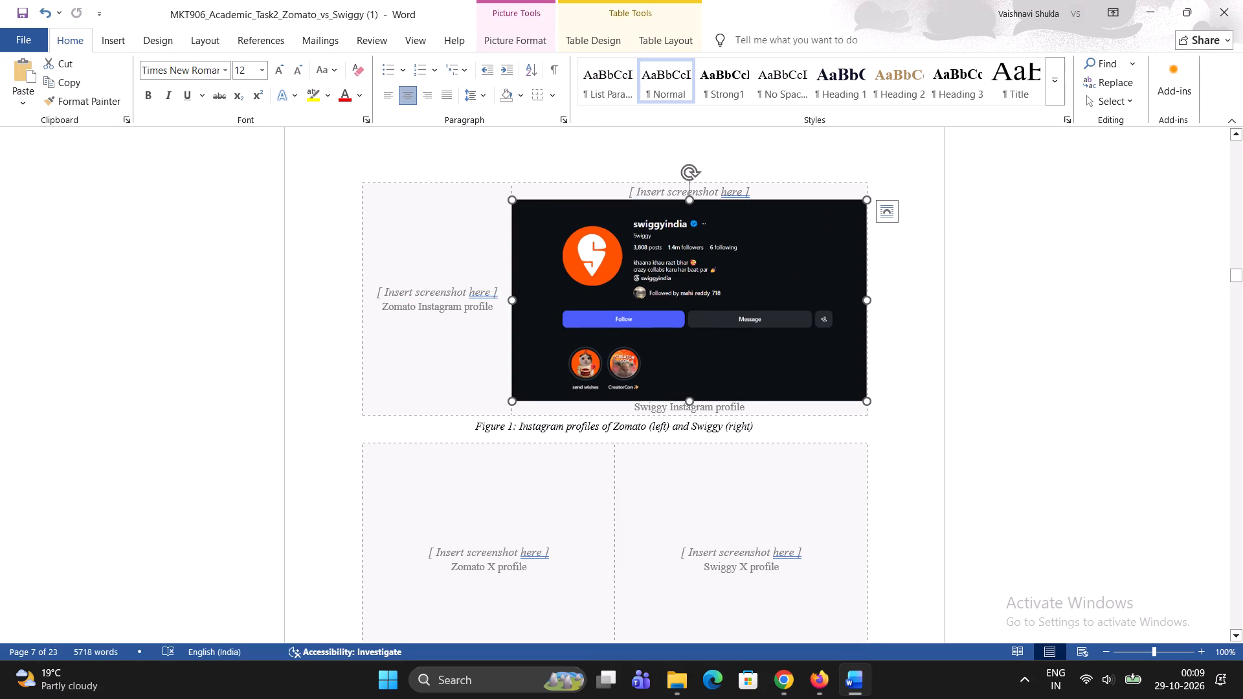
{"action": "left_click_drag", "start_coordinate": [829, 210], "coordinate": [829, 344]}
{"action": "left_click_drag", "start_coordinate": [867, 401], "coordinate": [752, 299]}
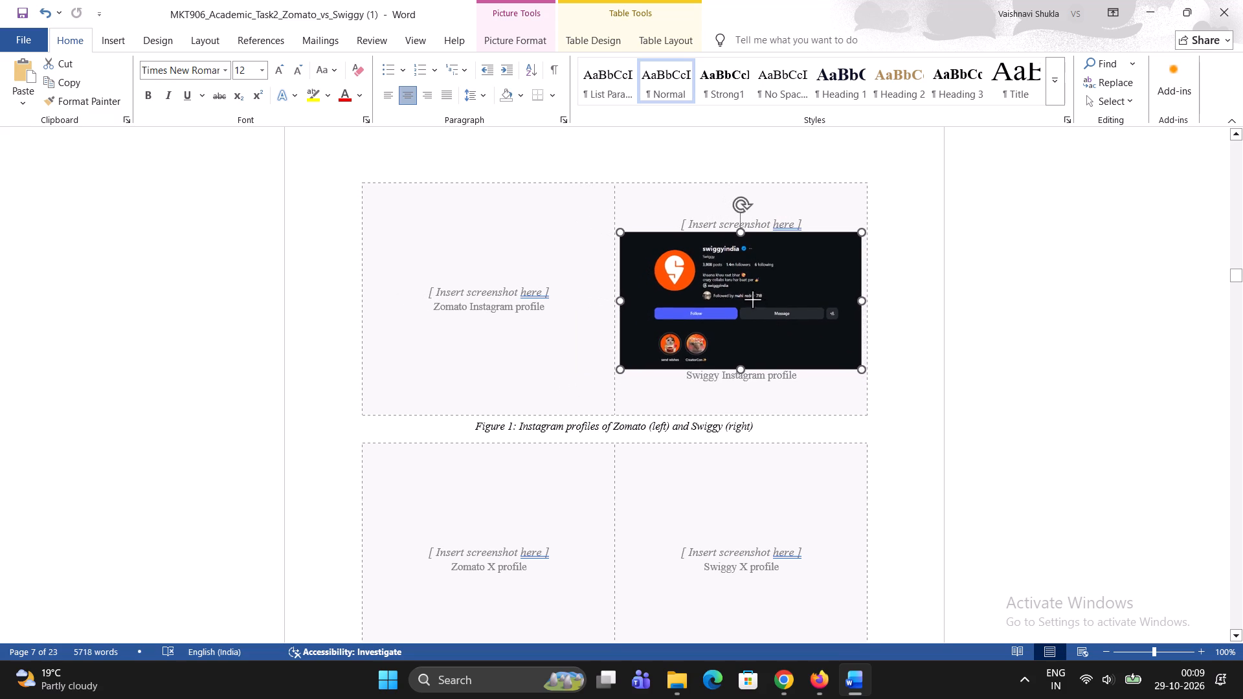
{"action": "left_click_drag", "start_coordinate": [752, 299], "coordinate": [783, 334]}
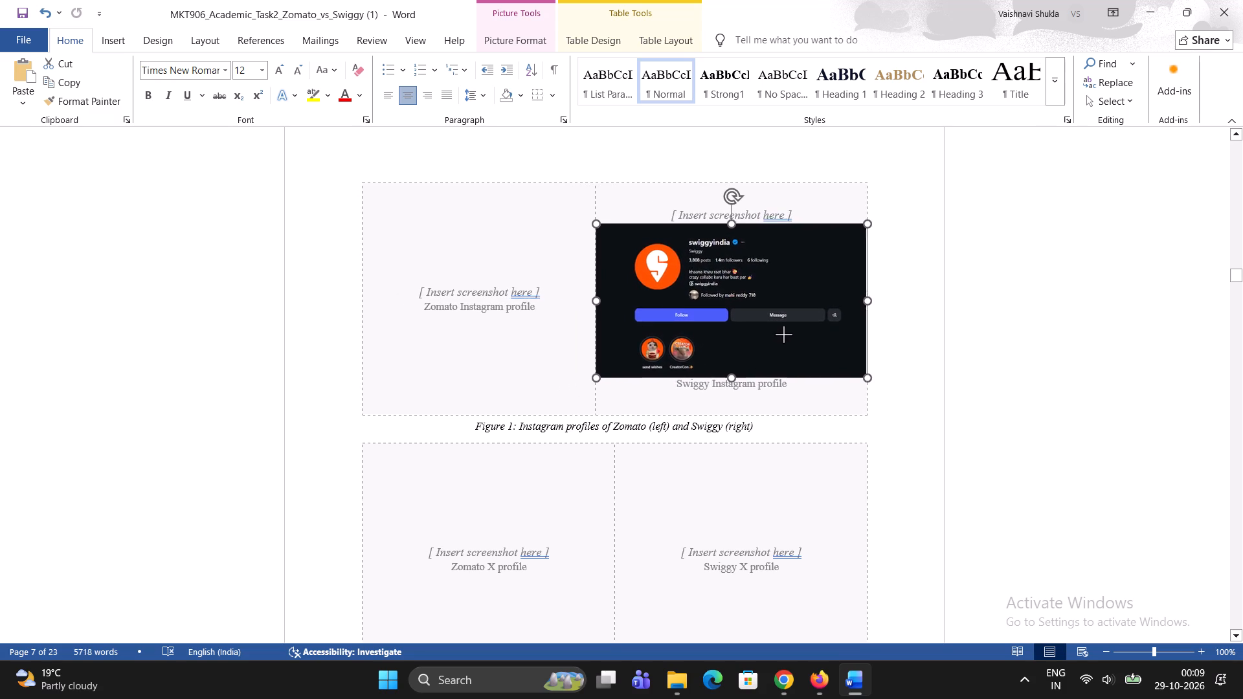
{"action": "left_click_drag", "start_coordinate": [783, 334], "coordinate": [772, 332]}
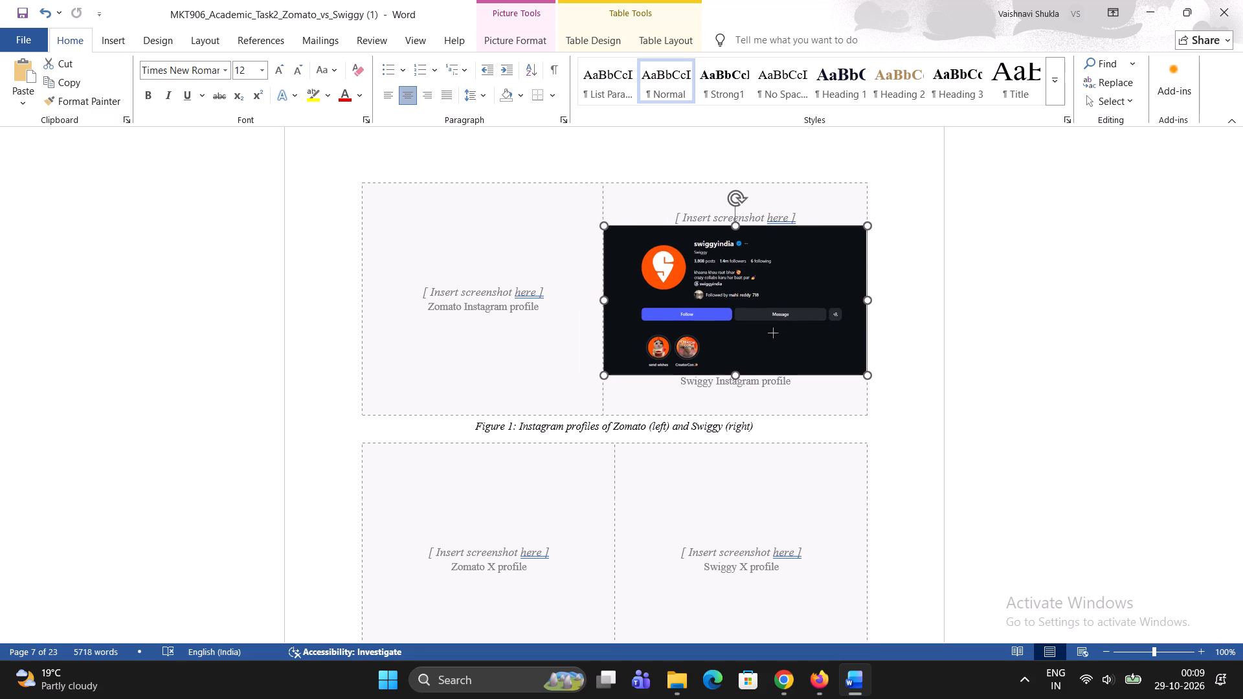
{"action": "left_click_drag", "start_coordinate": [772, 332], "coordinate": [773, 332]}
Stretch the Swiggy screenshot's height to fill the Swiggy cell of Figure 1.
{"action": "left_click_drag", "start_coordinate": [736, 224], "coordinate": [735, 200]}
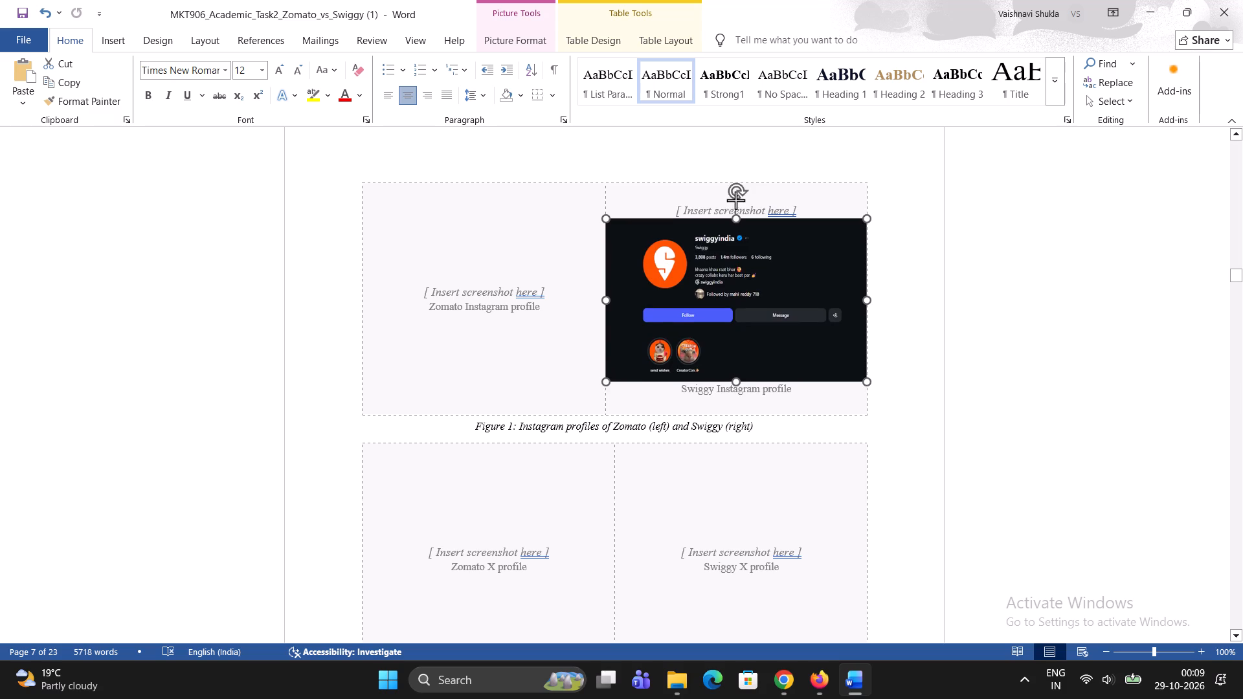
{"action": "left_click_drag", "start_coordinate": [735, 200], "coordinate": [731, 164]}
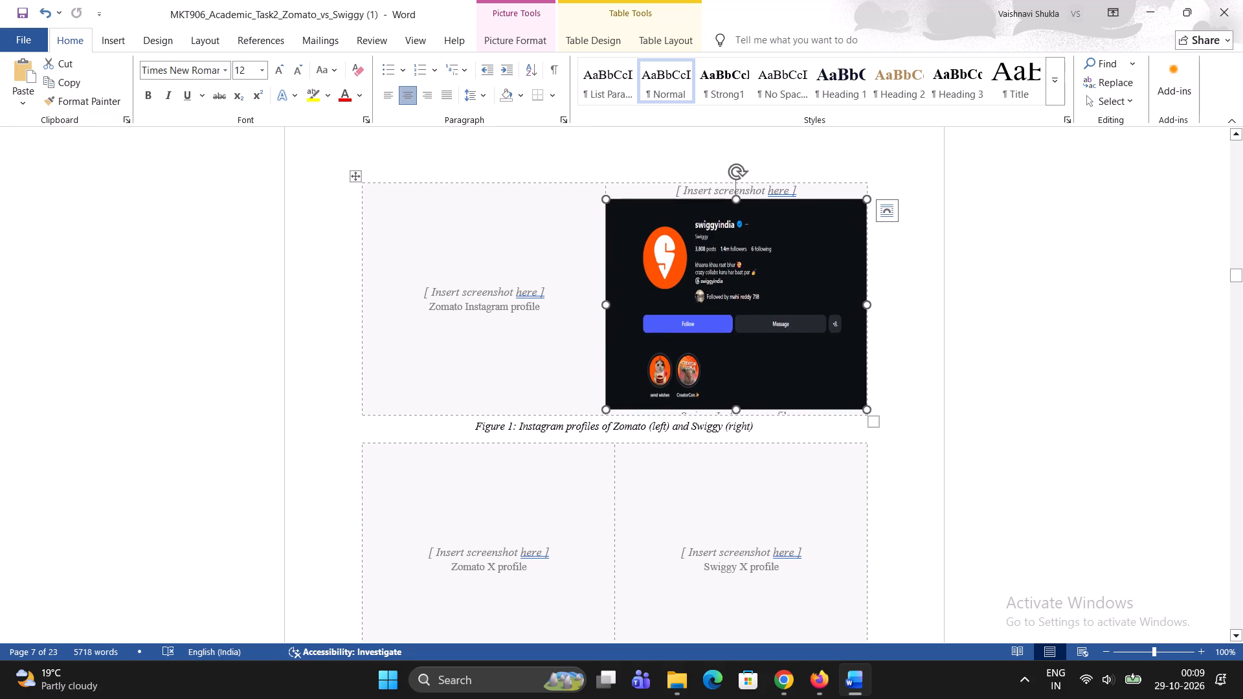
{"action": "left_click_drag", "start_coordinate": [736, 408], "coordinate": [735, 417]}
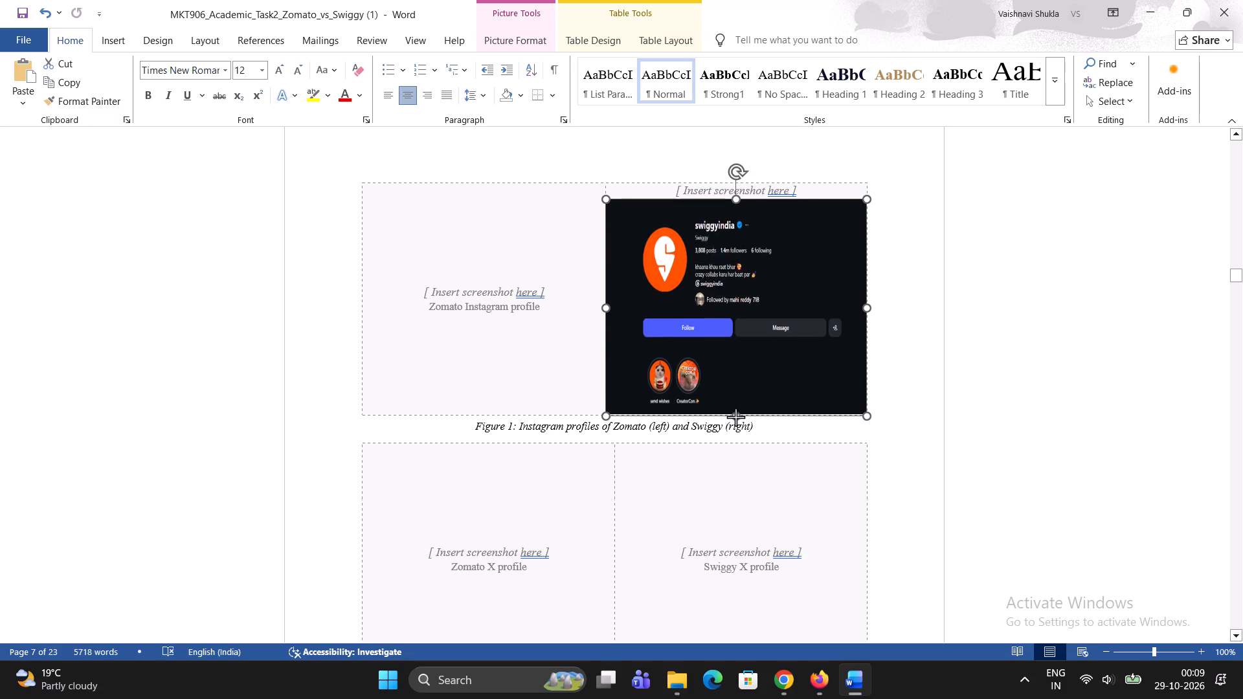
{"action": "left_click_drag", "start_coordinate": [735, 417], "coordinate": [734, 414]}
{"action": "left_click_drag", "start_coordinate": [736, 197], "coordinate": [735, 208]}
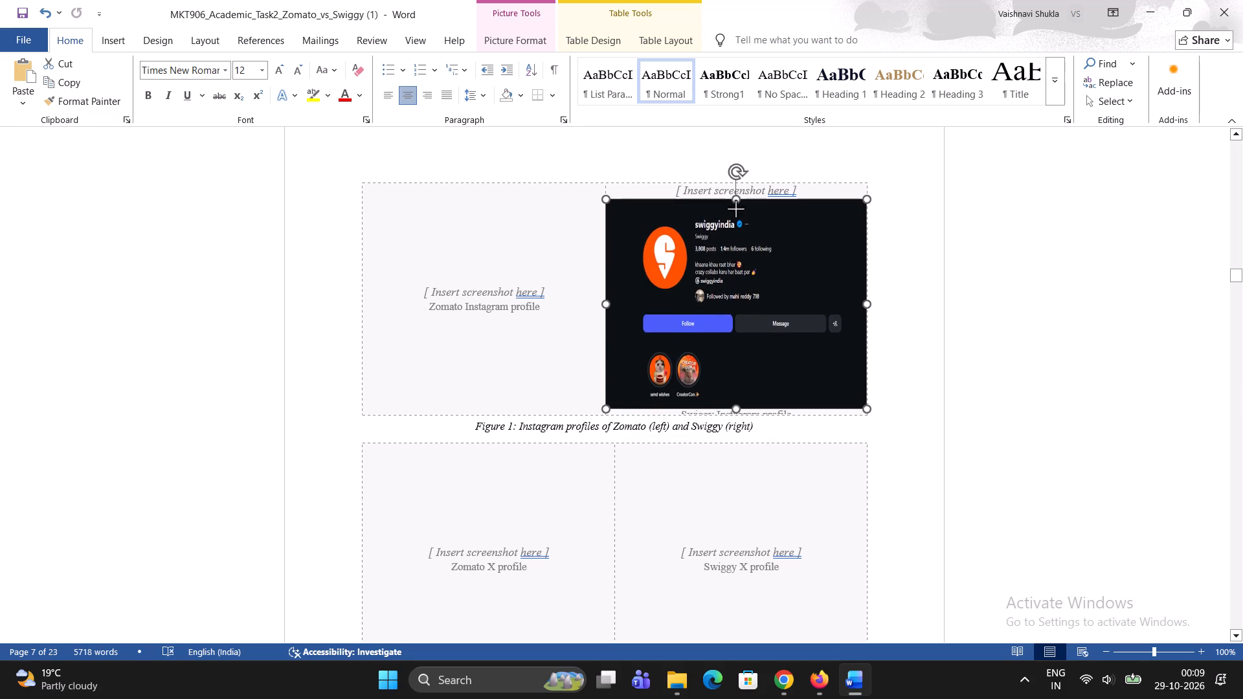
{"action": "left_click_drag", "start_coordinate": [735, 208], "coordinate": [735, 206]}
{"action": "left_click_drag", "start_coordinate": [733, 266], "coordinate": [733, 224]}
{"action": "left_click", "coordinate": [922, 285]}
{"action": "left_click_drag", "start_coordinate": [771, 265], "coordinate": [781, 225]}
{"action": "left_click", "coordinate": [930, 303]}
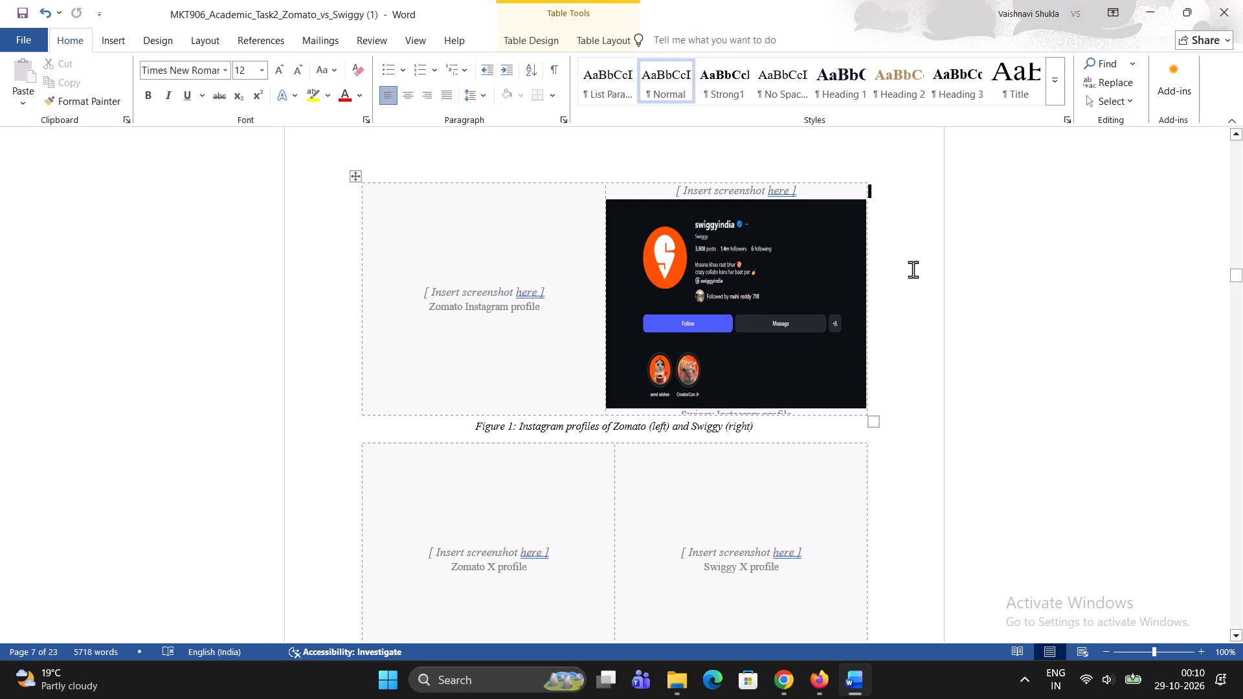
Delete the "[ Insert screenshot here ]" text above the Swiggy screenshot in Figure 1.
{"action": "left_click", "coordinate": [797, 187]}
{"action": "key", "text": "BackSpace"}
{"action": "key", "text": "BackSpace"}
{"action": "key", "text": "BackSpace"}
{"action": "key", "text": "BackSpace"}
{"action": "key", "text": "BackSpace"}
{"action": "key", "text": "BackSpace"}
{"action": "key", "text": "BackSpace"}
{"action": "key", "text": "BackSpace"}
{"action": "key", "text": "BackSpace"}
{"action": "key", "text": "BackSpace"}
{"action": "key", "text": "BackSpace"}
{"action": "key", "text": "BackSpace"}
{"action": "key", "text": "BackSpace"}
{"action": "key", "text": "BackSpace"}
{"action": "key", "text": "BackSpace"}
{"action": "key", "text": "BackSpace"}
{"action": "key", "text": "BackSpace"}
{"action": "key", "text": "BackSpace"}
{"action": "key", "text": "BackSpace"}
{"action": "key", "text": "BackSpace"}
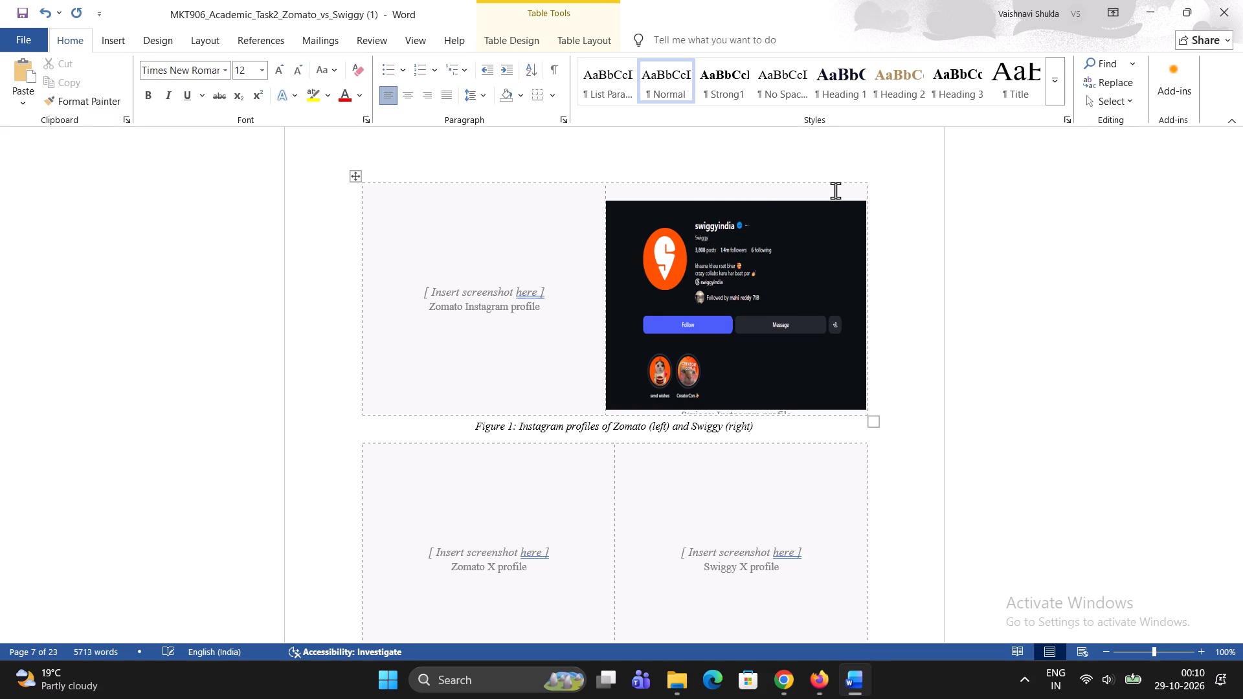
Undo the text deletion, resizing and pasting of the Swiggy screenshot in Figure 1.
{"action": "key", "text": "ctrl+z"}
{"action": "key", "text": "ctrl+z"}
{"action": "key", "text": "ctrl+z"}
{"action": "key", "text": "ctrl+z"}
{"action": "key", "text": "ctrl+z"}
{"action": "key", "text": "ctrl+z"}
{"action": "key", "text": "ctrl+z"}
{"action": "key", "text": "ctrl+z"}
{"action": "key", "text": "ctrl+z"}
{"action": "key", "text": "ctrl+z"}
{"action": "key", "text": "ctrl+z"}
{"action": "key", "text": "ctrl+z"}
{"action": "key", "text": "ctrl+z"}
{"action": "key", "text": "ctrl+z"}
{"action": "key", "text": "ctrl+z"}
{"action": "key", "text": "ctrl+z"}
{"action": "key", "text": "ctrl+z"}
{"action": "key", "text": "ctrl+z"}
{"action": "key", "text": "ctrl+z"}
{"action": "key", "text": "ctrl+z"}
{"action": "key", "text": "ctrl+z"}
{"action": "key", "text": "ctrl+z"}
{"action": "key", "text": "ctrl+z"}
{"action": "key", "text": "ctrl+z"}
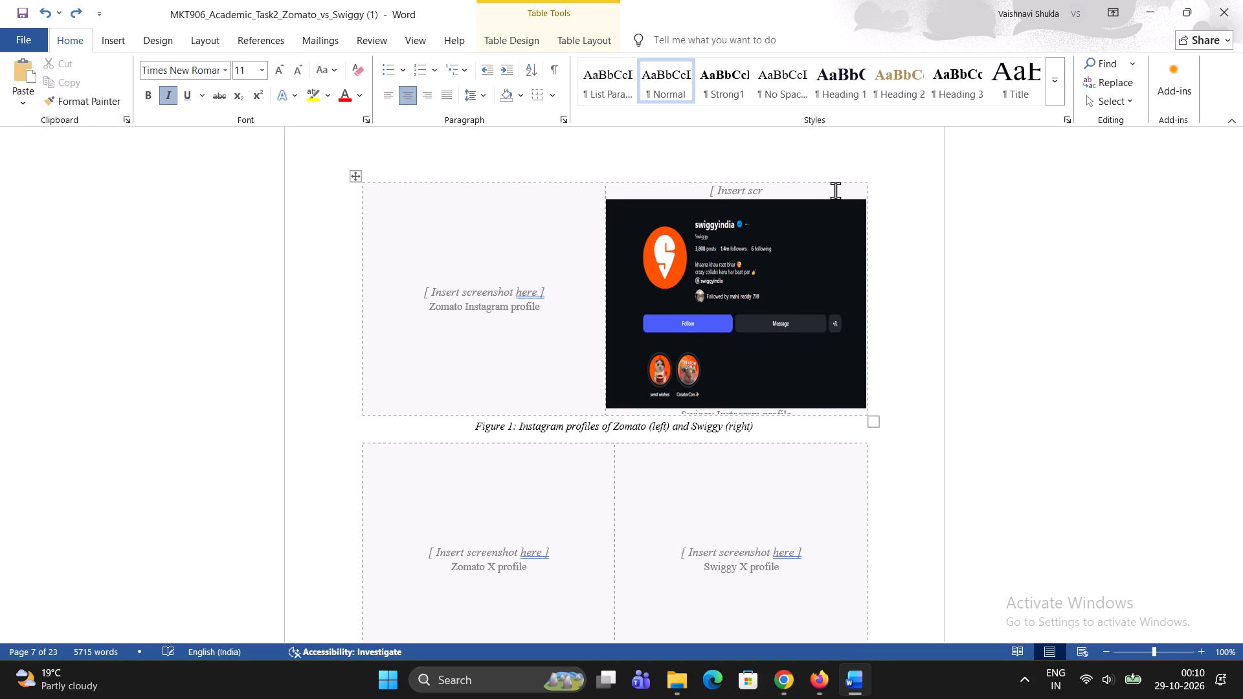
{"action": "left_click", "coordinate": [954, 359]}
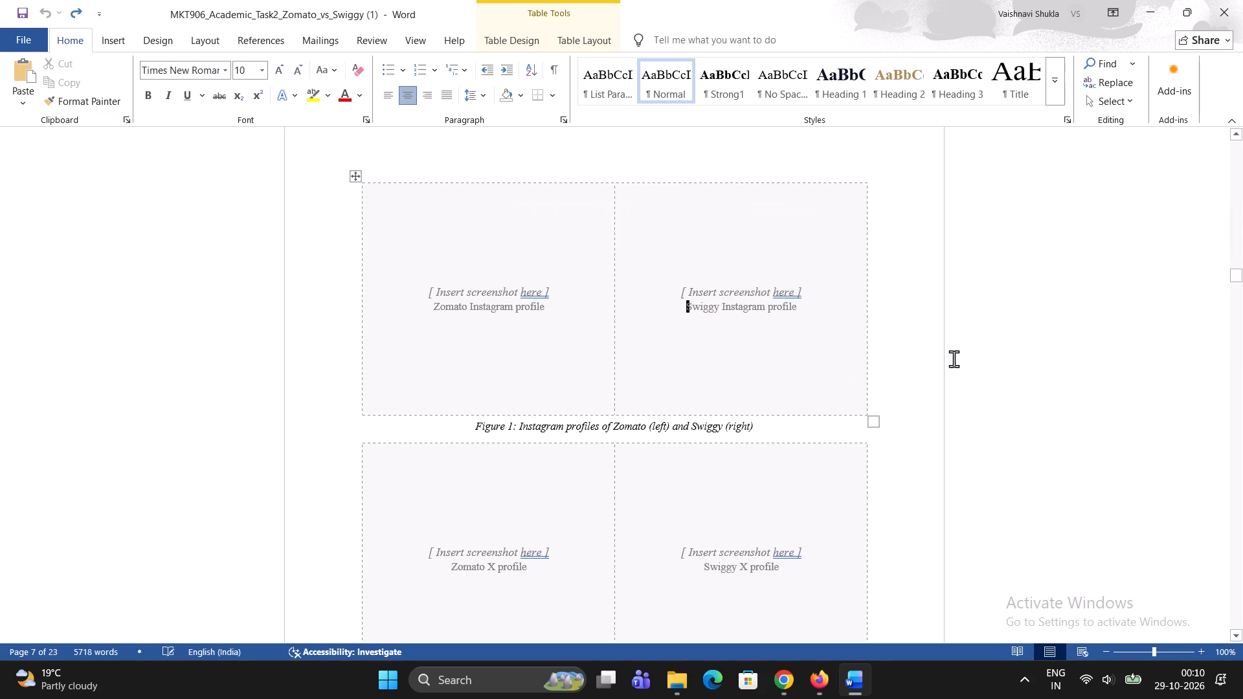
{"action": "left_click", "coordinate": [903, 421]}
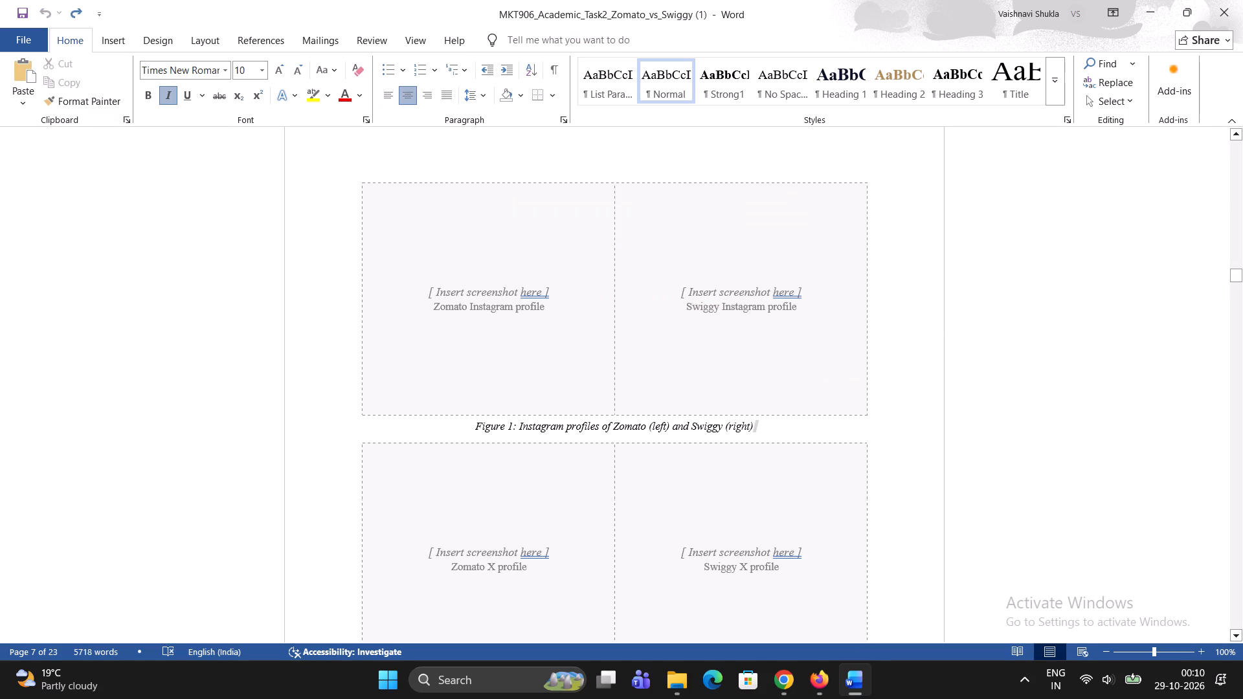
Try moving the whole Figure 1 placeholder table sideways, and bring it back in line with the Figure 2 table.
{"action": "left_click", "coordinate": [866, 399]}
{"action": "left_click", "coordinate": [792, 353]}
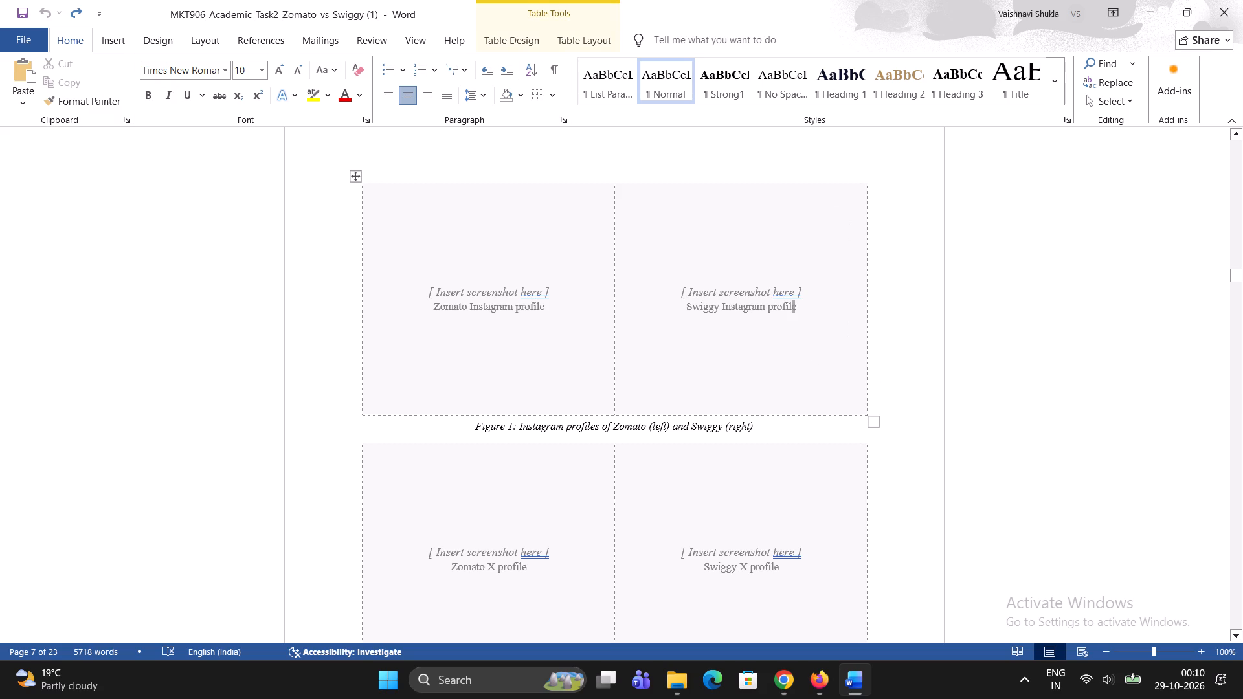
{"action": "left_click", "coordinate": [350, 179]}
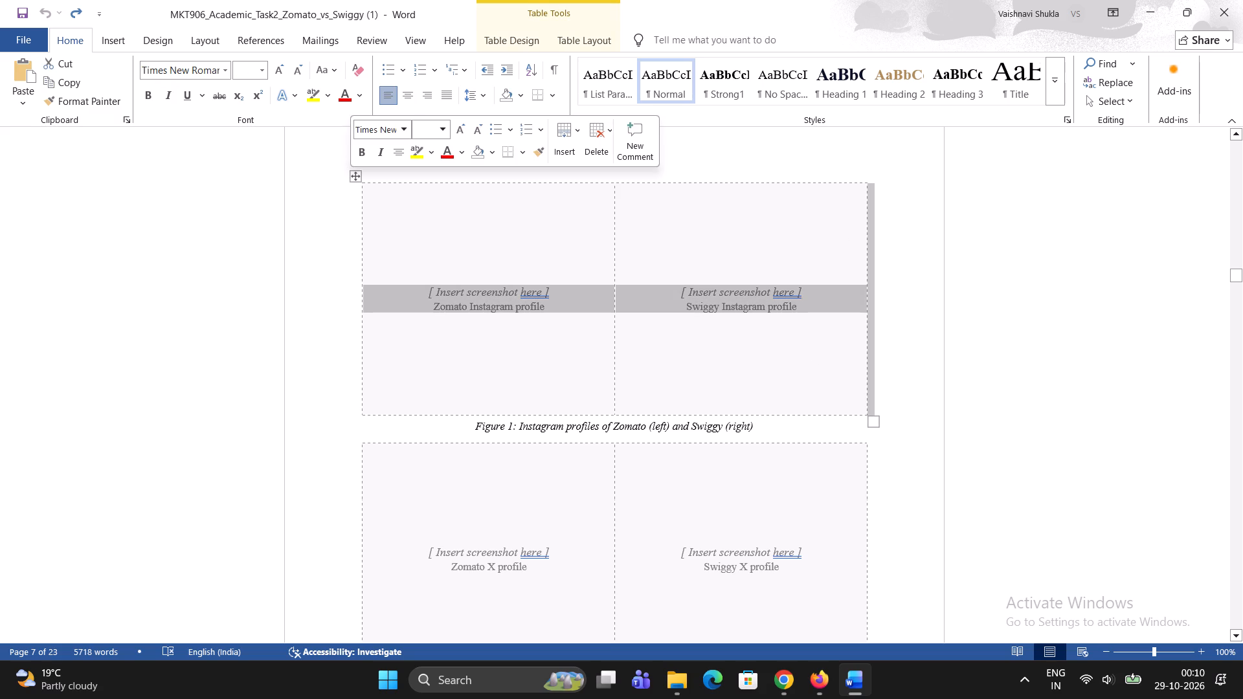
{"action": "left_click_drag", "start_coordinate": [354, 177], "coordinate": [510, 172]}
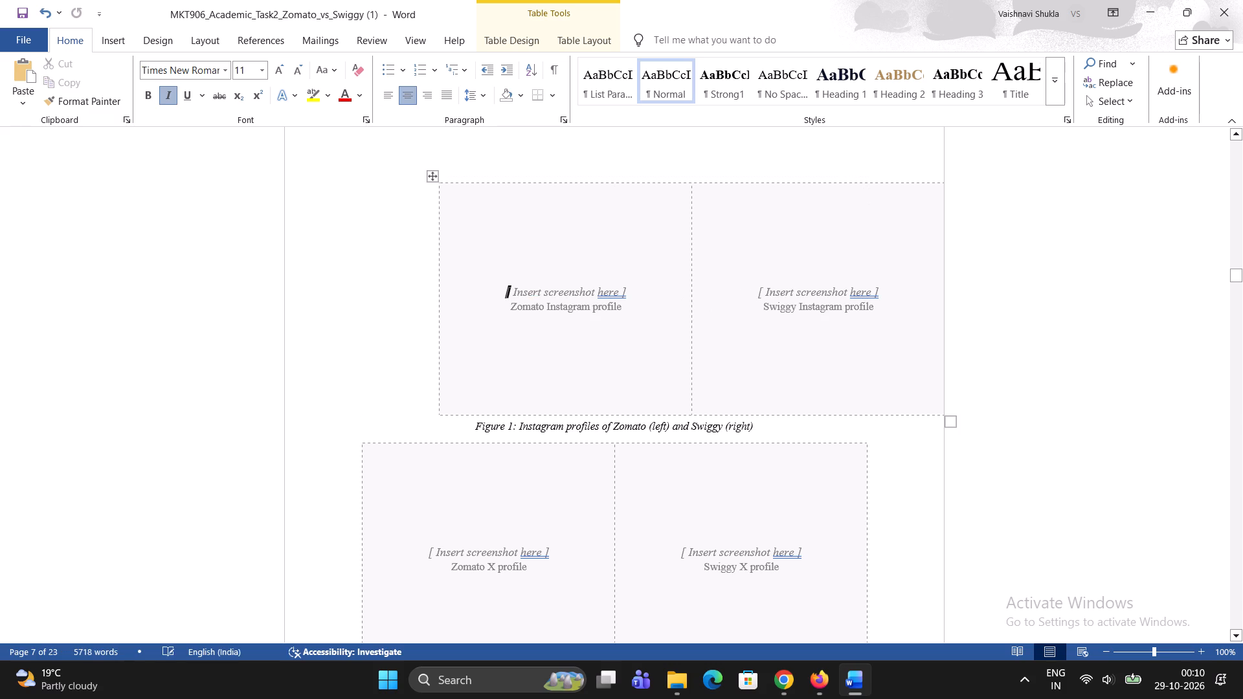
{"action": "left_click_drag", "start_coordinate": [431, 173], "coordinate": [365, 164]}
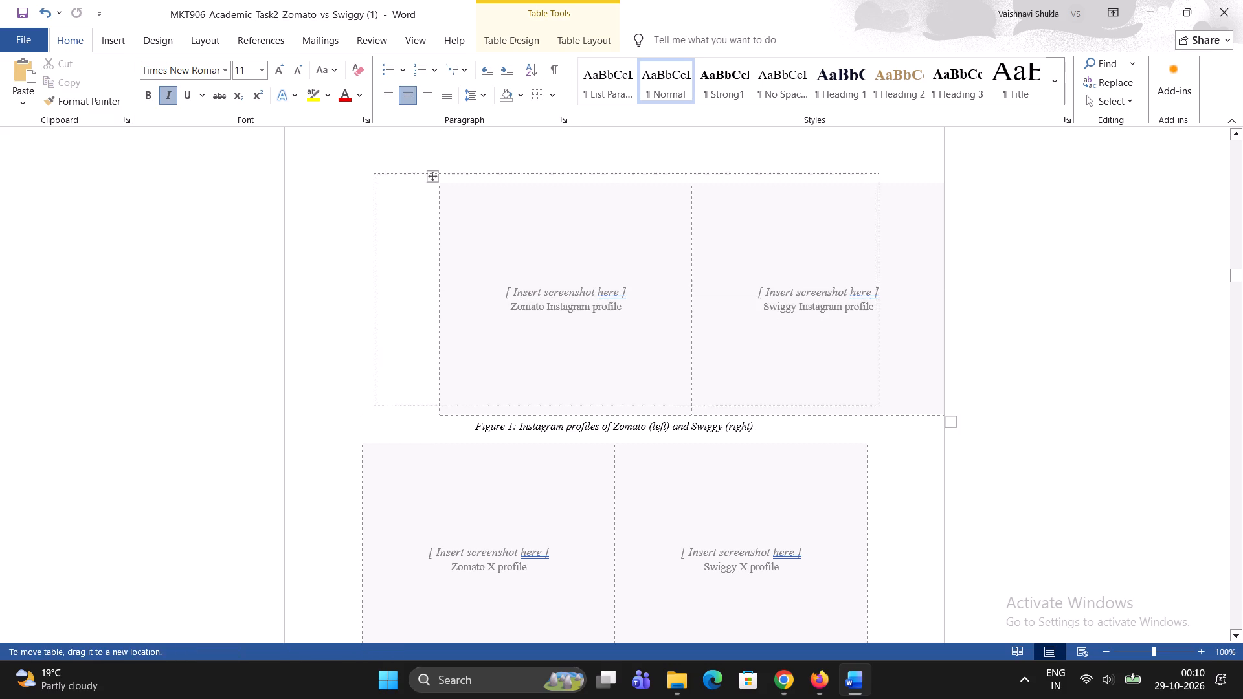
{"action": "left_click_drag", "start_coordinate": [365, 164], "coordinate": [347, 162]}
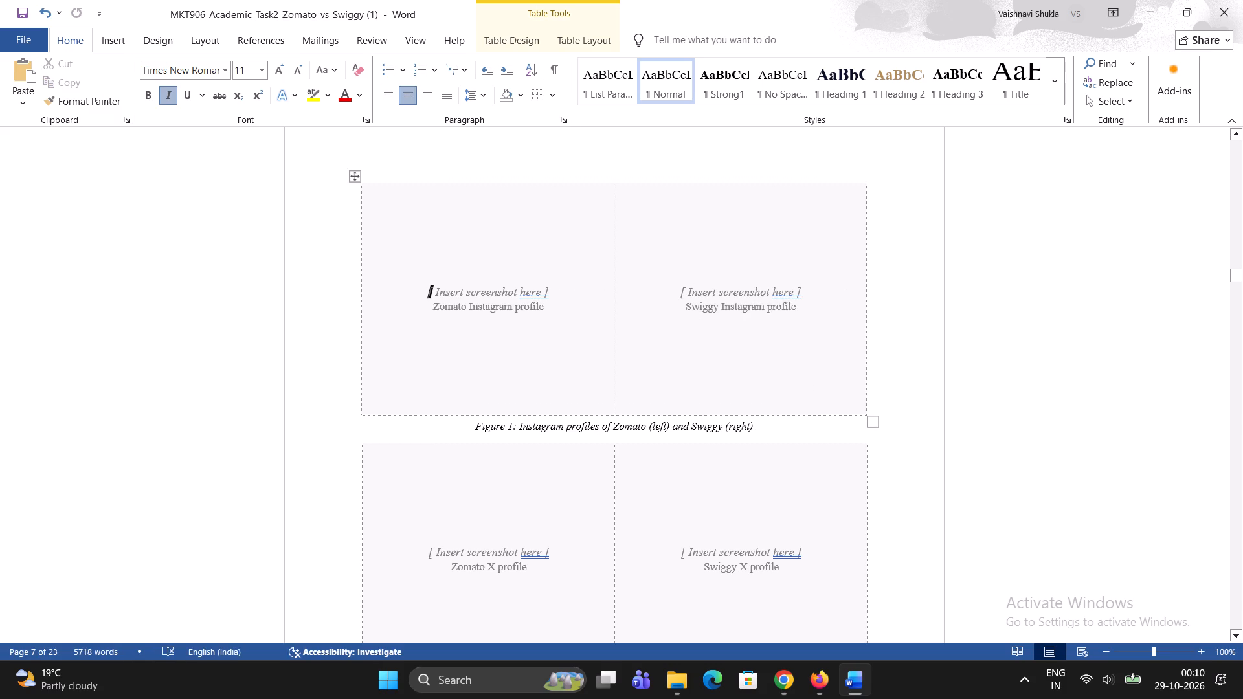
Clear the placeholder text from both cells of the Figure 1 table.
{"action": "key", "text": "Delete"}
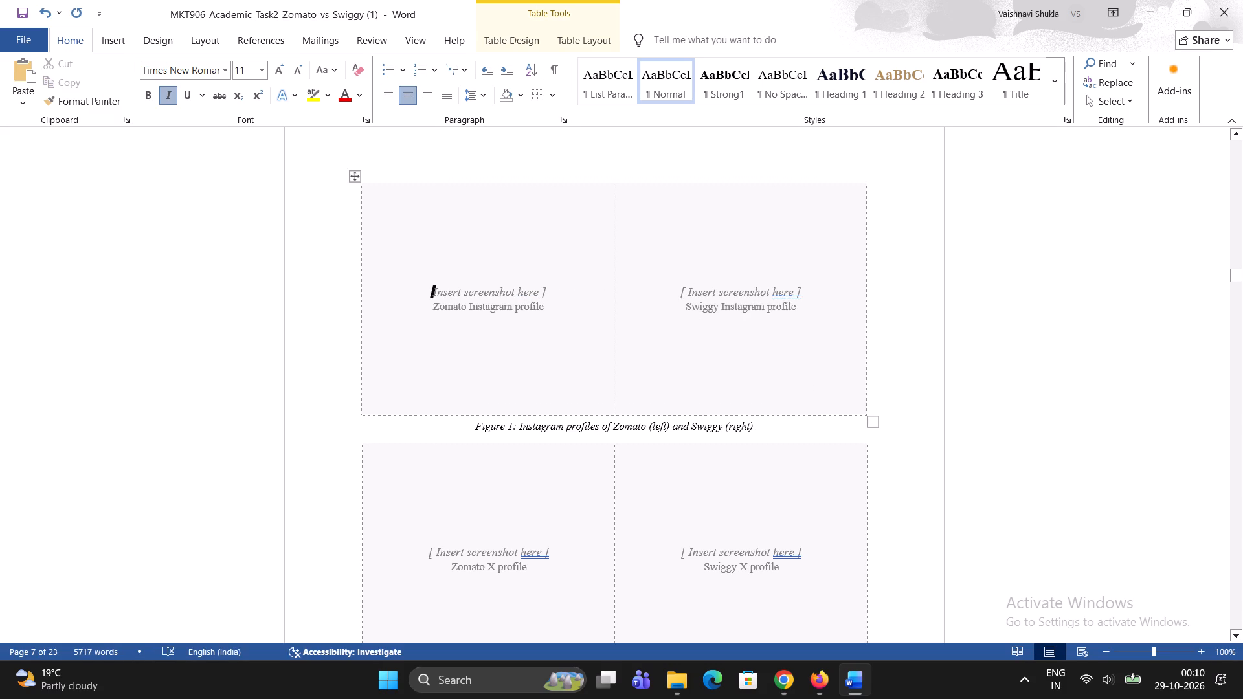
{"action": "left_click", "coordinate": [414, 225]}
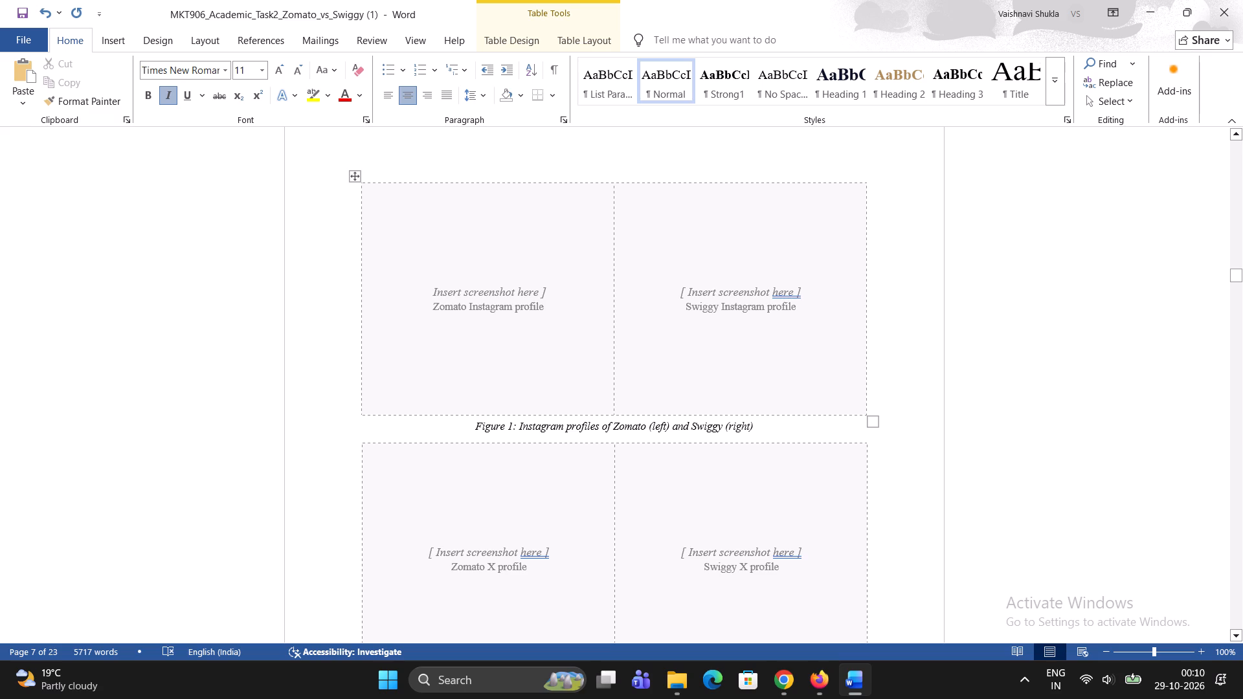
{"action": "left_click", "coordinate": [352, 173]}
{"action": "key", "text": "Delete"}
{"action": "key", "text": "Delete"}
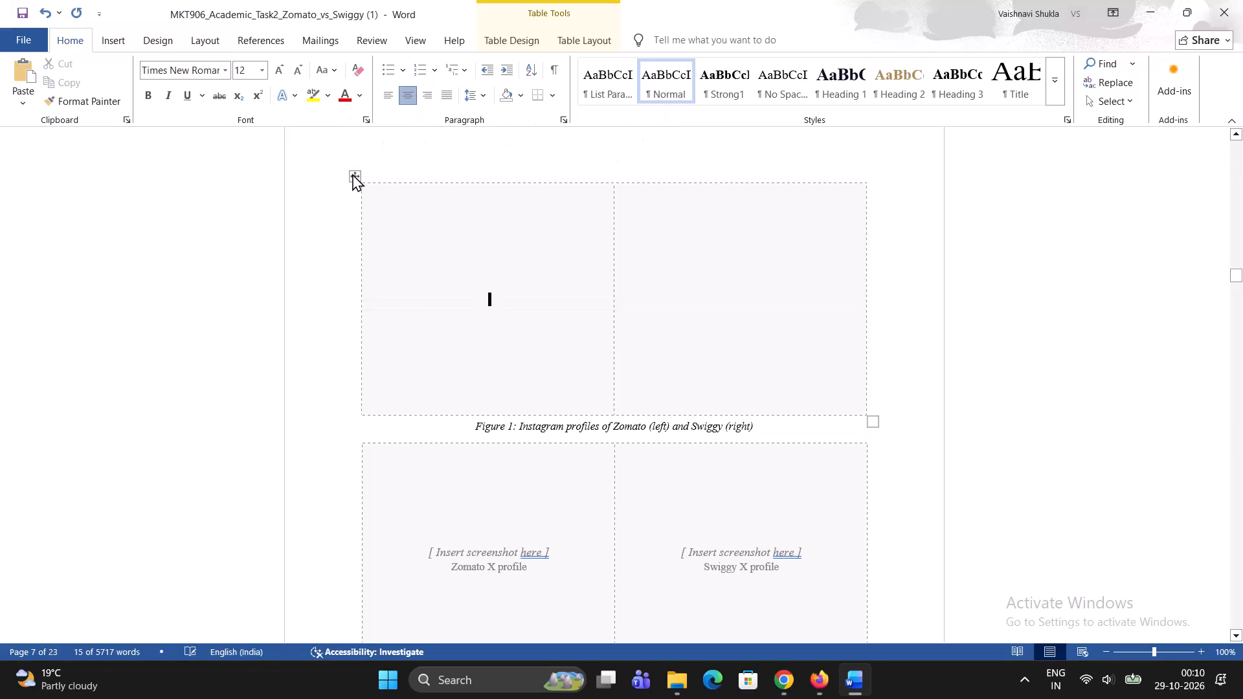
{"action": "key", "text": "Delete"}
{"action": "left_click", "coordinate": [446, 240]}
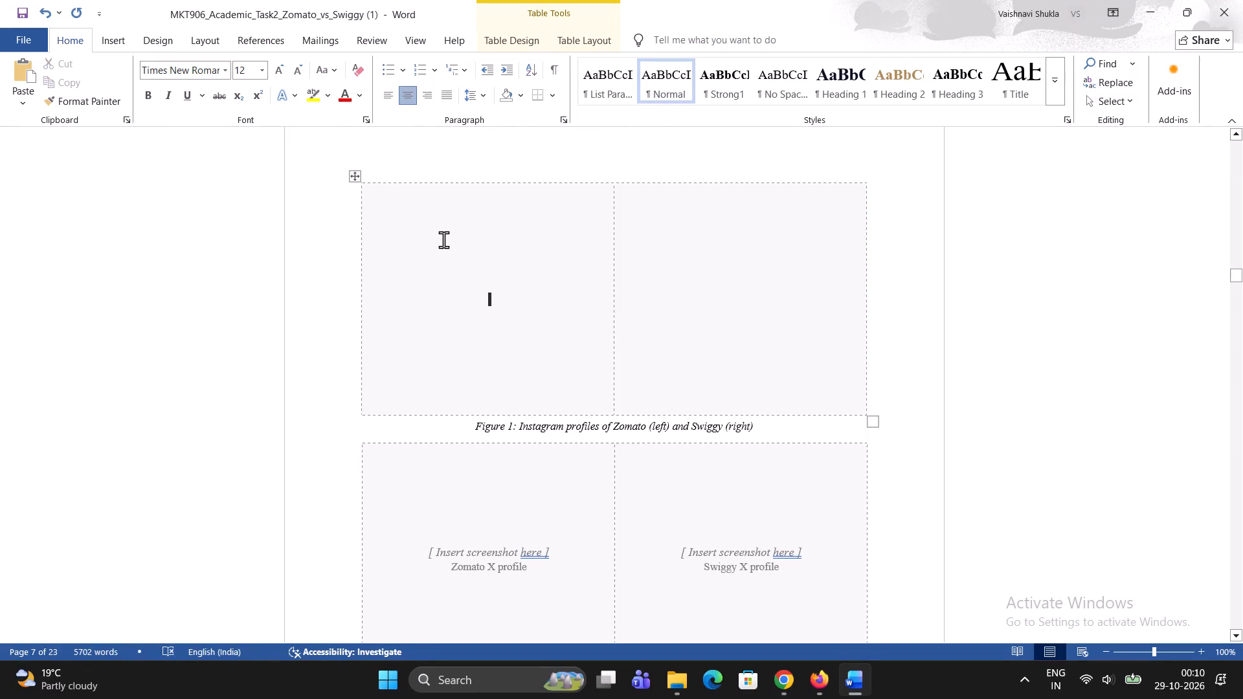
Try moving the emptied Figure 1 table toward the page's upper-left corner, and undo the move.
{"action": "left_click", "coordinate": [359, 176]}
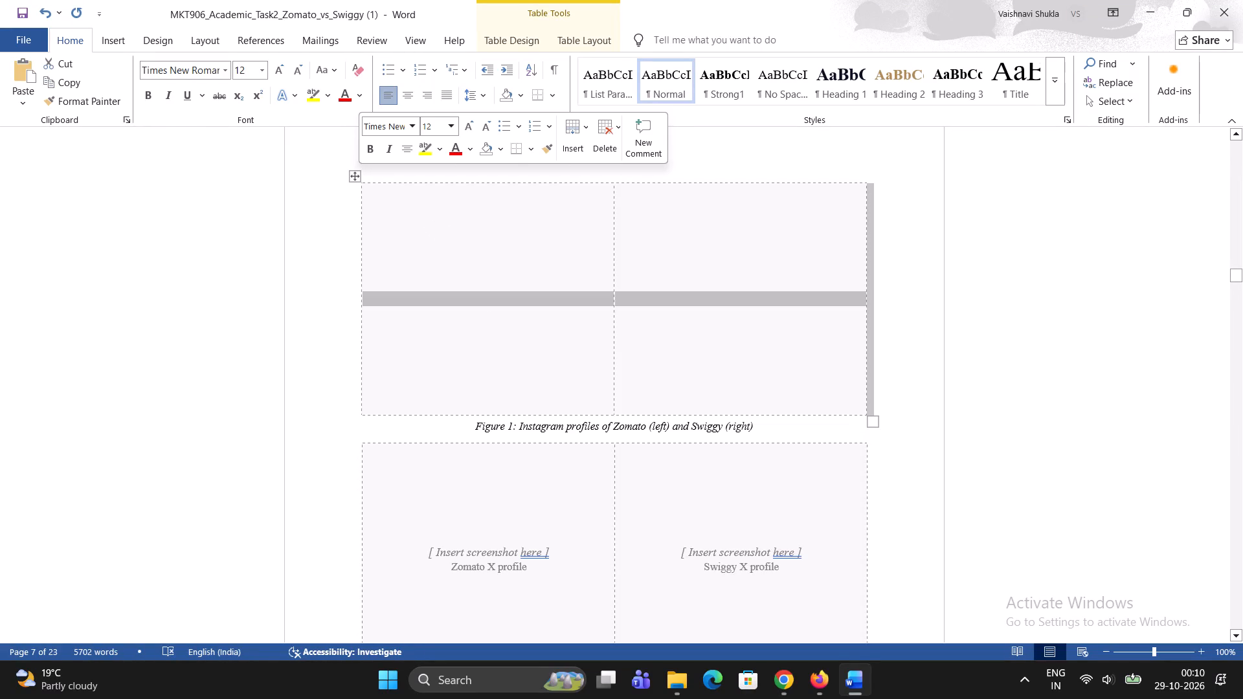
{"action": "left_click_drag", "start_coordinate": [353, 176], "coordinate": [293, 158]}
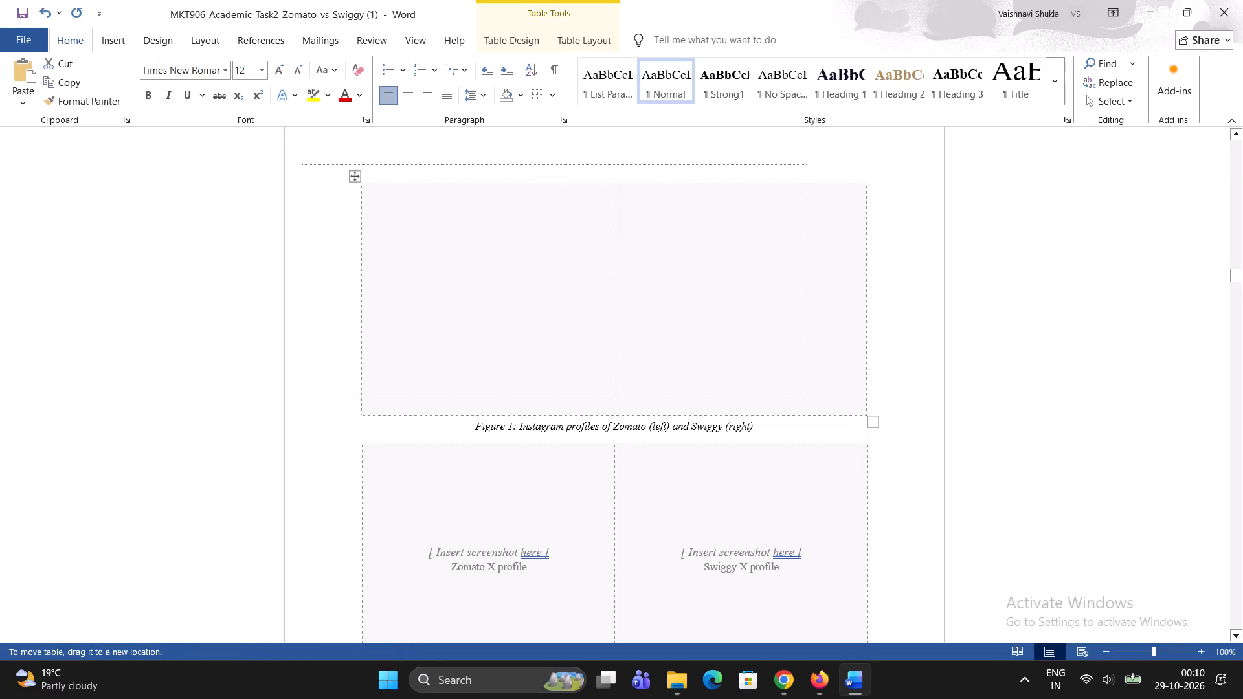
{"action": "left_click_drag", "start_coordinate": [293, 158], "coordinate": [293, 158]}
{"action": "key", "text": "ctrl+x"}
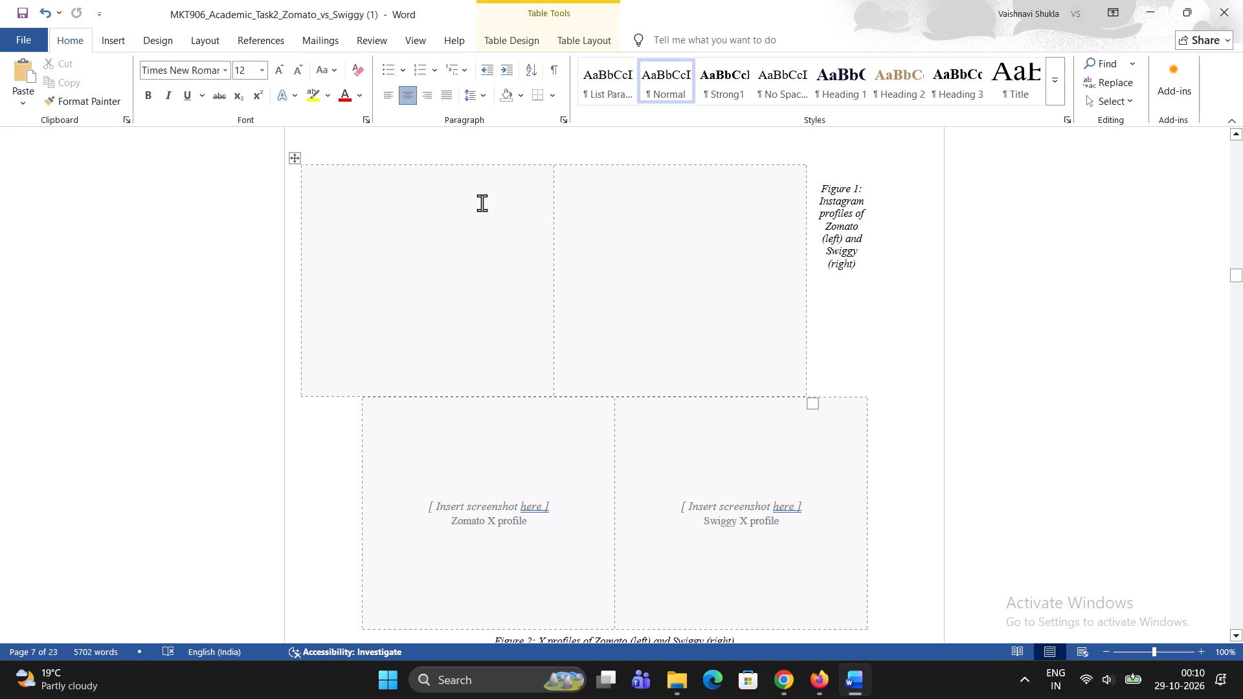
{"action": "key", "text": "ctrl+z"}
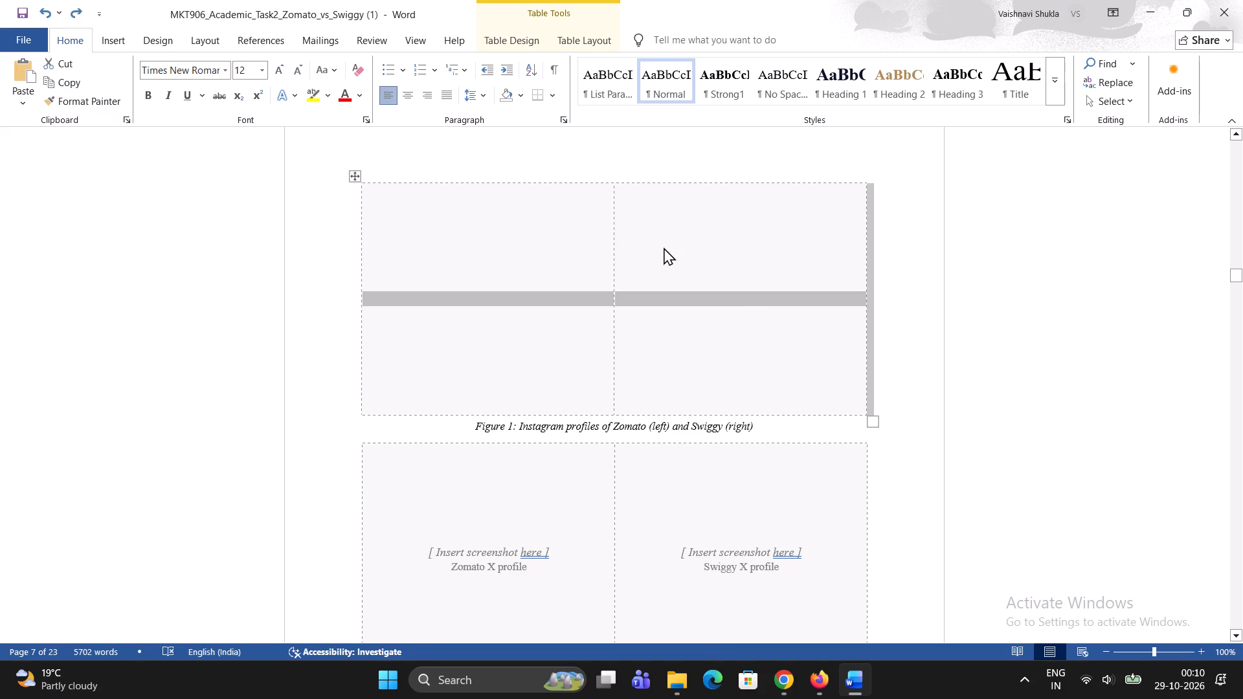
Insert the swsiggy picture from the swiggy folder in mktCA2 into the right-hand cell of the Figure 1 table.
{"action": "left_click", "coordinate": [641, 243]}
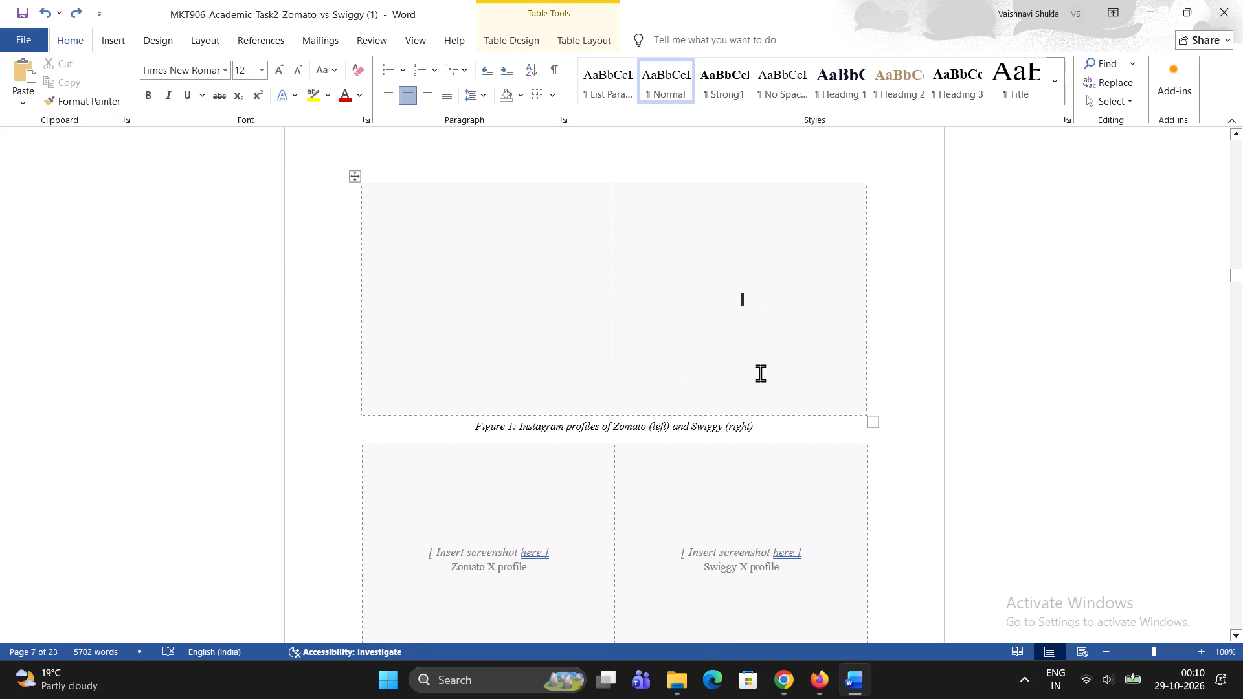
{"action": "key", "text": "alt+Tab"}
{"action": "key", "text": "alt+Tab"}
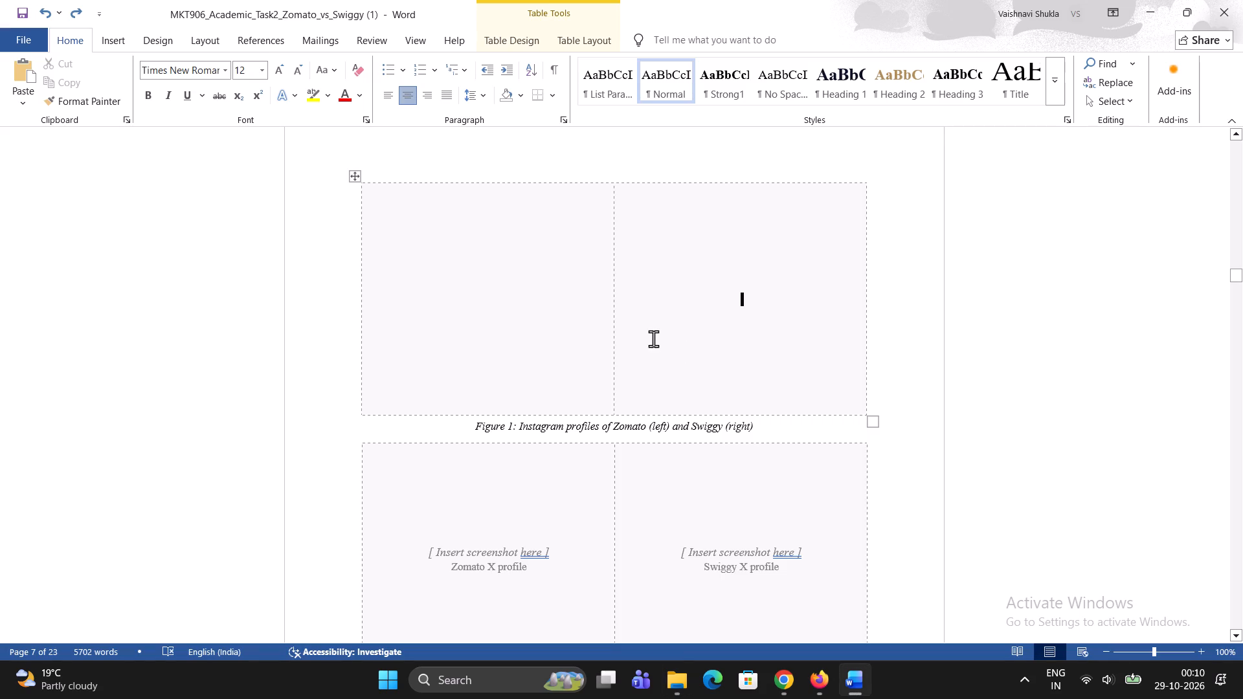
{"action": "left_click", "coordinate": [647, 332]}
{"action": "left_click", "coordinate": [110, 43]}
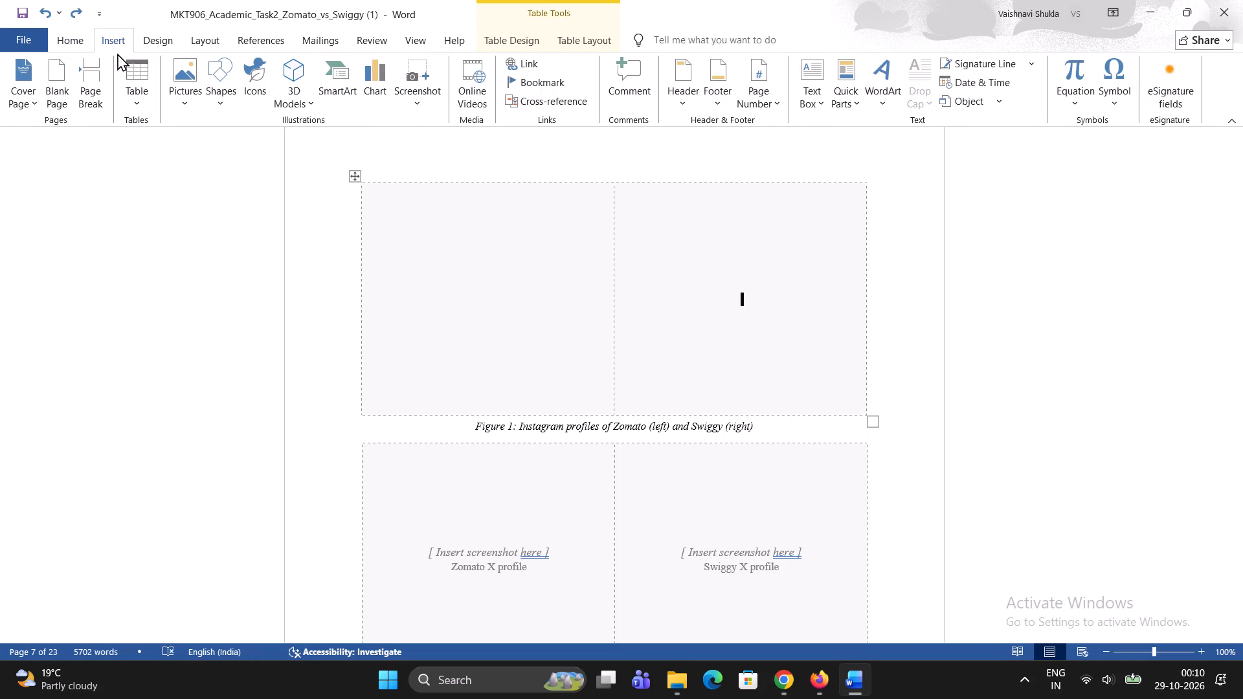
{"action": "left_click", "coordinate": [173, 92]}
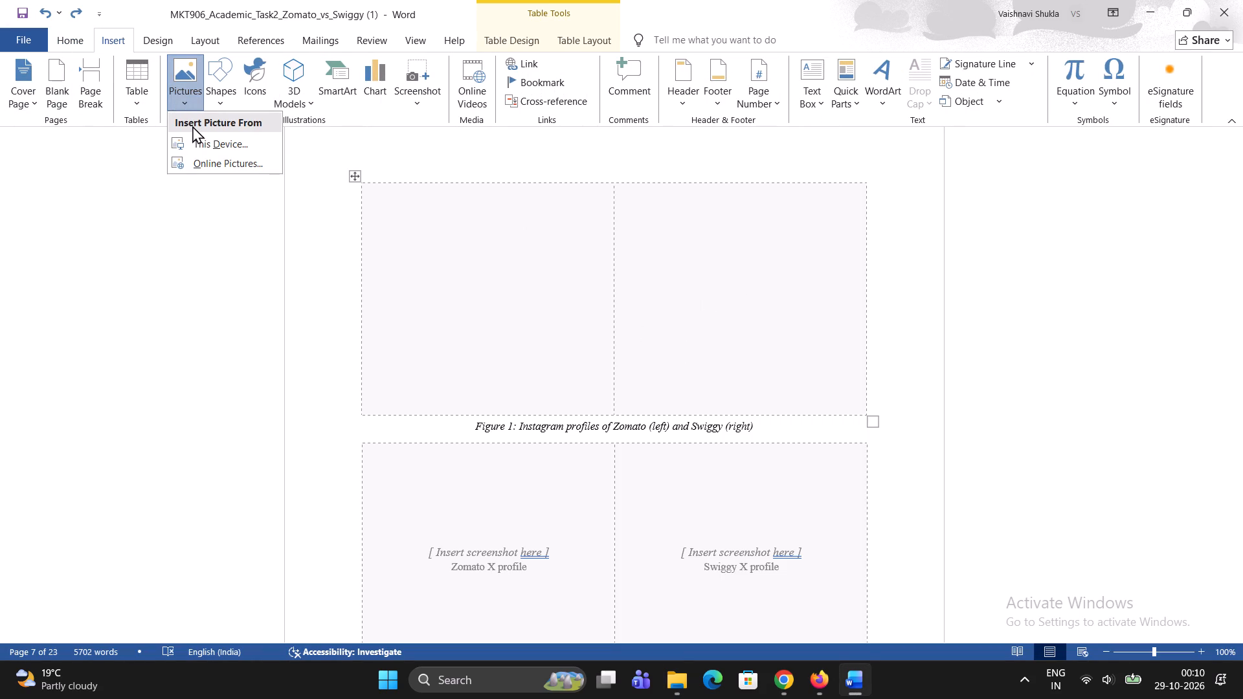
{"action": "left_click", "coordinate": [197, 139]}
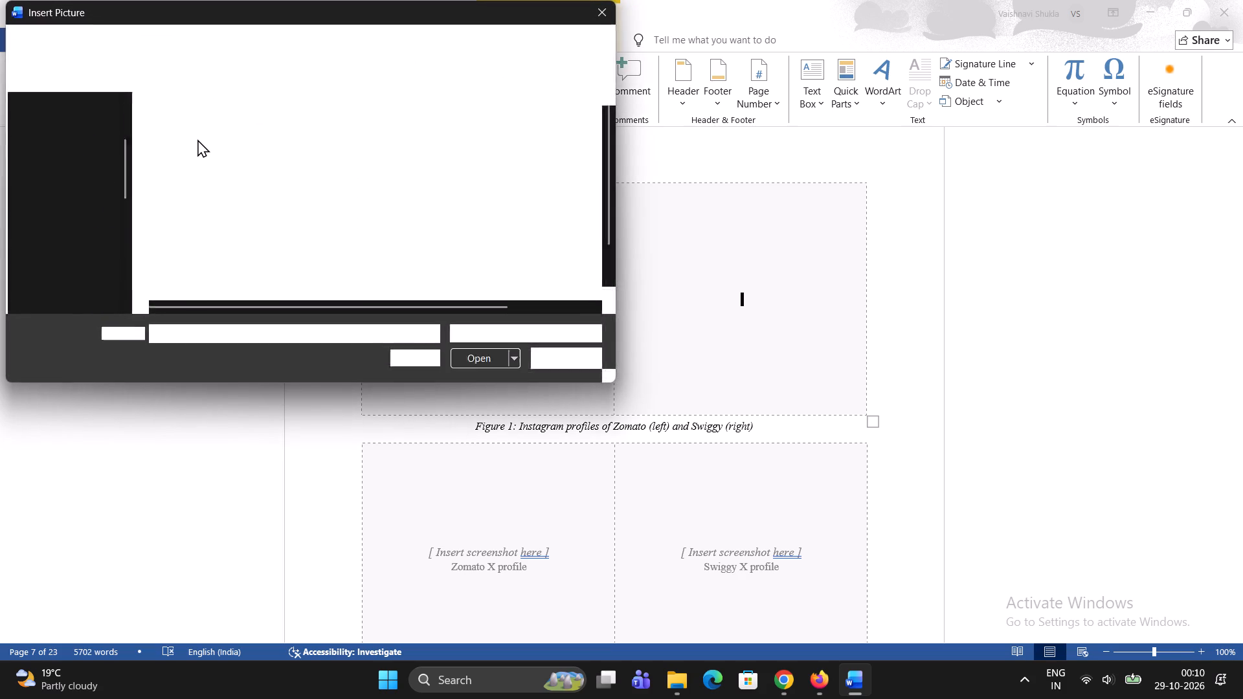
{"action": "scroll", "coordinate": [51, 272], "scroll_direction": "down", "scroll_amount": 3}
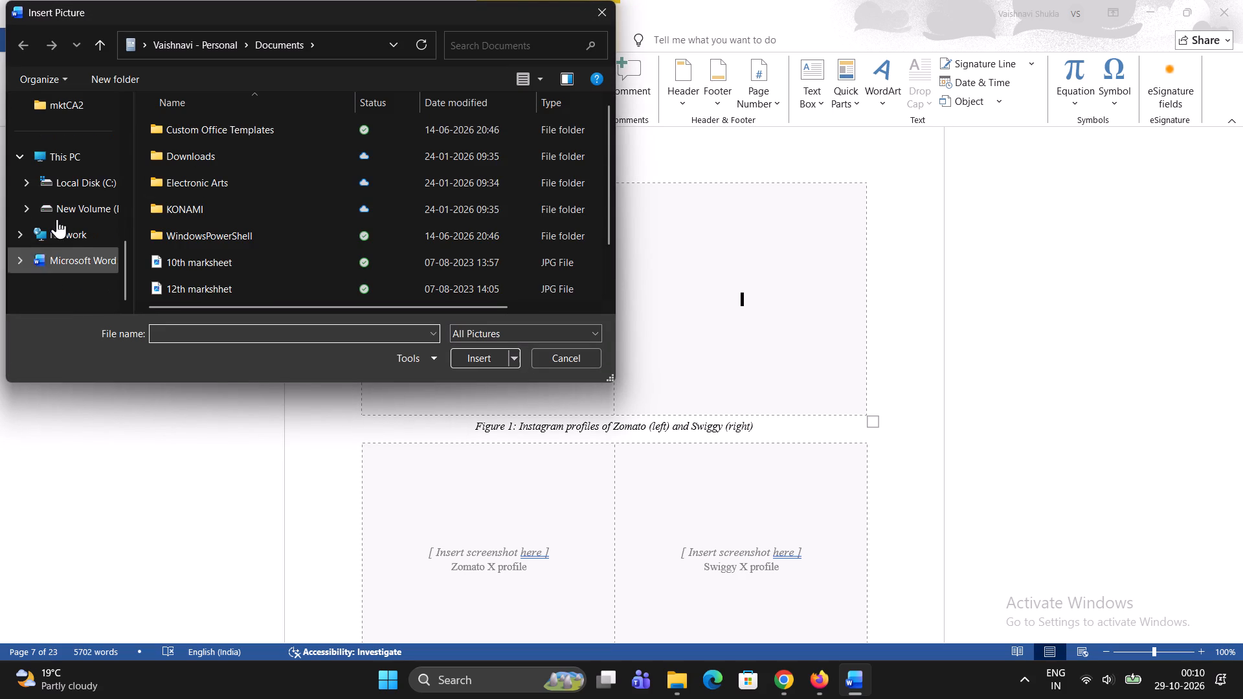
{"action": "double_click", "coordinate": [69, 104]}
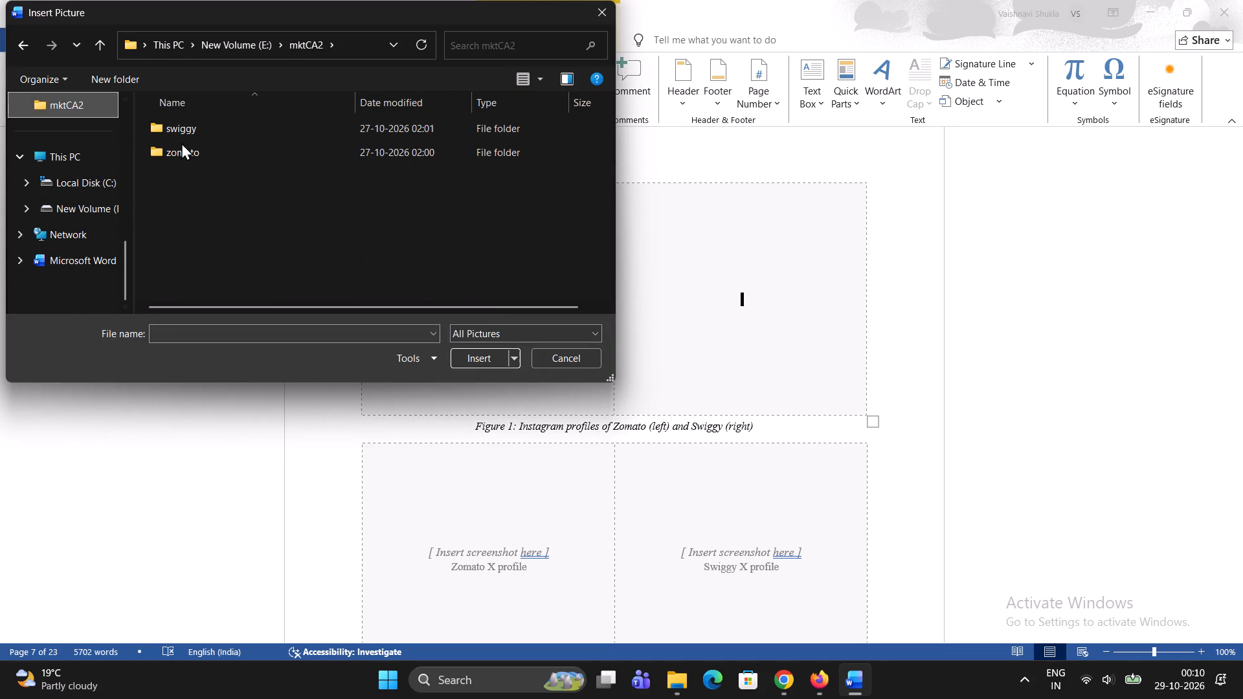
{"action": "double_click", "coordinate": [177, 118]}
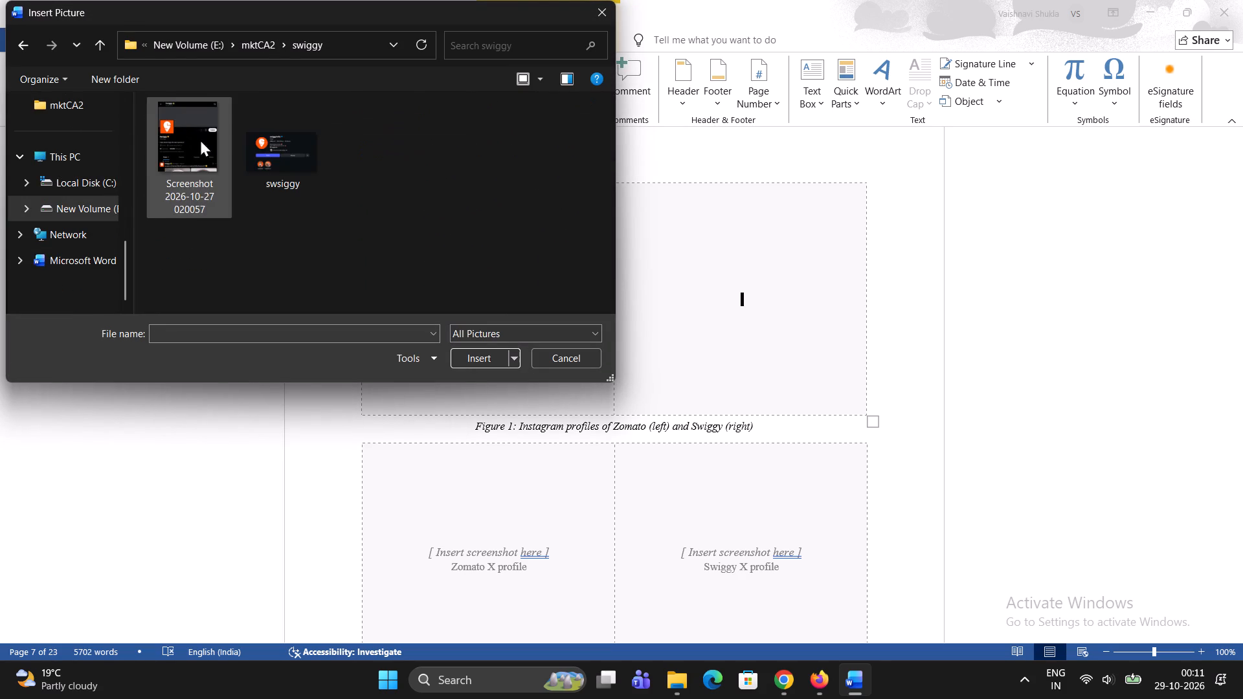
{"action": "double_click", "coordinate": [271, 170]}
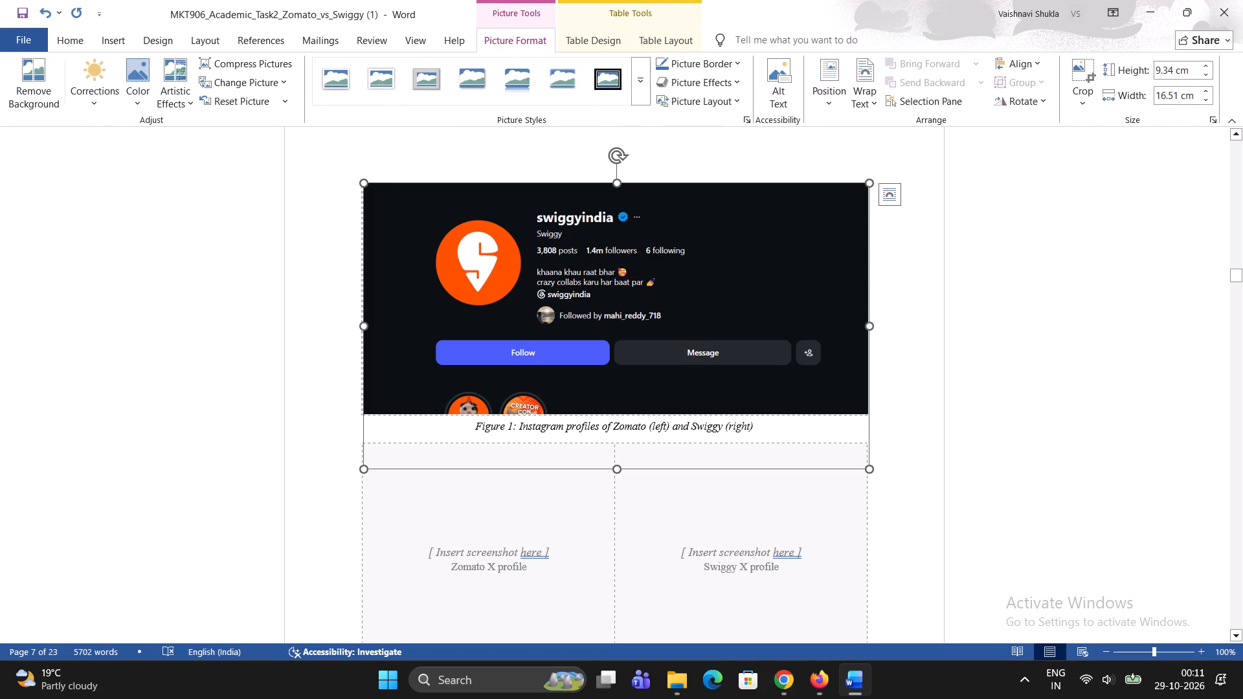
Shrink the Swiggy Instagram screenshot proportionally to about 9.2 cm wide and 5.2 cm high.
{"action": "left_click_drag", "start_coordinate": [872, 186], "coordinate": [508, 280]}
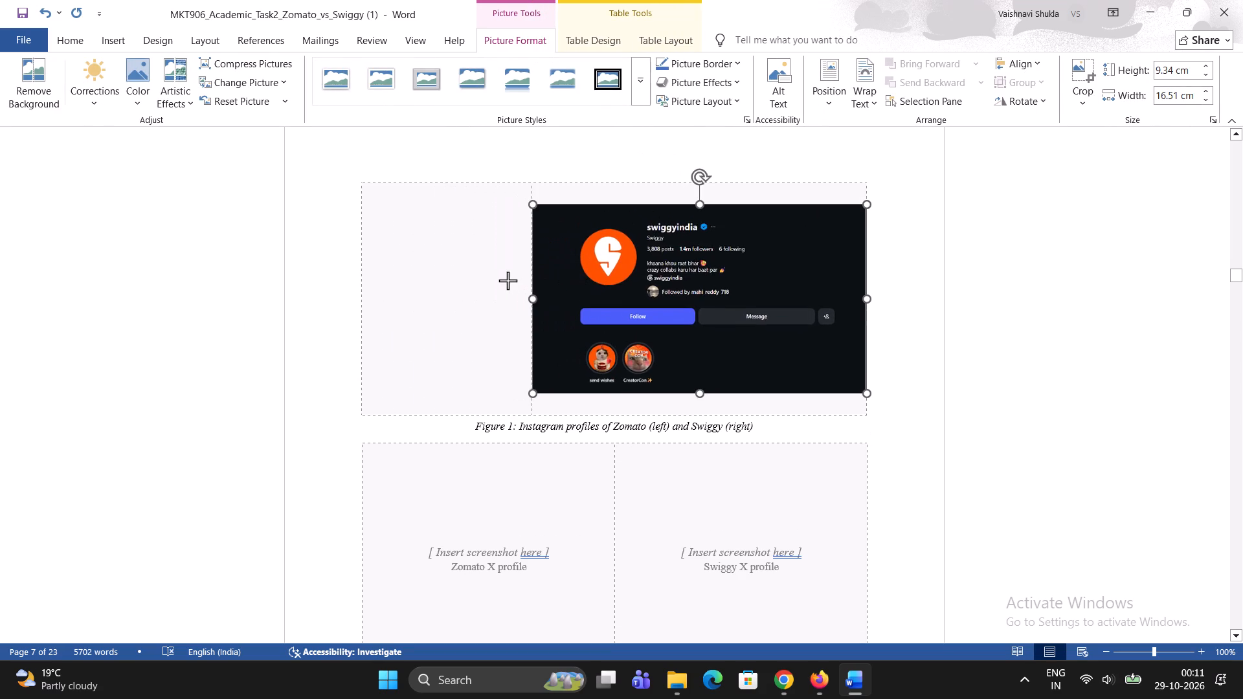
{"action": "left_click_drag", "start_coordinate": [508, 280], "coordinate": [526, 234]}
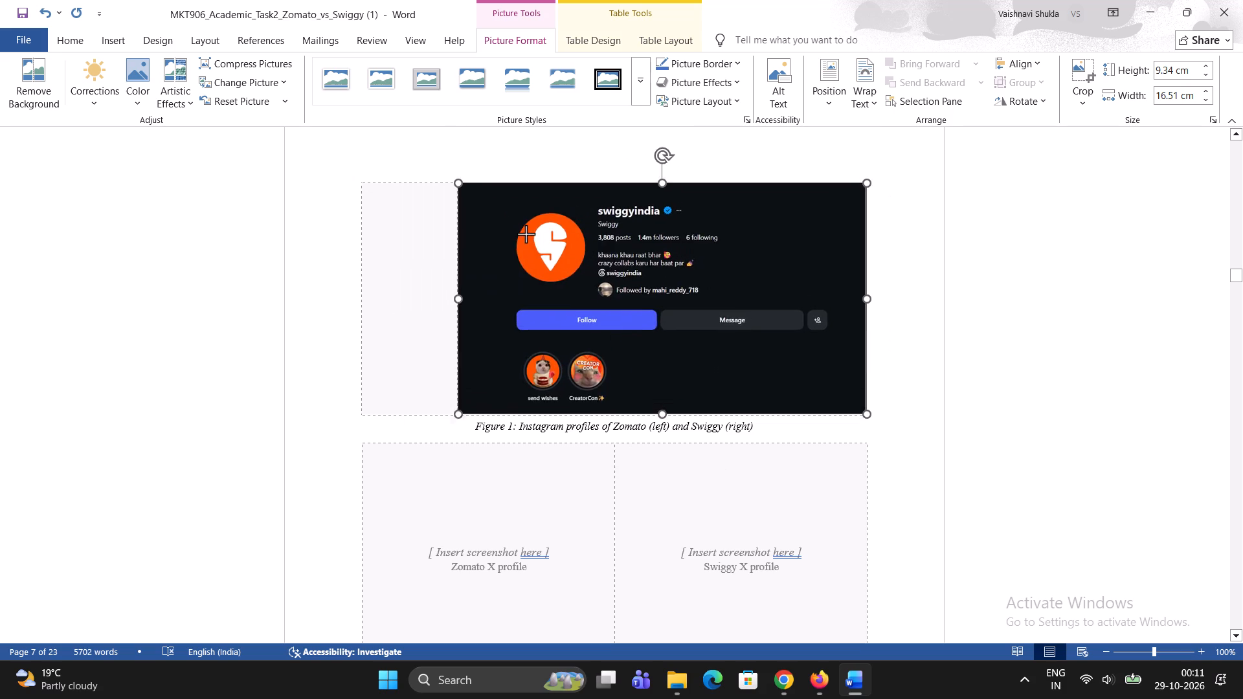
{"action": "left_click_drag", "start_coordinate": [526, 234], "coordinate": [519, 229]}
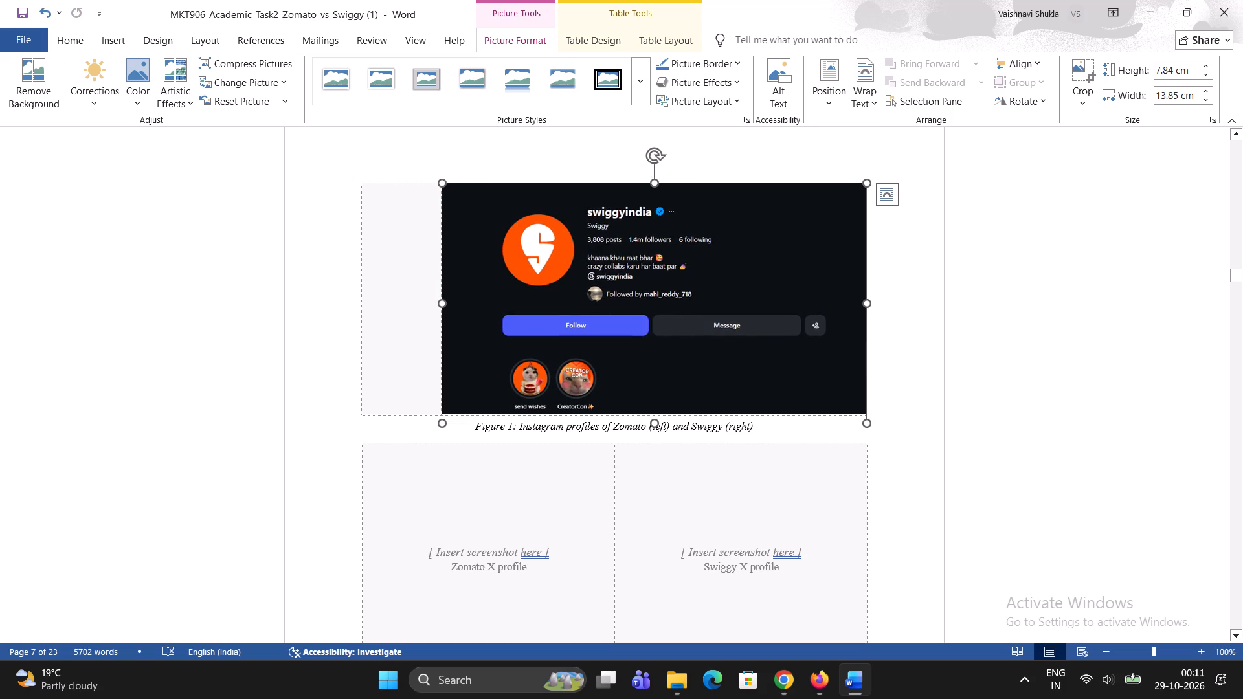
{"action": "left_click_drag", "start_coordinate": [438, 181], "coordinate": [748, 276]}
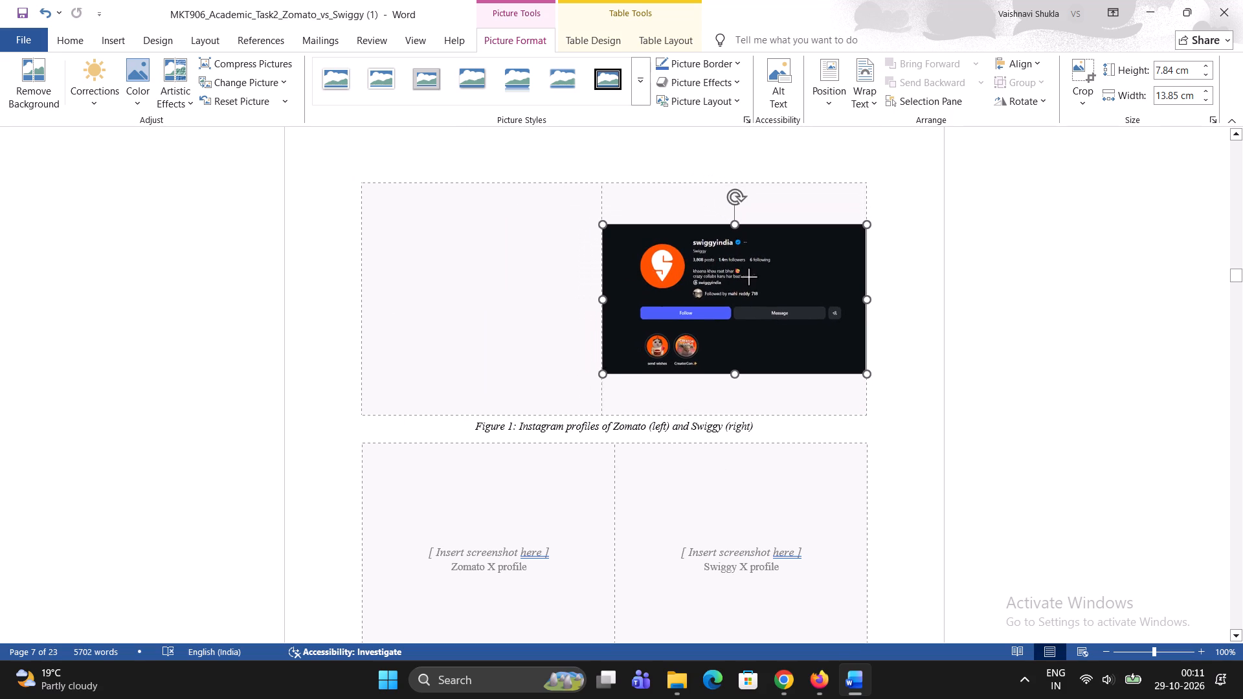
{"action": "left_click_drag", "start_coordinate": [748, 276], "coordinate": [704, 254]}
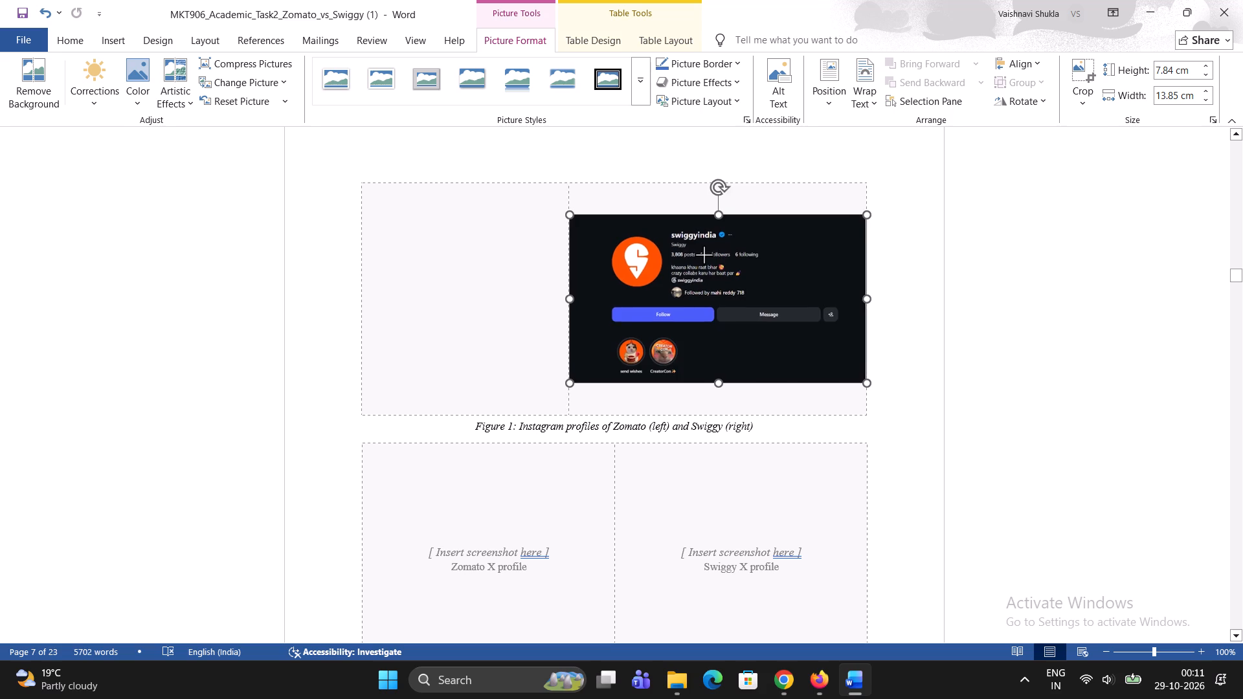
{"action": "left_click_drag", "start_coordinate": [704, 254], "coordinate": [746, 232]}
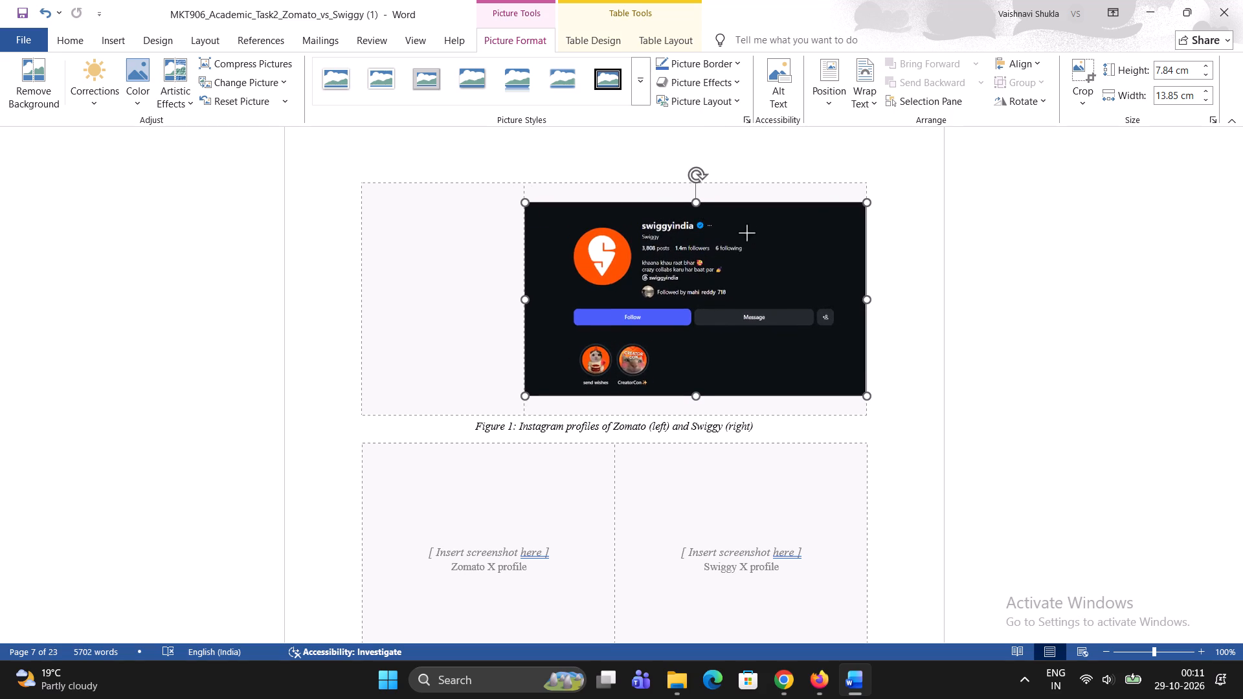
{"action": "left_click_drag", "start_coordinate": [746, 232], "coordinate": [864, 250]}
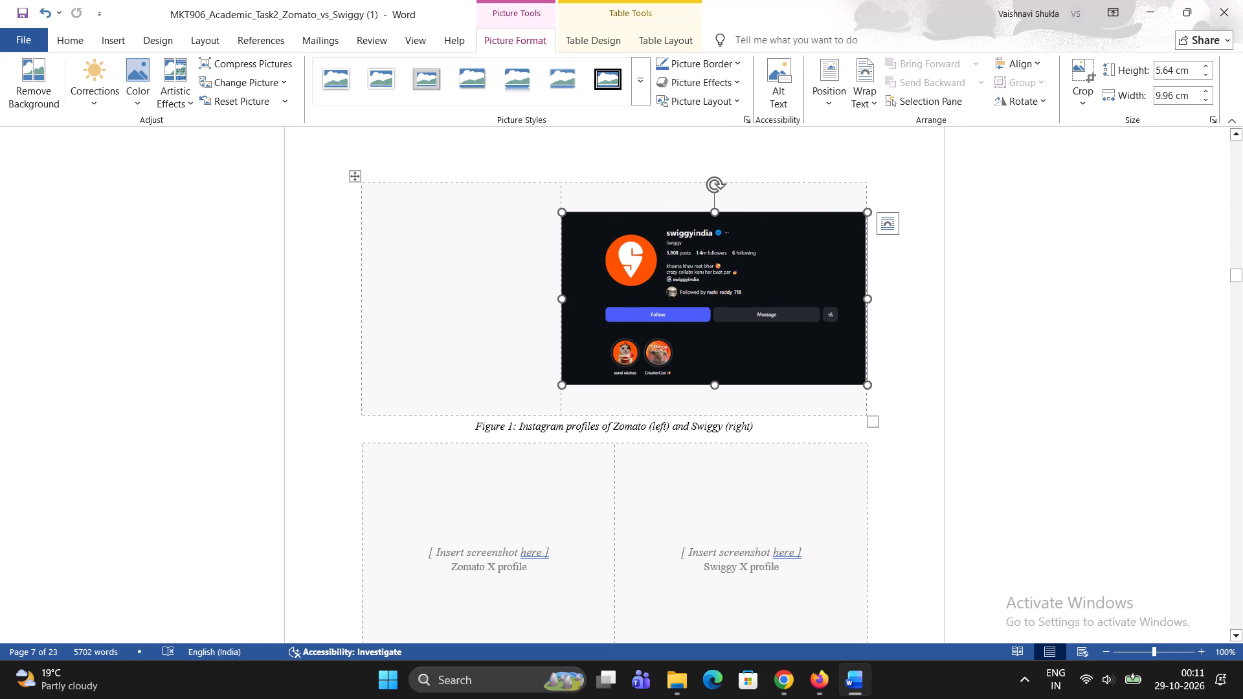
{"action": "left_click_drag", "start_coordinate": [564, 214], "coordinate": [578, 217]}
{"action": "left_click_drag", "start_coordinate": [578, 217], "coordinate": [593, 221]}
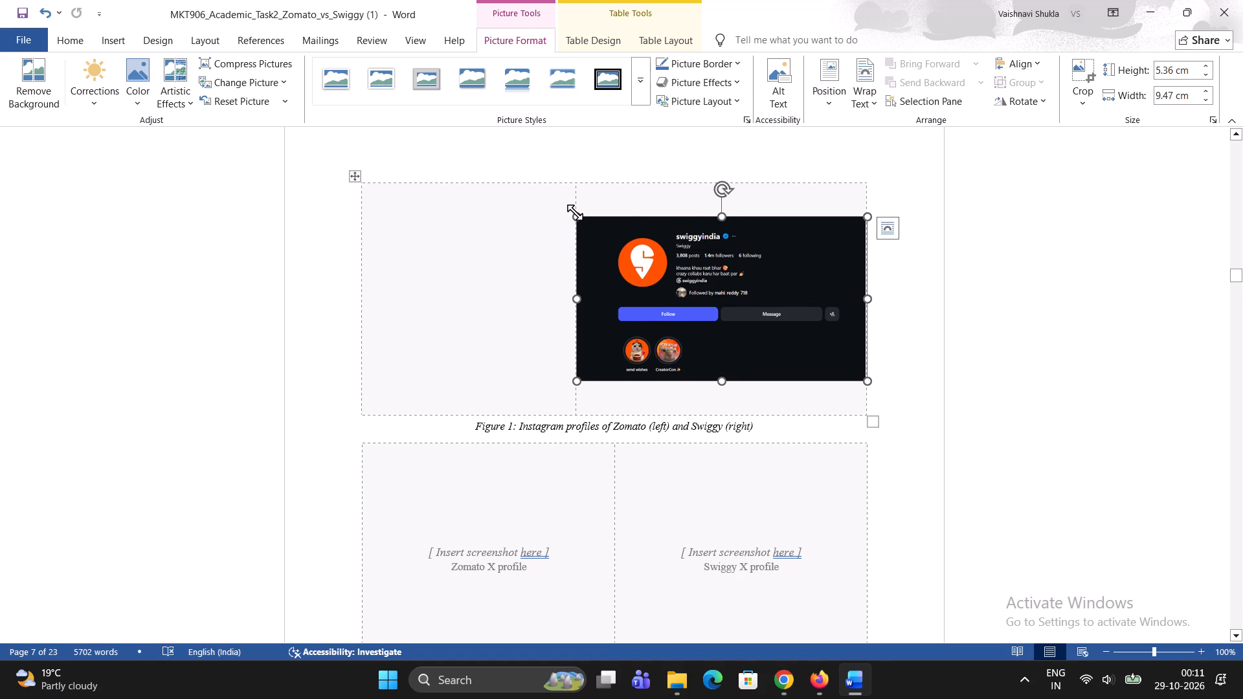
{"action": "left_click_drag", "start_coordinate": [575, 212], "coordinate": [636, 222]}
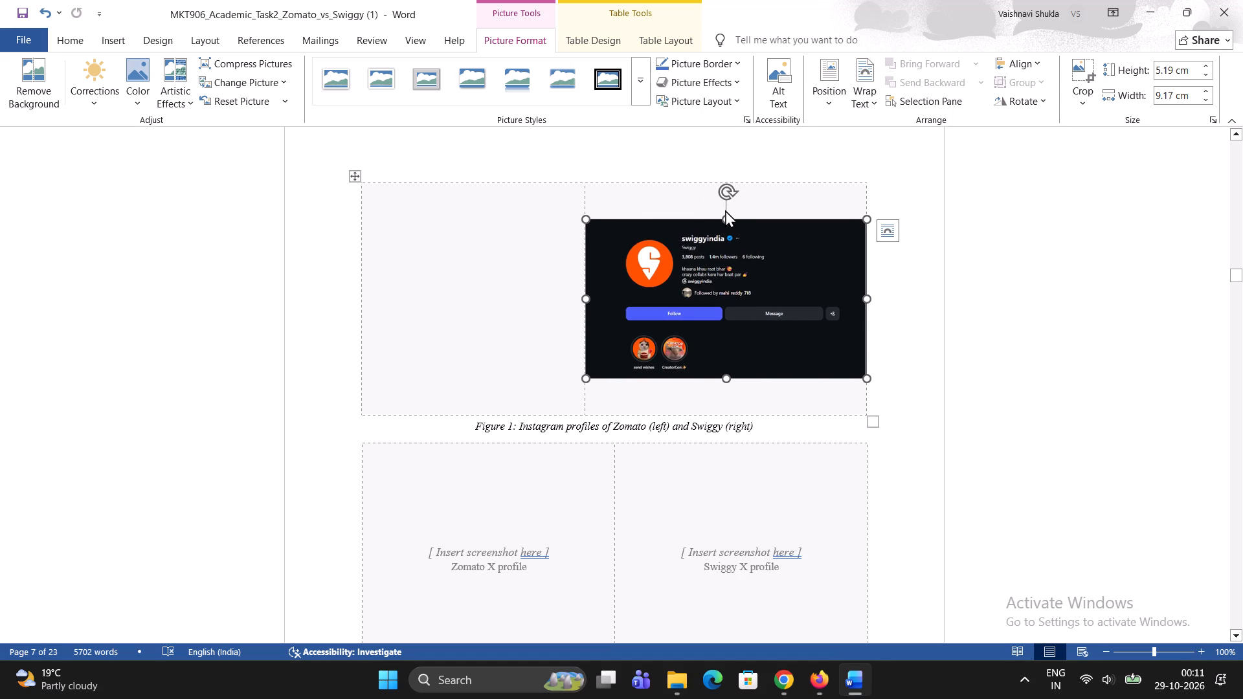
Stretch the Swiggy screenshot vertically to fill the full height of its Figure 1 cell, keeping its width.
{"action": "left_click_drag", "start_coordinate": [725, 217], "coordinate": [725, 182]}
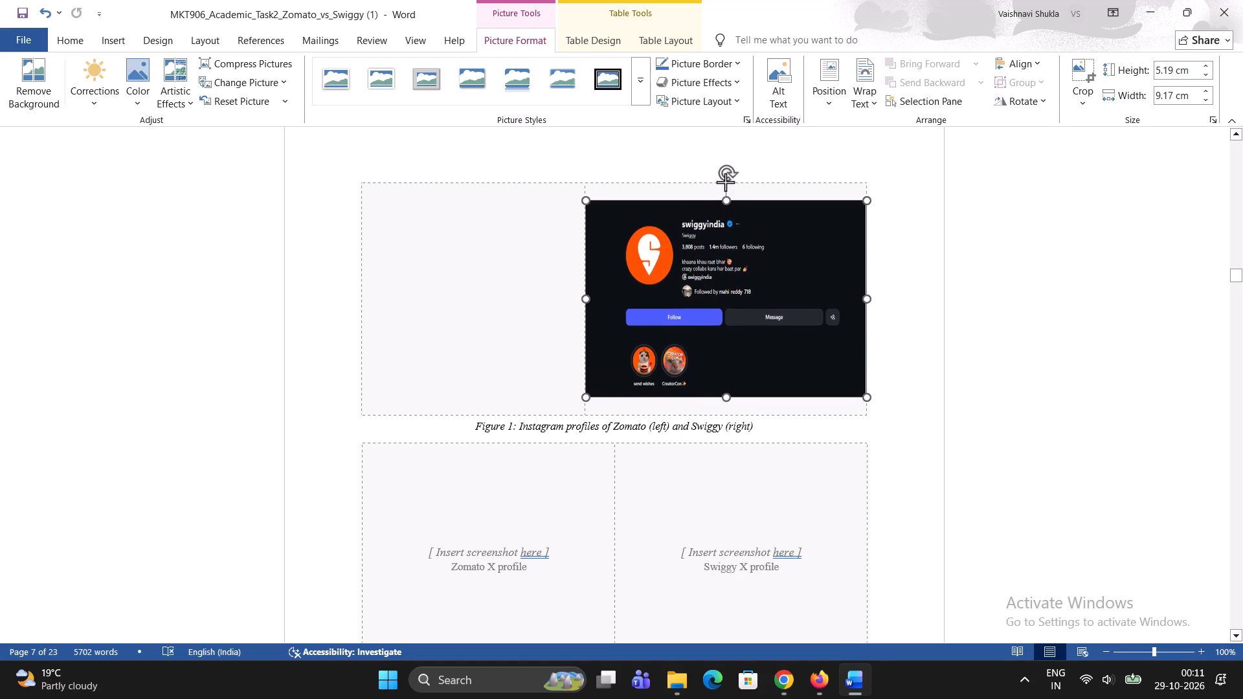
{"action": "left_click_drag", "start_coordinate": [725, 182], "coordinate": [725, 169]}
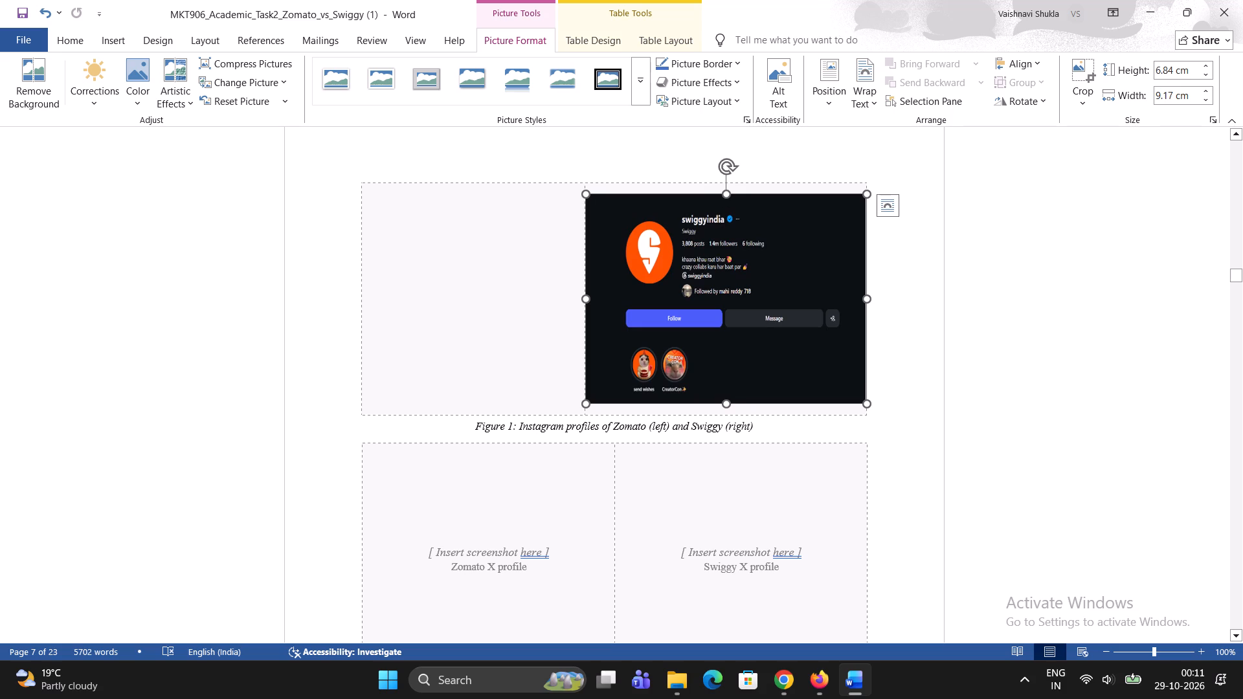
{"action": "left_click_drag", "start_coordinate": [728, 405], "coordinate": [728, 416]}
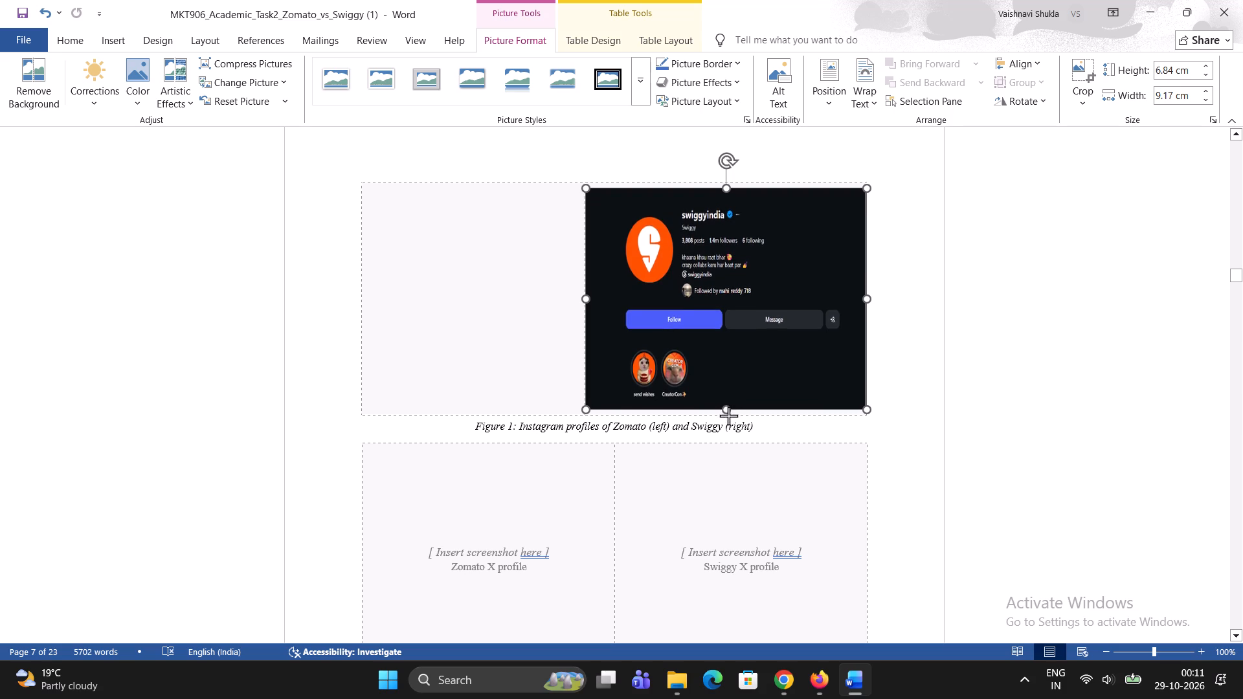
{"action": "left_click_drag", "start_coordinate": [728, 416], "coordinate": [728, 425]}
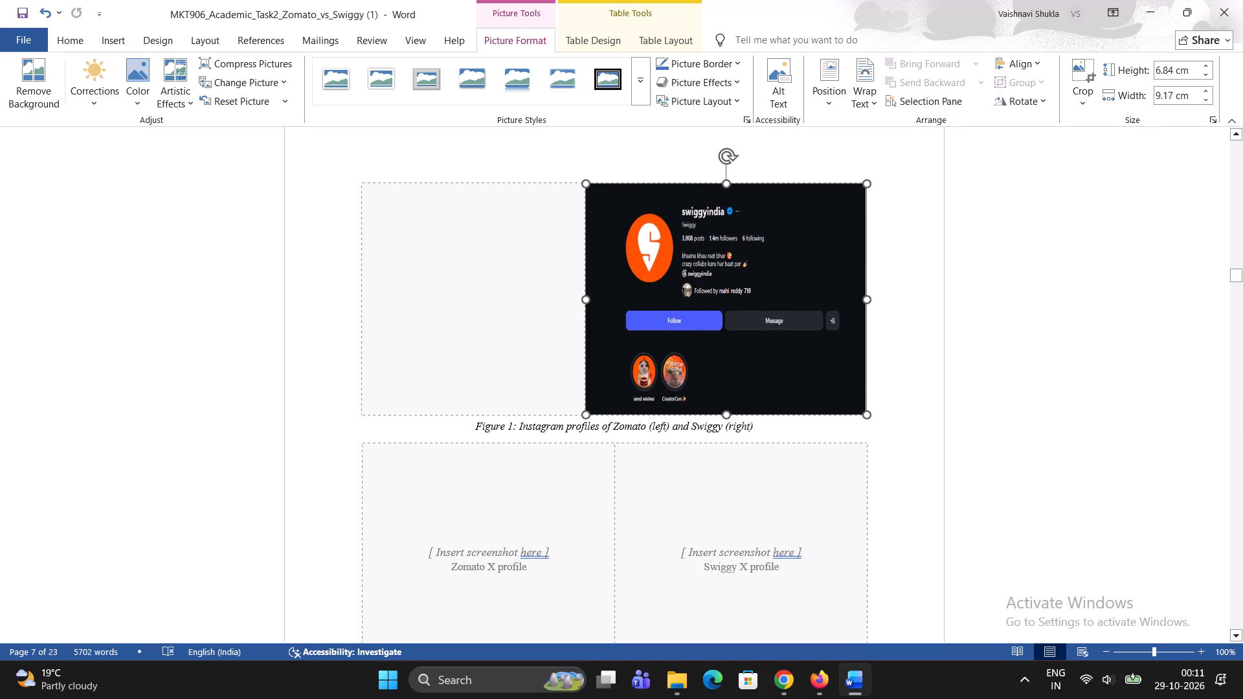
Begin inserting a picture into the empty left-hand cell of the Figure 1 table.
{"action": "key", "text": "alt+Tab"}
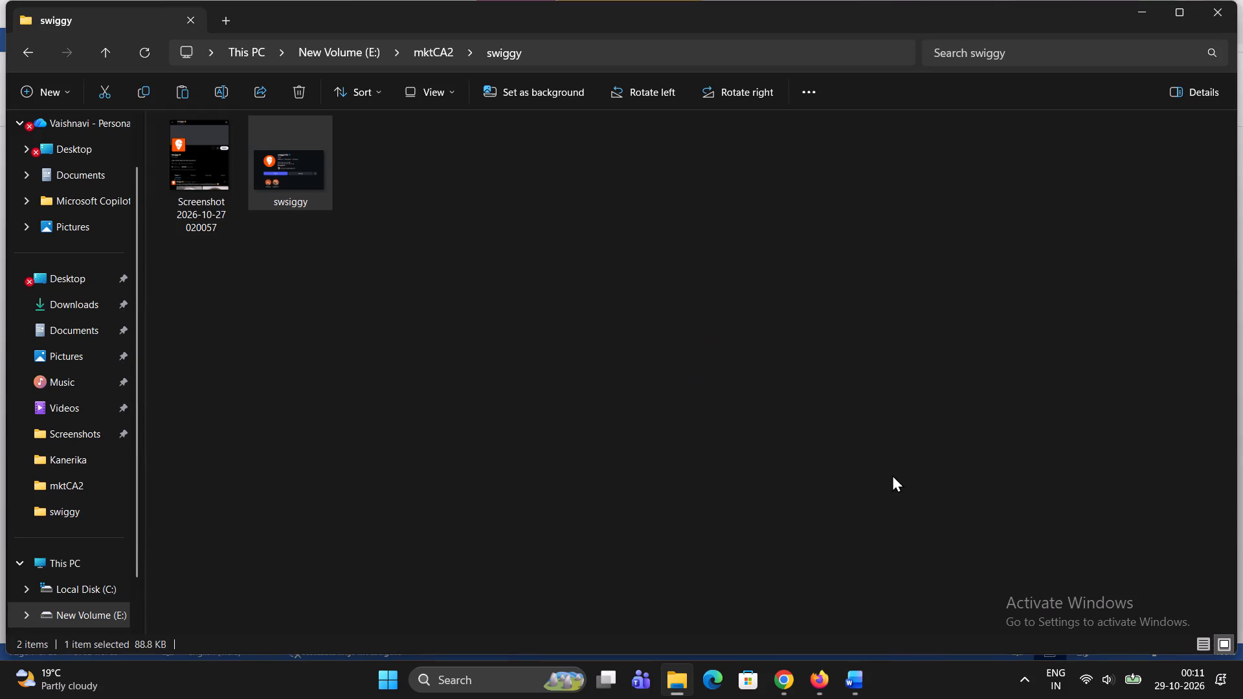
{"action": "key", "text": "alt+Tab"}
{"action": "left_click", "coordinate": [417, 261]}
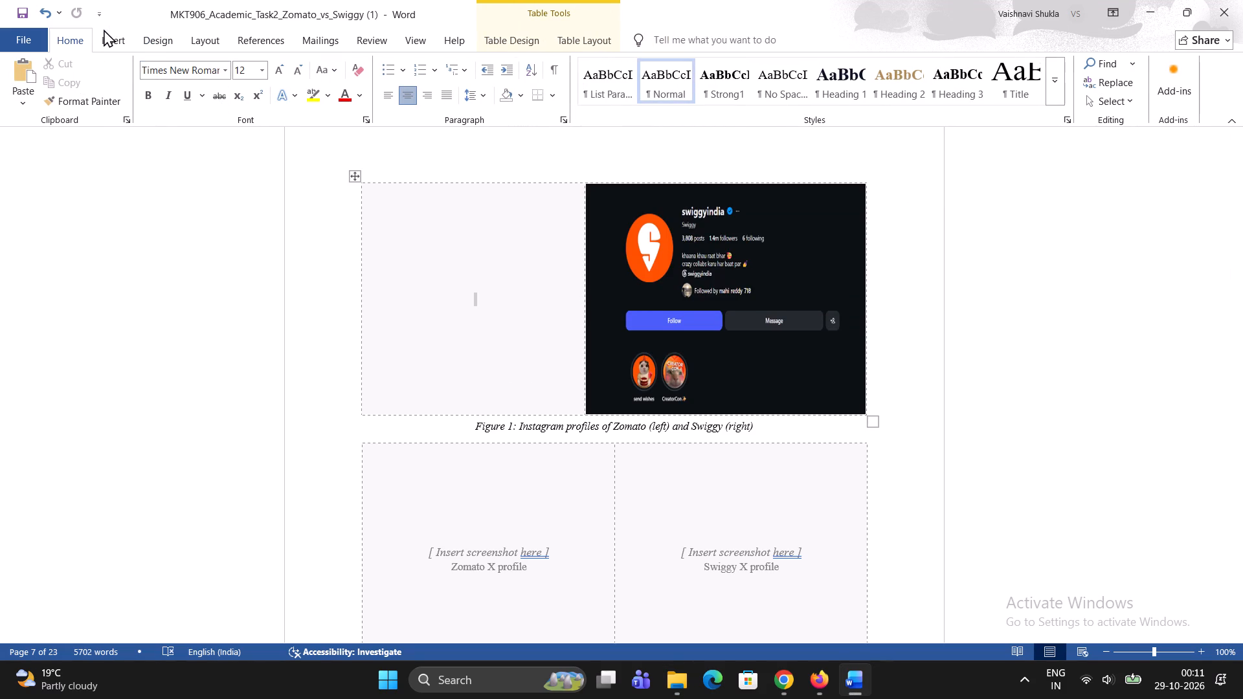
{"action": "left_click", "coordinate": [111, 47]}
{"action": "left_click", "coordinate": [184, 101]}
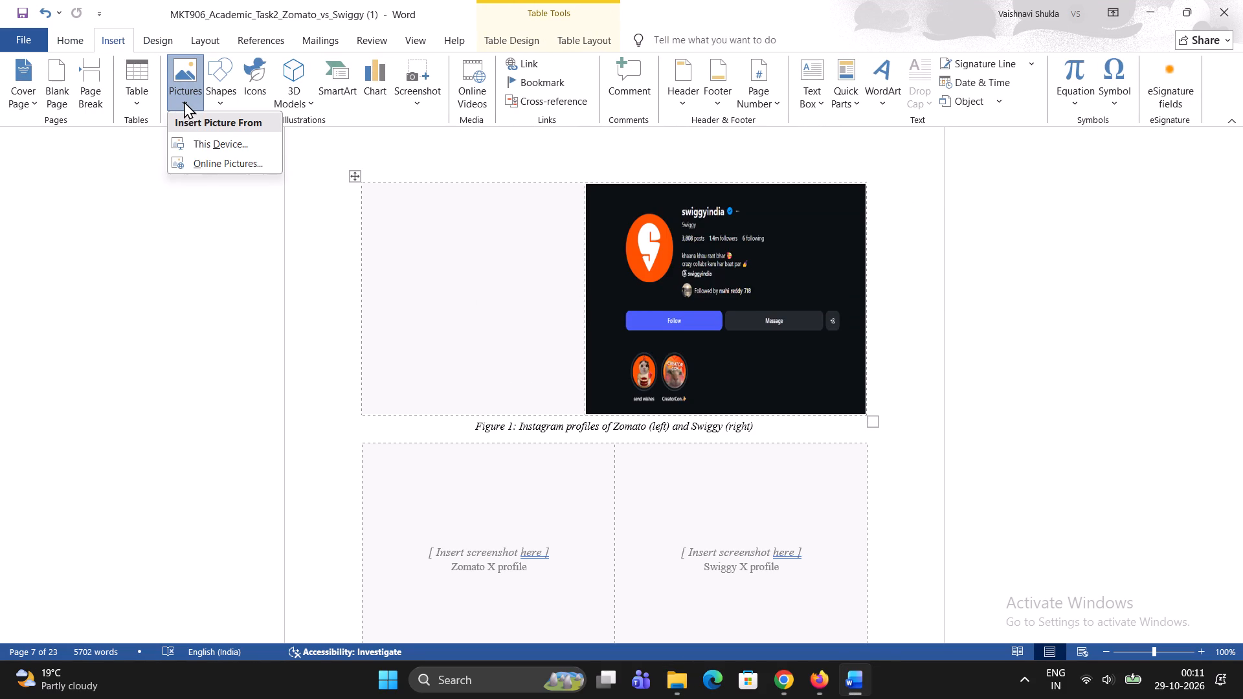
Browse this device's mktCA2 folder to its zomato subfolder for a picture to insert in Figure 1's Zomato Instagram profile box.
{"action": "left_click", "coordinate": [181, 141]}
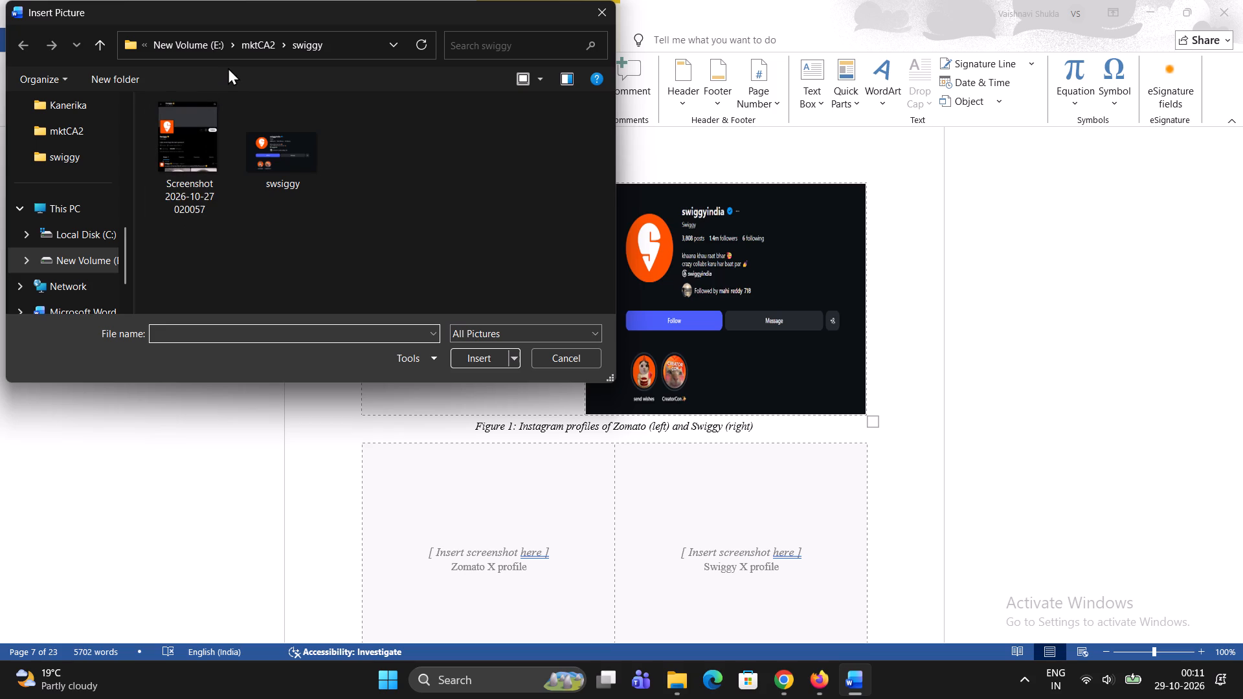
{"action": "left_click", "coordinate": [252, 29]}
{"action": "left_click", "coordinate": [253, 43]}
{"action": "double_click", "coordinate": [223, 151]}
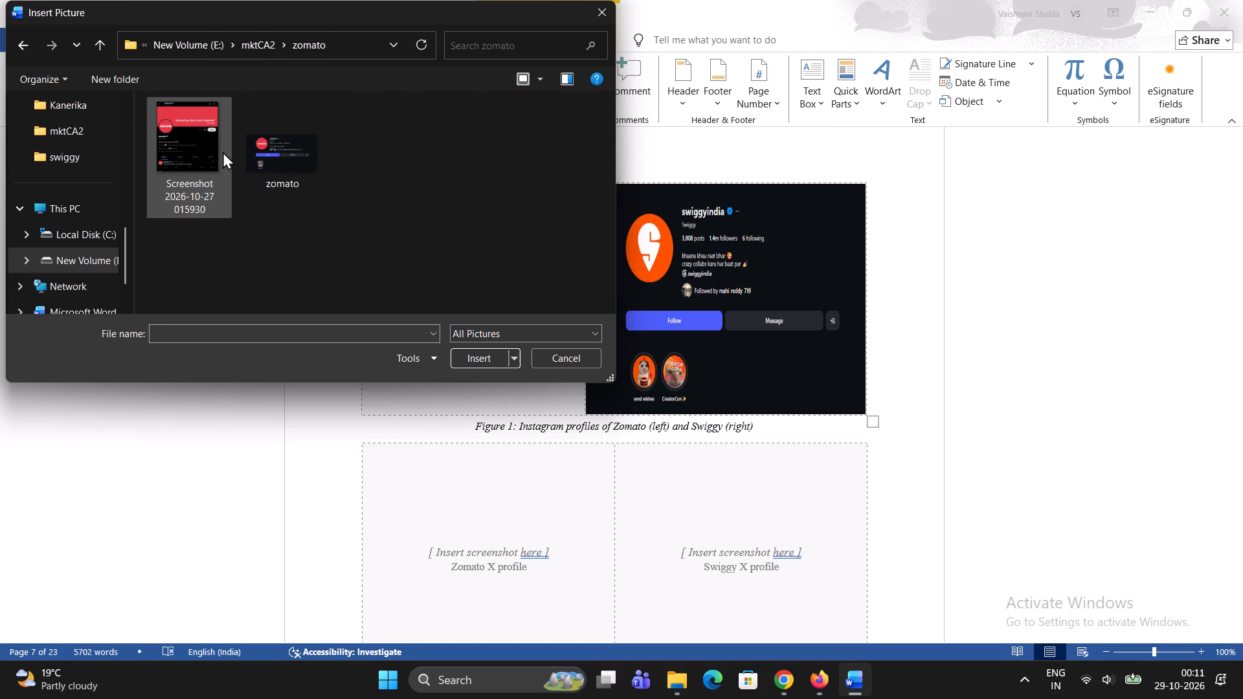
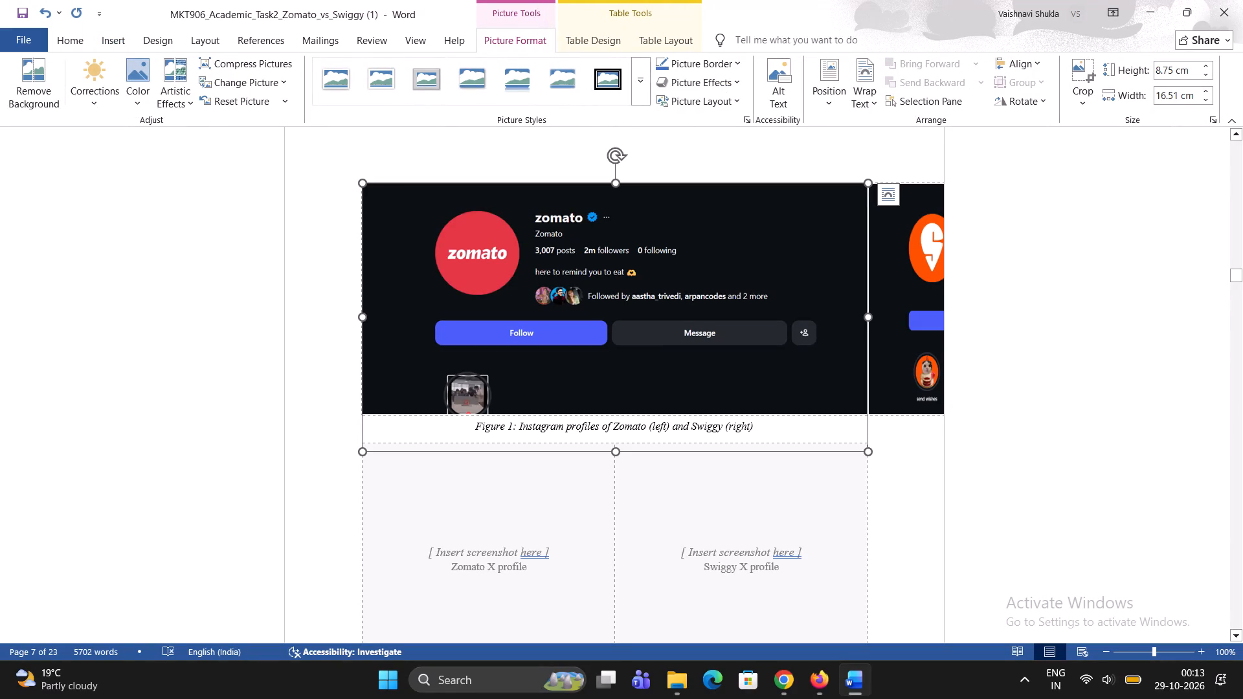
Resize Figure 1's Zomato Instagram profile picture to about 9.62 cm wide and 7.58 cm high, filling its cell beside the Swiggy picture.
{"action": "left_click", "coordinate": [867, 449]}
{"action": "left_click_drag", "start_coordinate": [867, 449], "coordinate": [804, 406]}
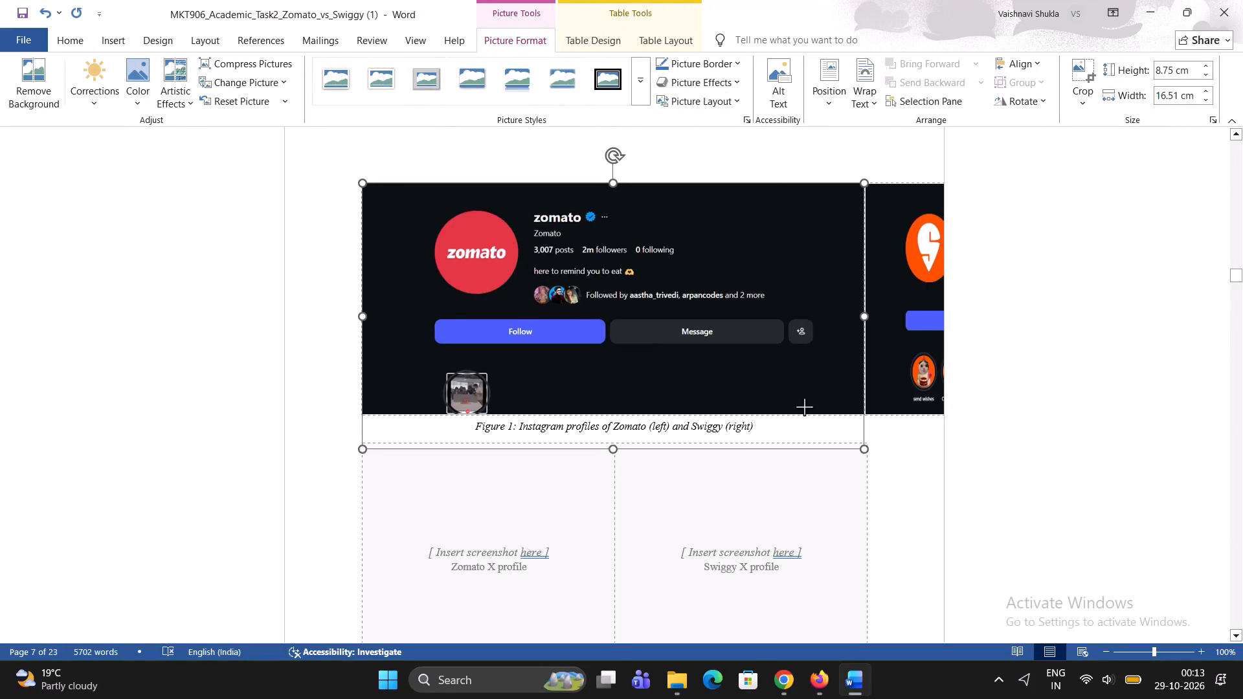
{"action": "left_click_drag", "start_coordinate": [804, 406], "coordinate": [616, 340]}
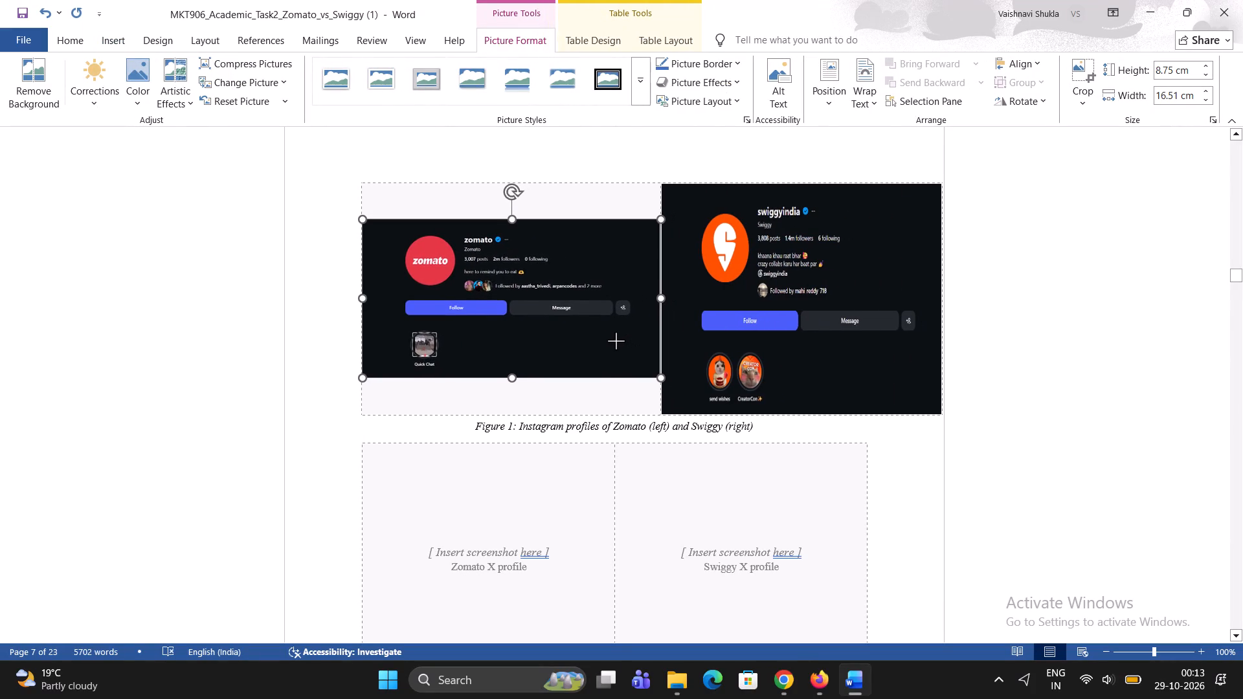
{"action": "left_click_drag", "start_coordinate": [616, 340], "coordinate": [615, 339]}
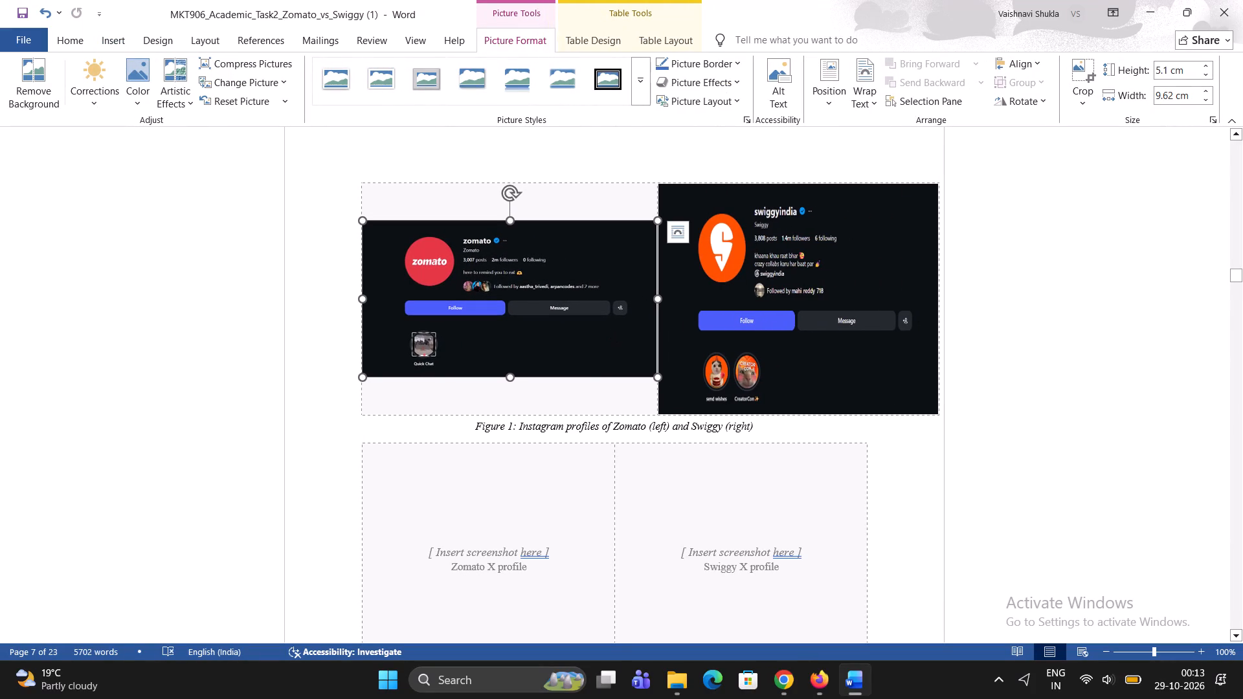
{"action": "left_click_drag", "start_coordinate": [511, 218], "coordinate": [509, 184]}
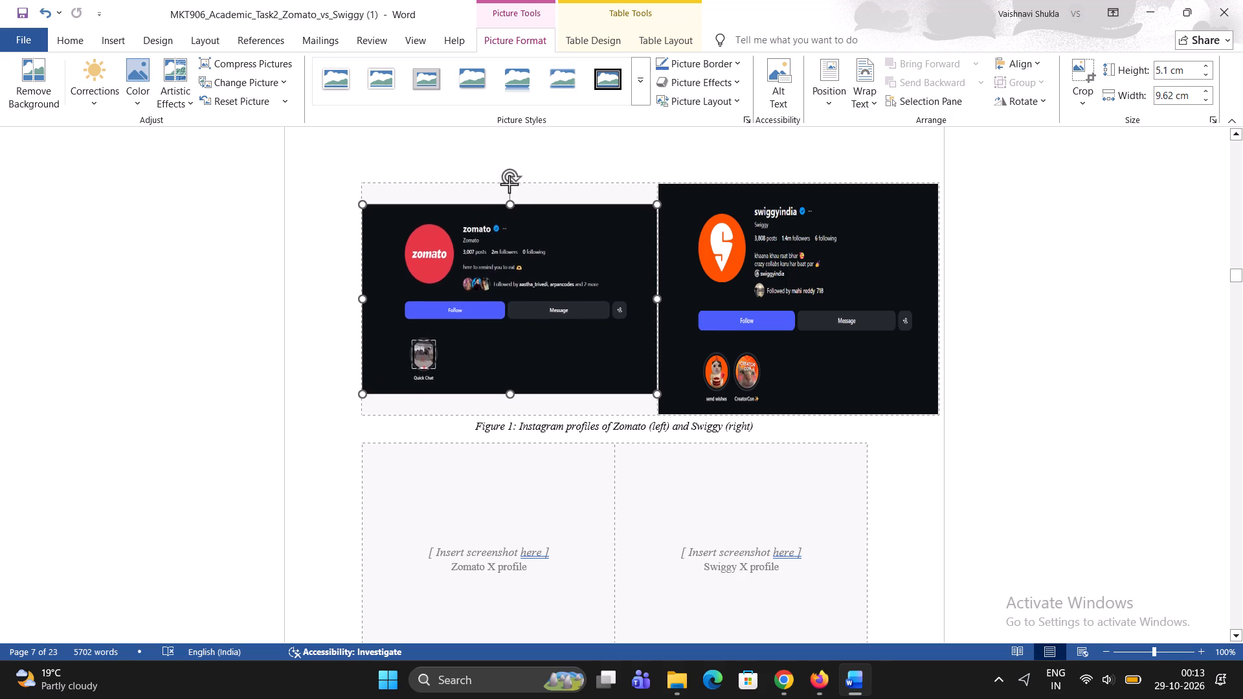
{"action": "left_click_drag", "start_coordinate": [509, 184], "coordinate": [507, 159]}
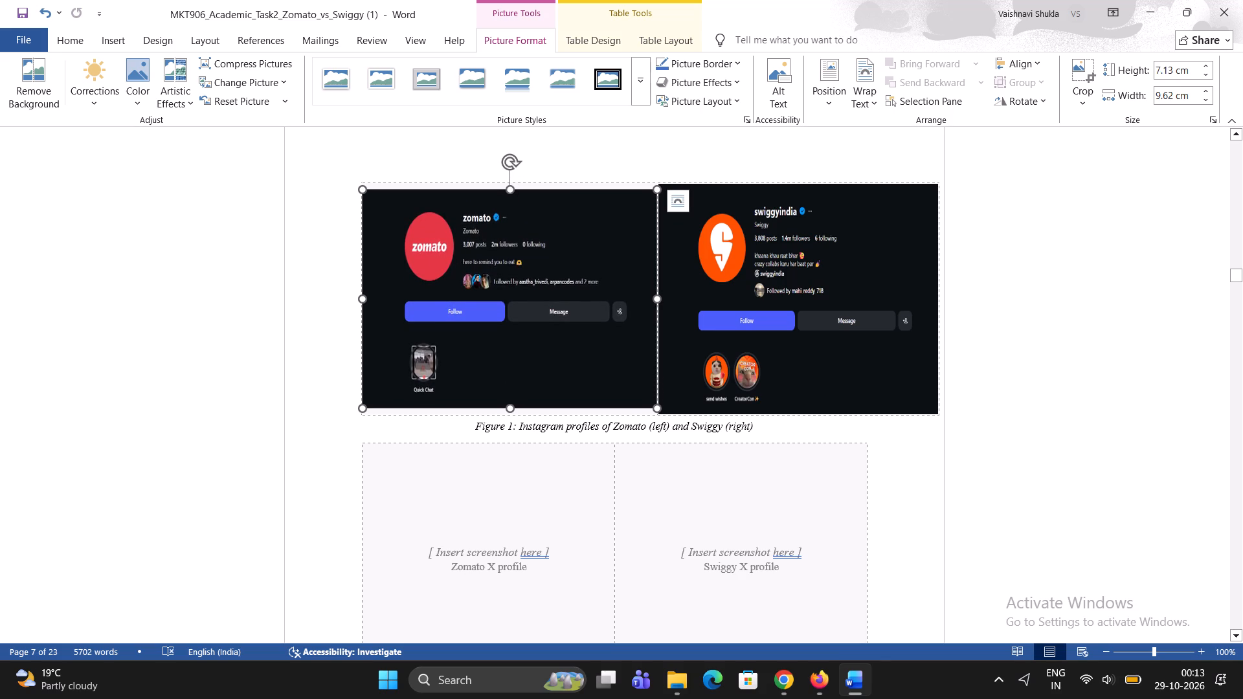
{"action": "left_click_drag", "start_coordinate": [508, 405], "coordinate": [508, 419]}
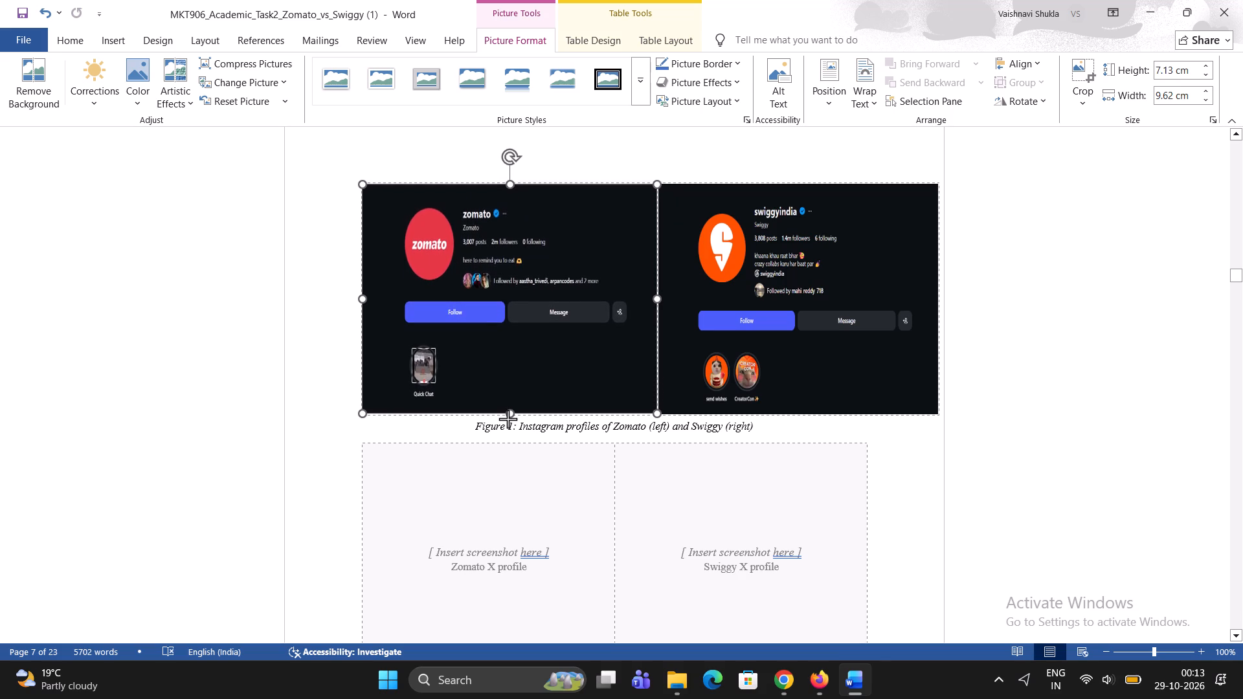
{"action": "left_click_drag", "start_coordinate": [508, 419], "coordinate": [506, 420]}
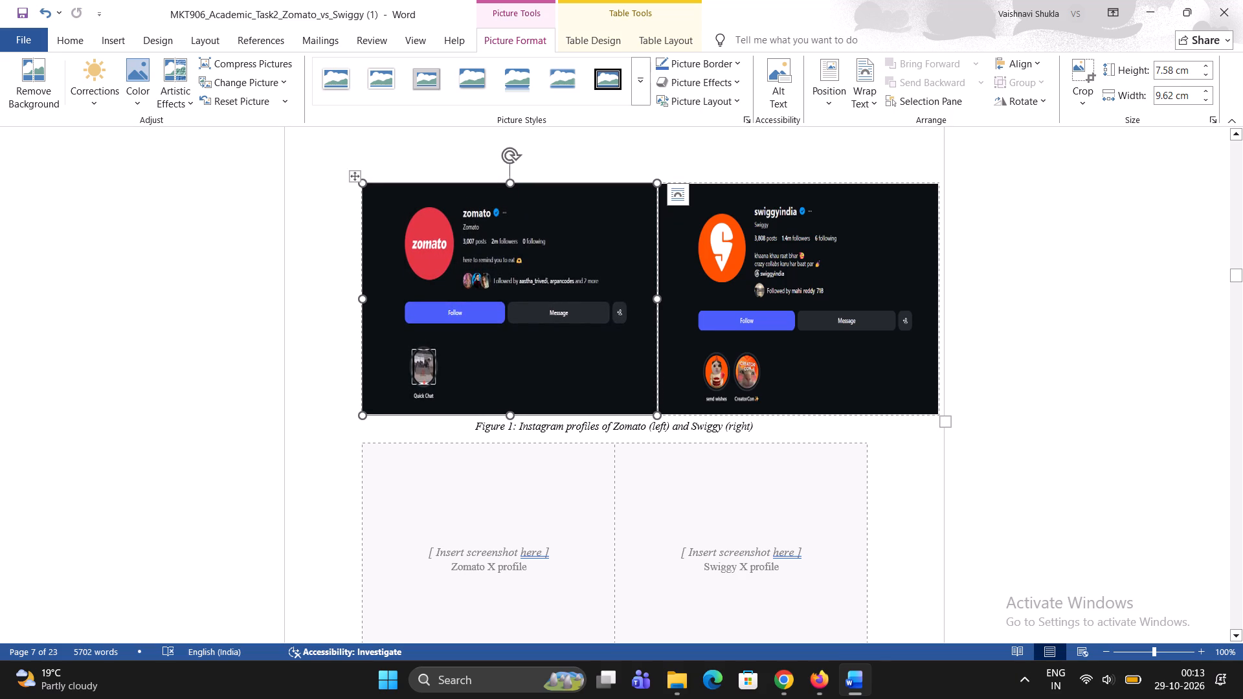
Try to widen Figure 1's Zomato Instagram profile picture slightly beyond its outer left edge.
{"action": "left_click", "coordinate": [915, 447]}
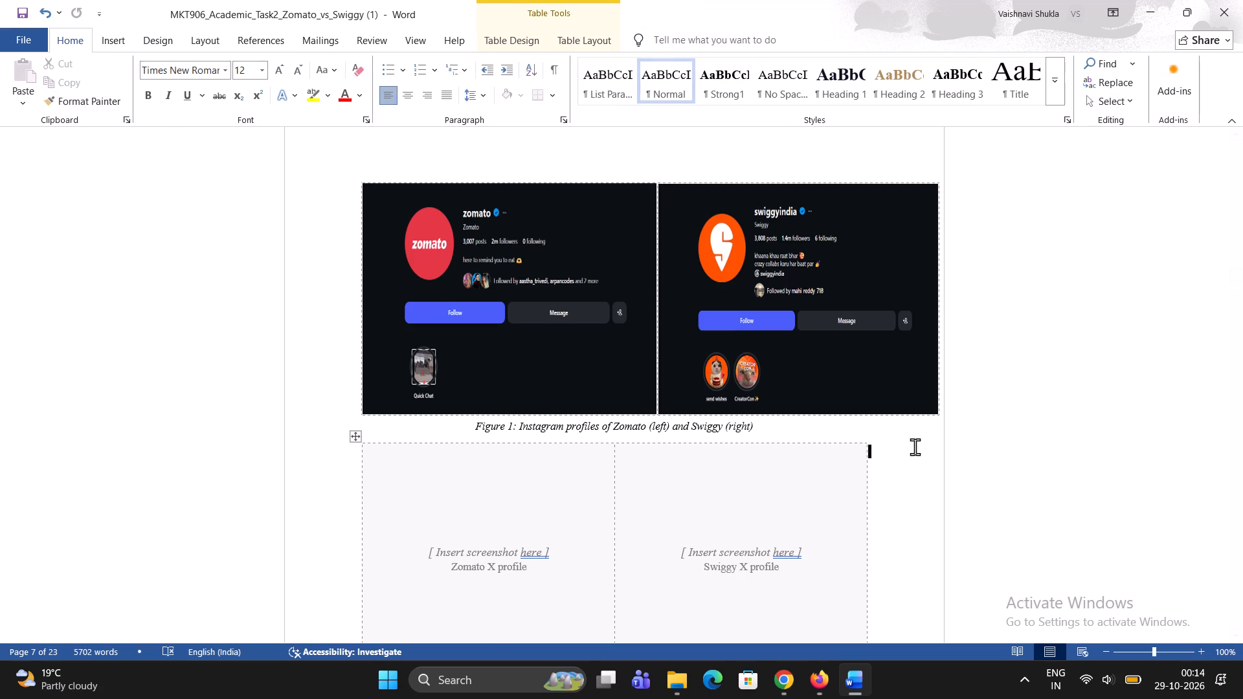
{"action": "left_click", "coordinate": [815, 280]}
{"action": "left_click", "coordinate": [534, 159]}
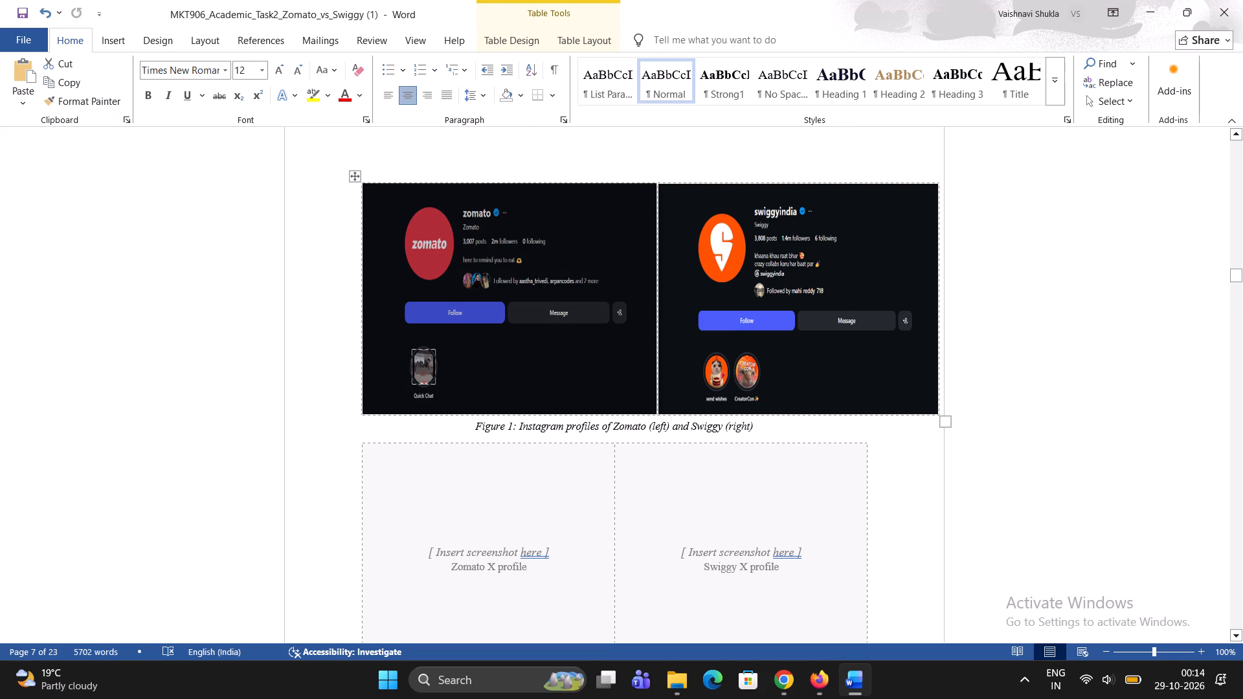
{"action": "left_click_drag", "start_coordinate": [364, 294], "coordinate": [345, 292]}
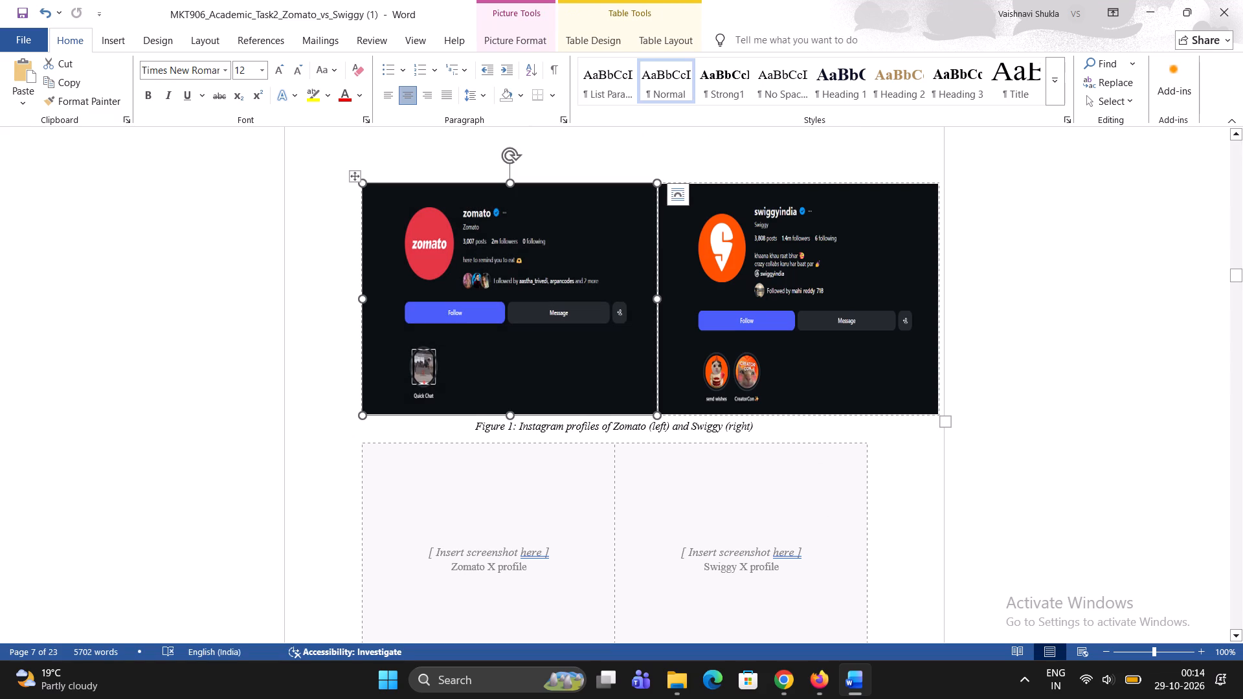
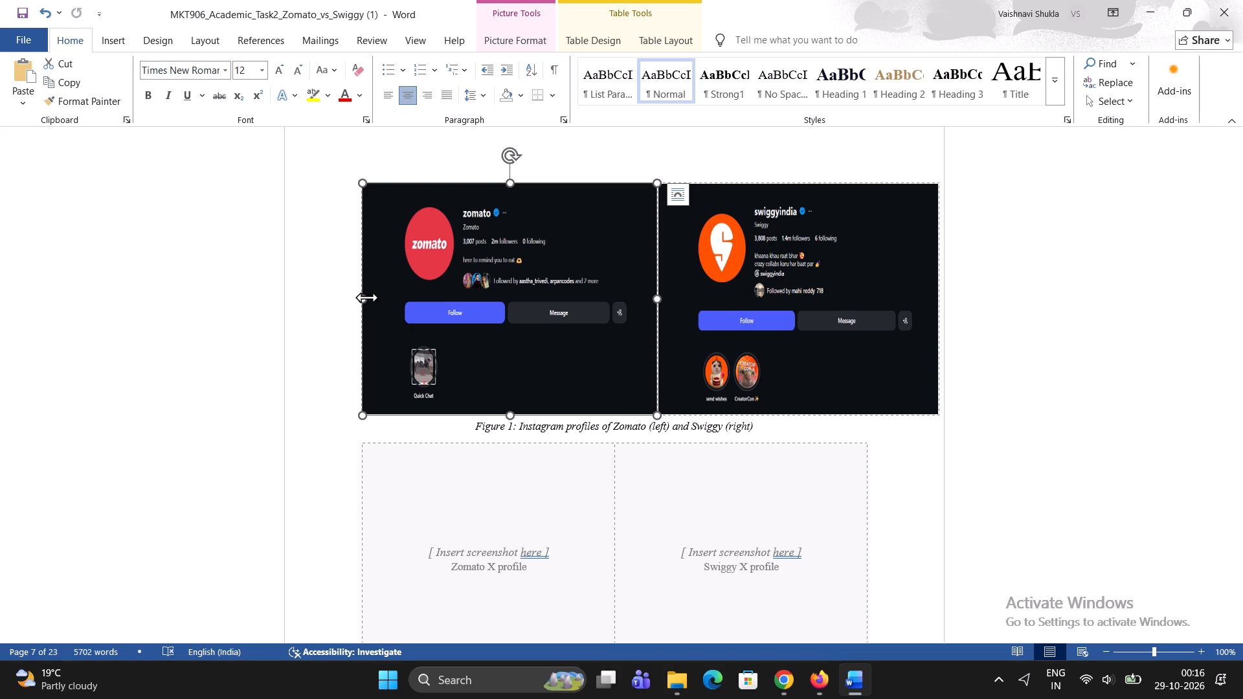
Fine-tune the size of Figure 1's Zomato Instagram profile picture, leaving it slightly smaller beside the Swiggy picture.
{"action": "left_click_drag", "start_coordinate": [469, 313], "coordinate": [364, 289]}
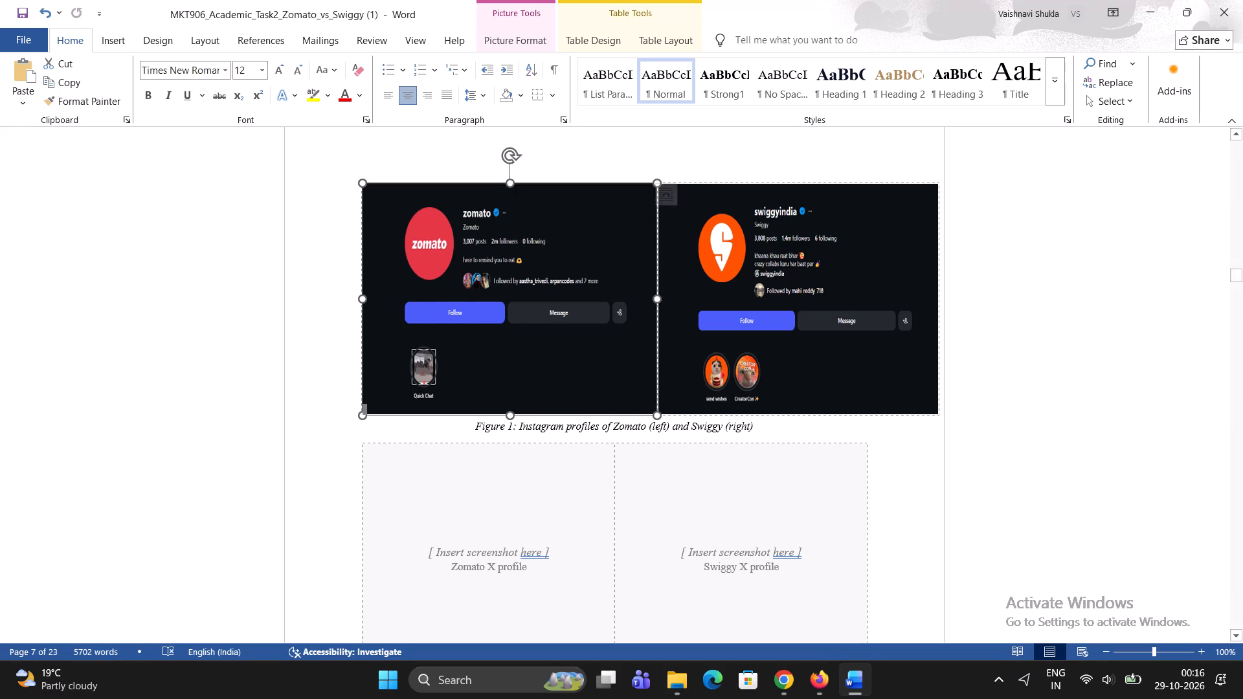
{"action": "left_click_drag", "start_coordinate": [364, 183], "coordinate": [342, 184]}
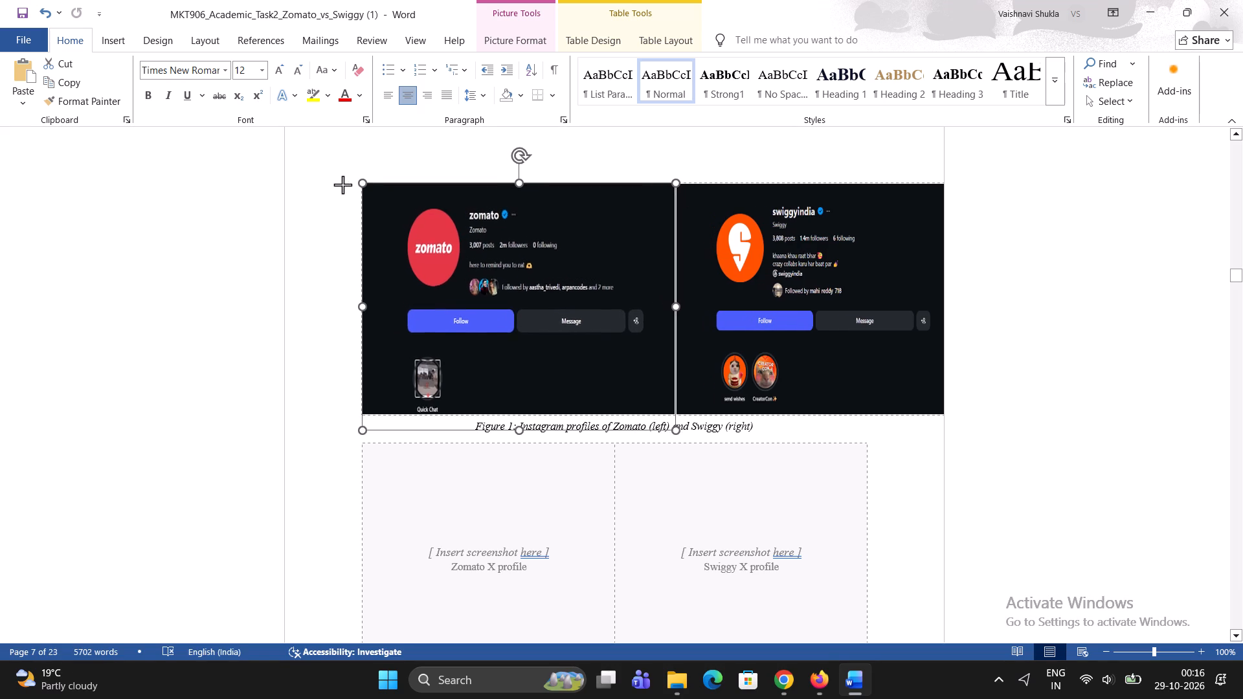
{"action": "left_click_drag", "start_coordinate": [342, 184], "coordinate": [411, 201]}
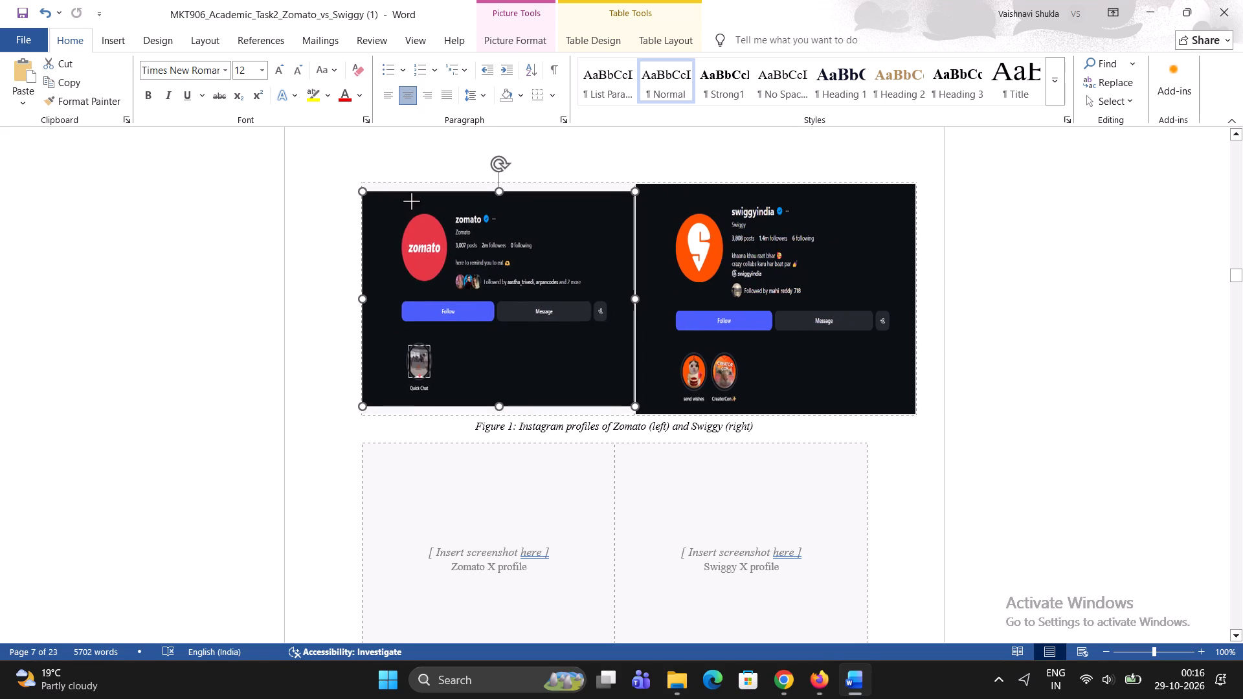
{"action": "left_click_drag", "start_coordinate": [411, 201], "coordinate": [410, 200]}
{"action": "left_click_drag", "start_coordinate": [364, 188], "coordinate": [360, 184]}
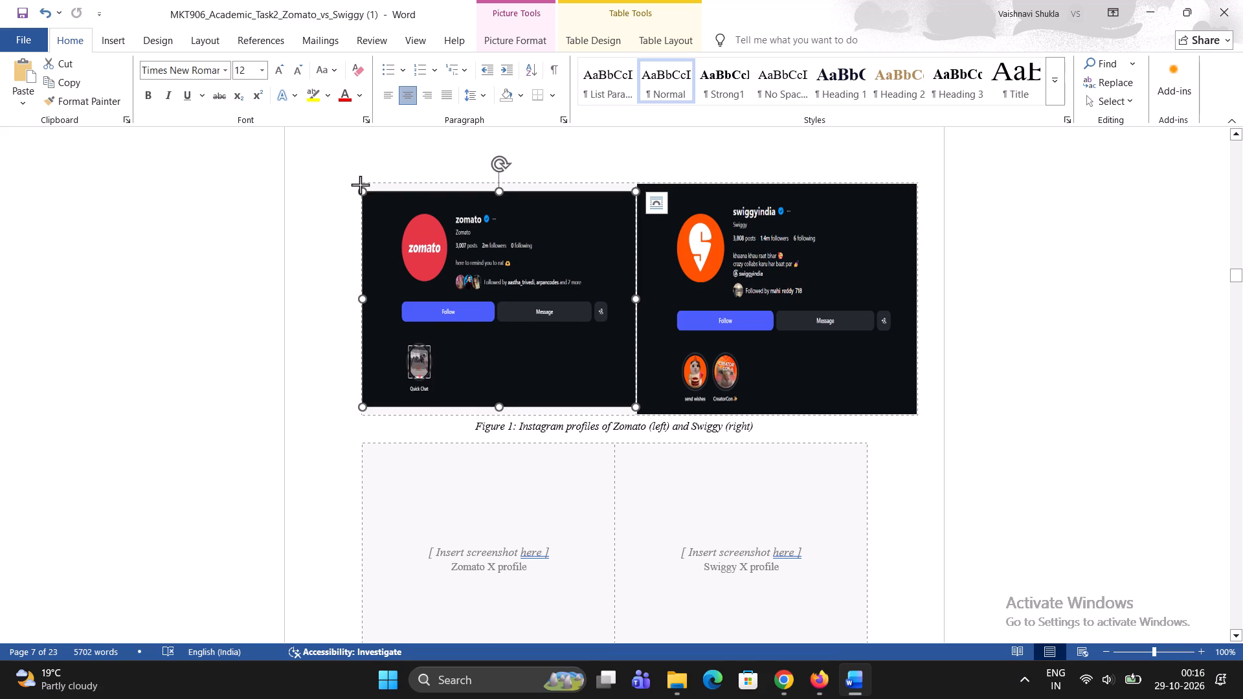
{"action": "left_click_drag", "start_coordinate": [360, 184], "coordinate": [359, 181]}
Select the Swiggy Instagram profile picture in Figure 1.
{"action": "left_click", "coordinate": [912, 300]}
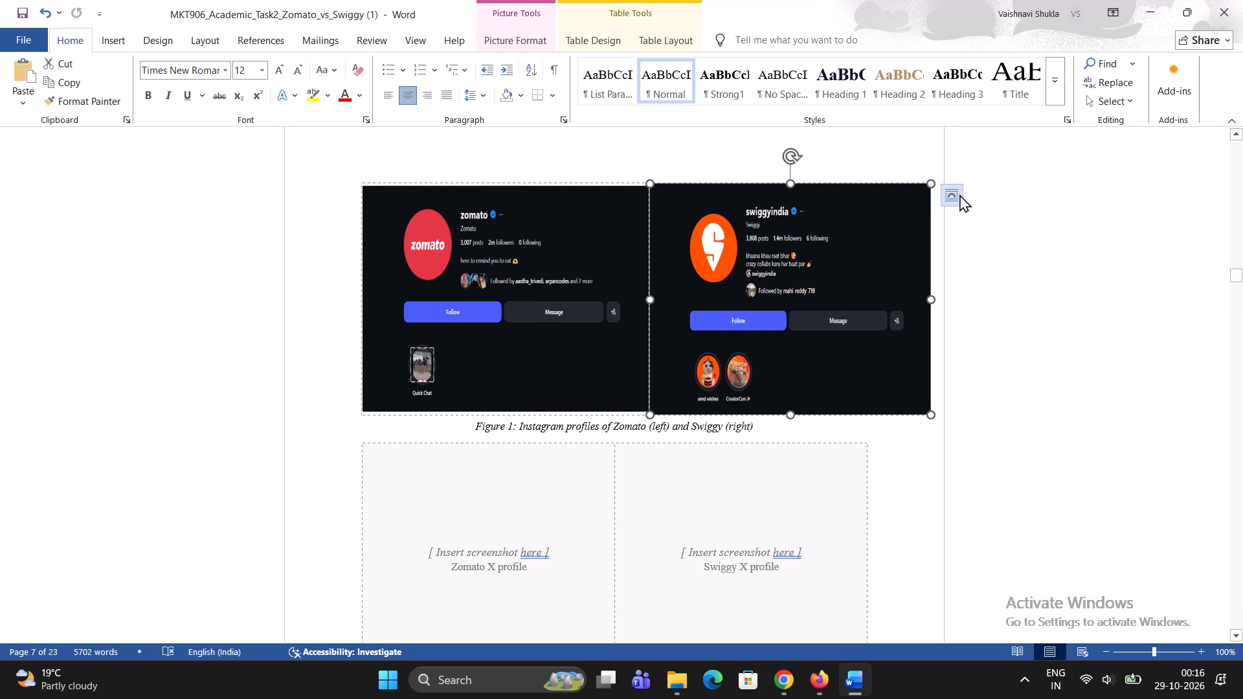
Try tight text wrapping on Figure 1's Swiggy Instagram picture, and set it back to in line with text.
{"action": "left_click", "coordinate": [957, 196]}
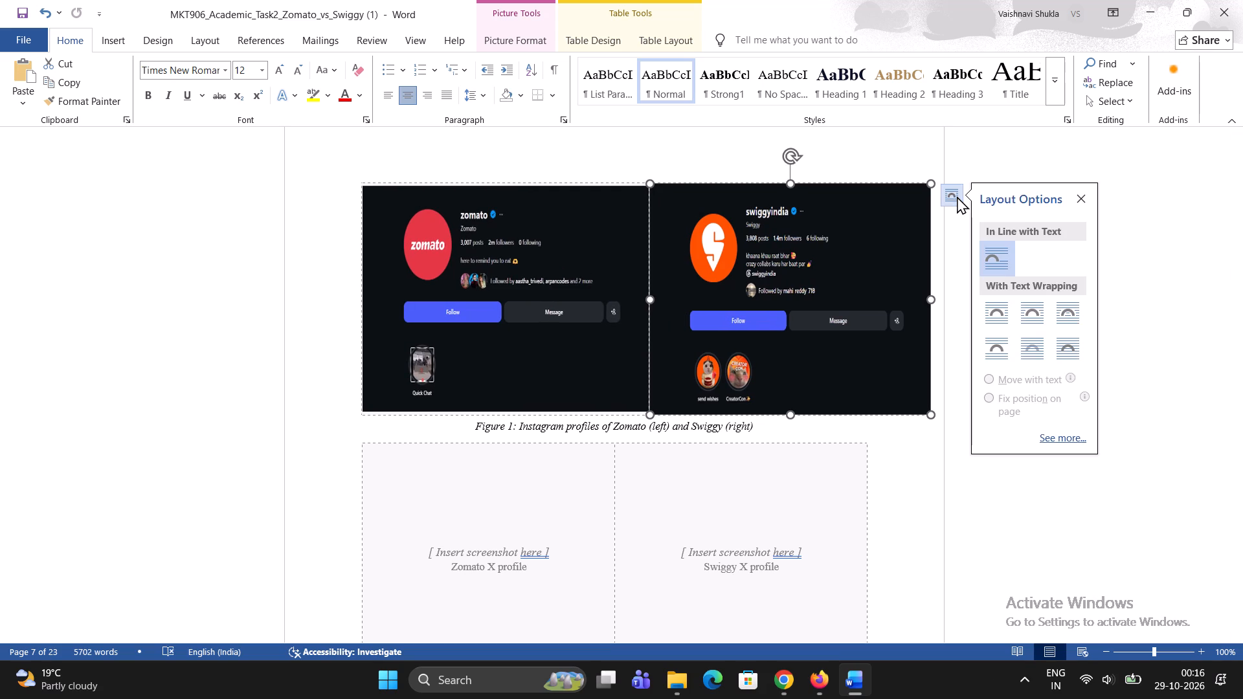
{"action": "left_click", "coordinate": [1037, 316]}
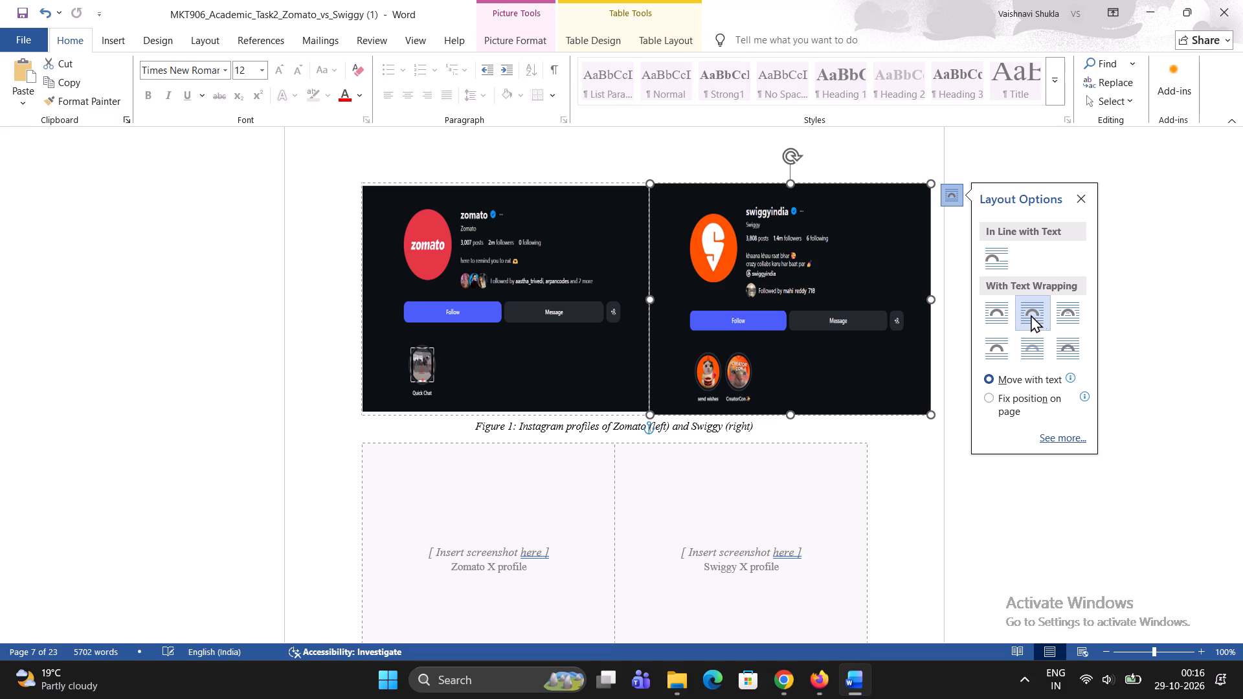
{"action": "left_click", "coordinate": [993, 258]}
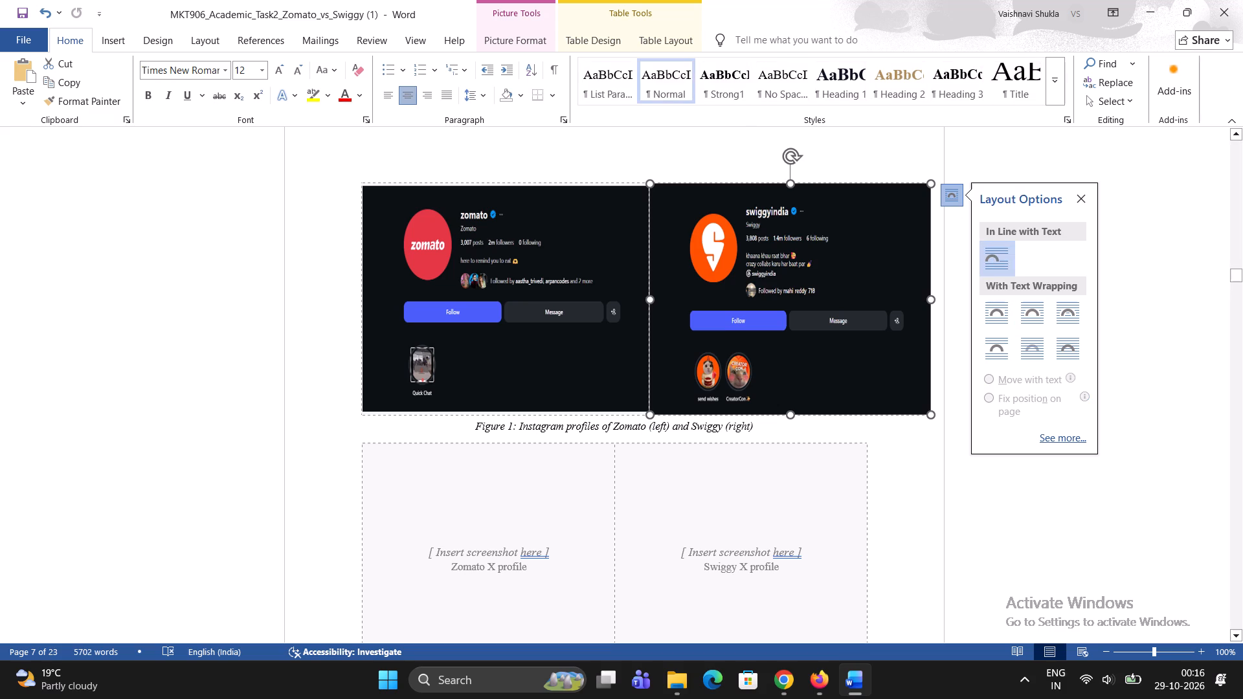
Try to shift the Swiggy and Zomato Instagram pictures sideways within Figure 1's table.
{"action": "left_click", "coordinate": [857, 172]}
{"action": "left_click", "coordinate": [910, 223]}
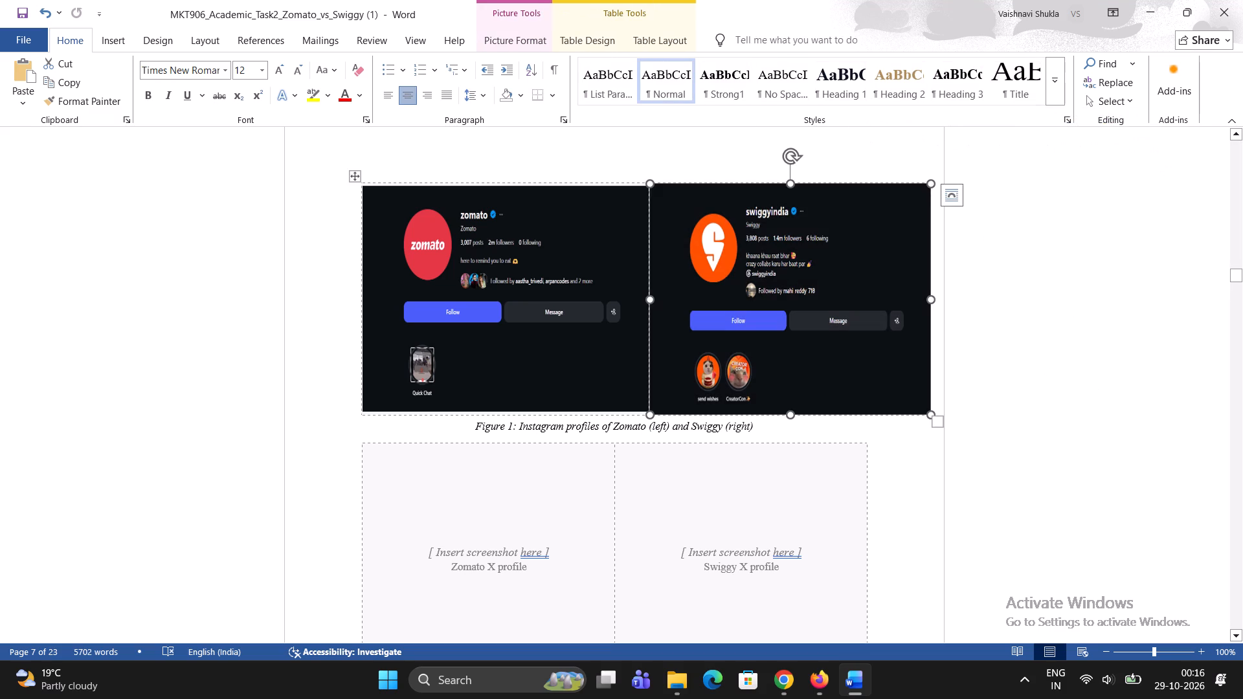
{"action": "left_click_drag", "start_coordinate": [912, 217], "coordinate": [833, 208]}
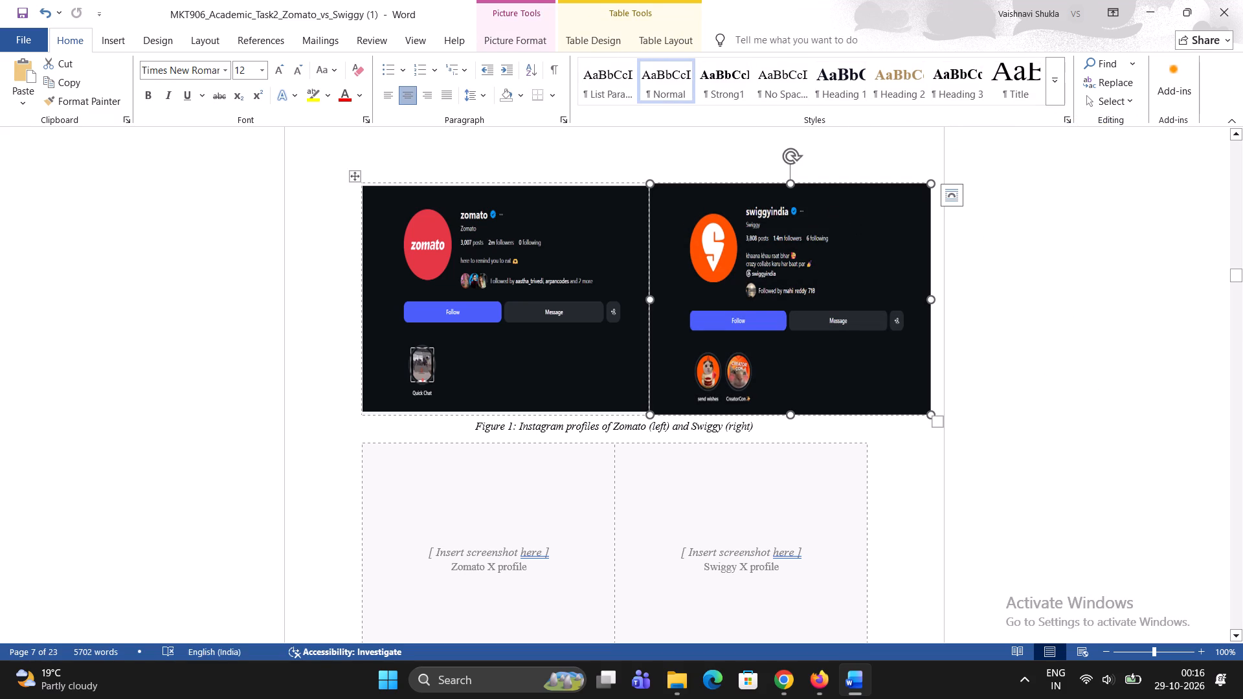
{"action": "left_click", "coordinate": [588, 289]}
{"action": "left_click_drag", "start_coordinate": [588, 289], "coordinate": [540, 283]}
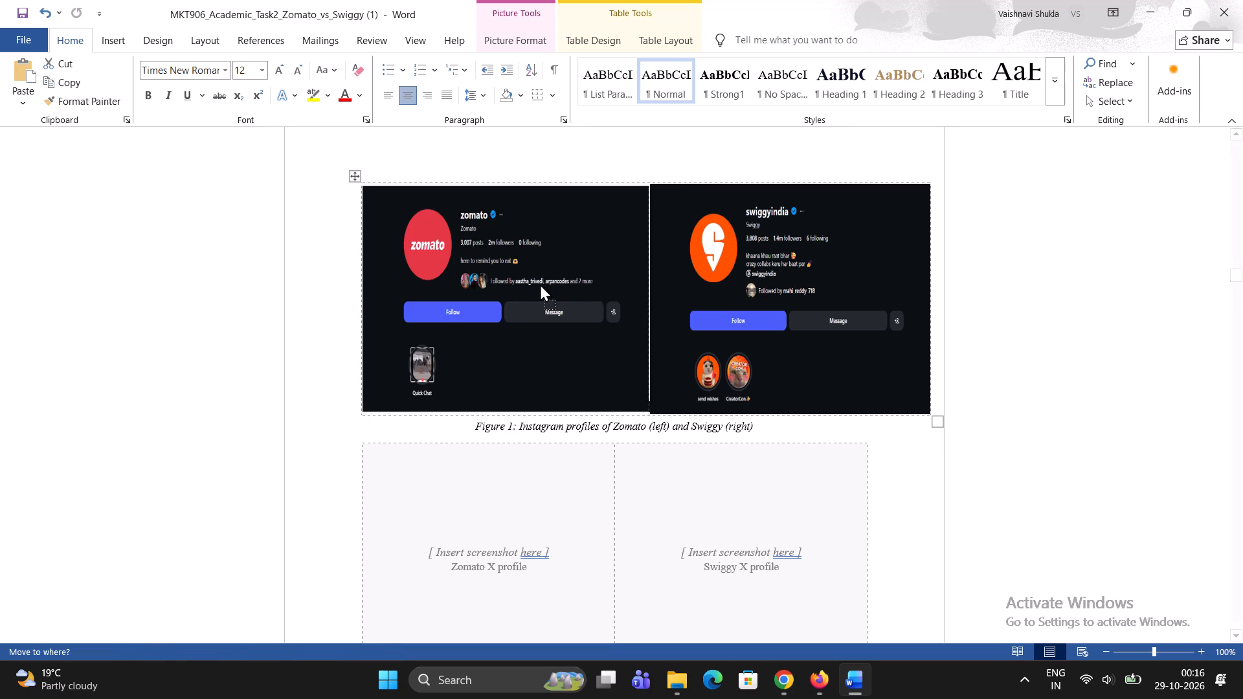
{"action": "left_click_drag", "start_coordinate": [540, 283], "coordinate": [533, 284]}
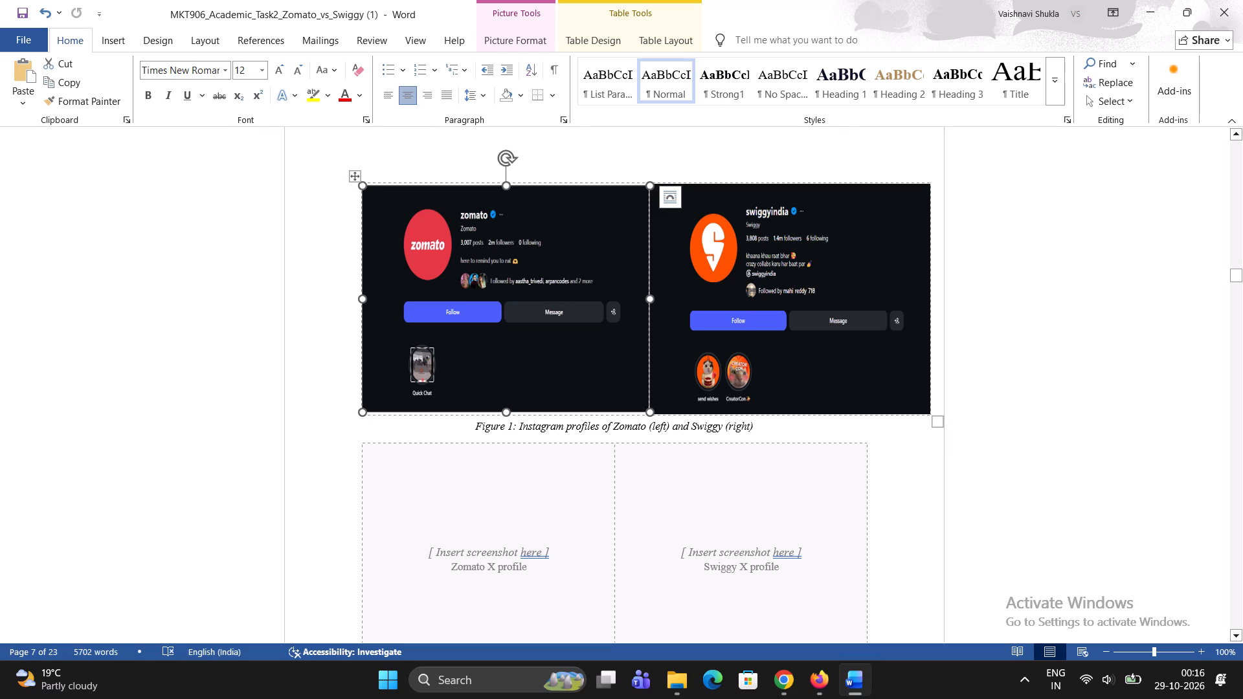
Move Figure 1's whole picture table slightly left so it sits centred on the page above its caption.
{"action": "left_click_drag", "start_coordinate": [353, 177], "coordinate": [324, 176]}
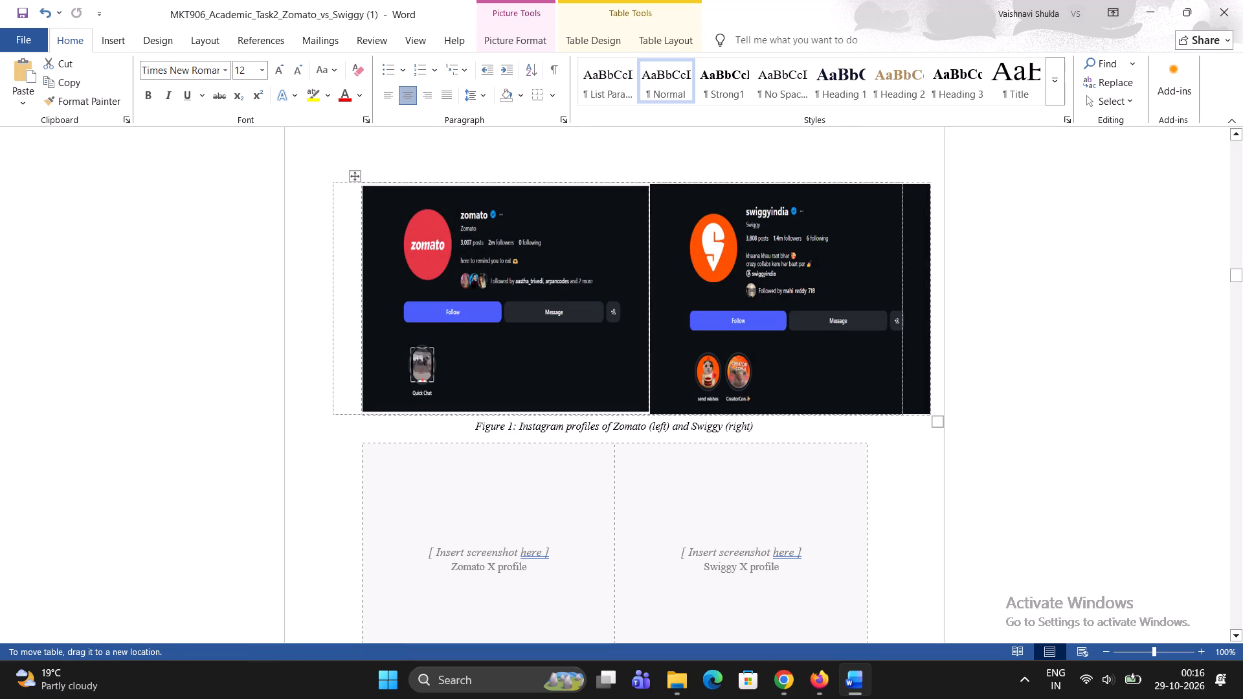
{"action": "left_click_drag", "start_coordinate": [324, 176], "coordinate": [312, 182]}
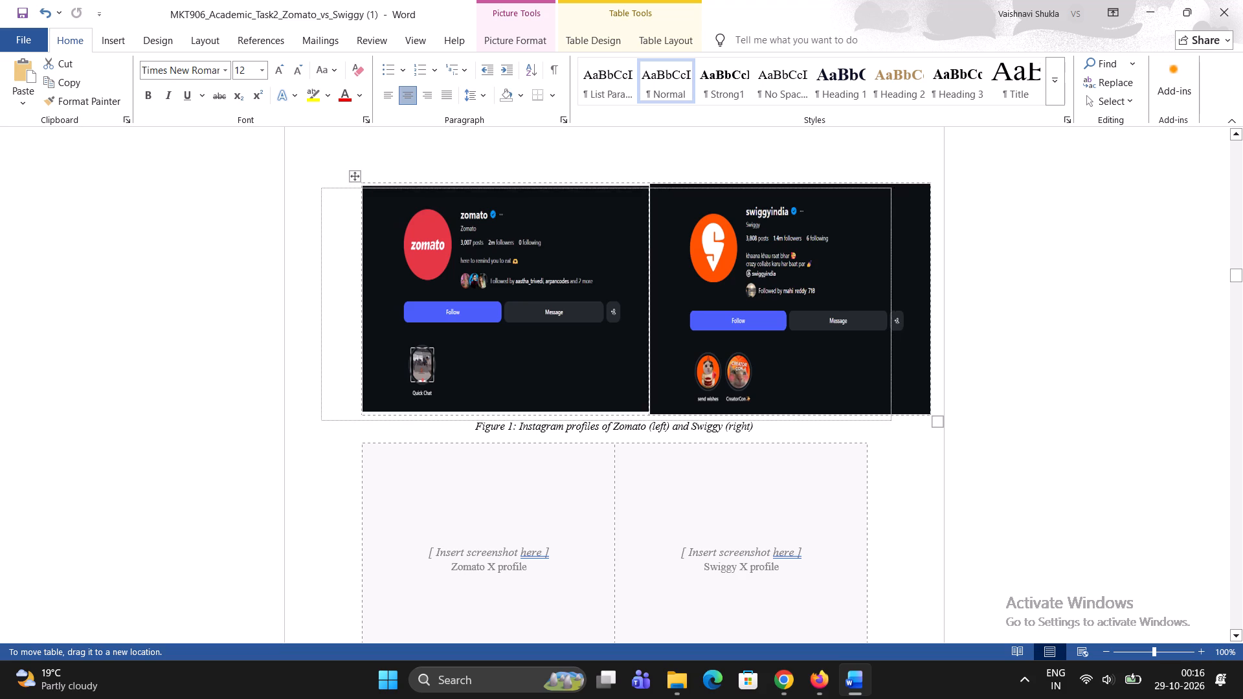
{"action": "left_click_drag", "start_coordinate": [312, 182], "coordinate": [330, 175]}
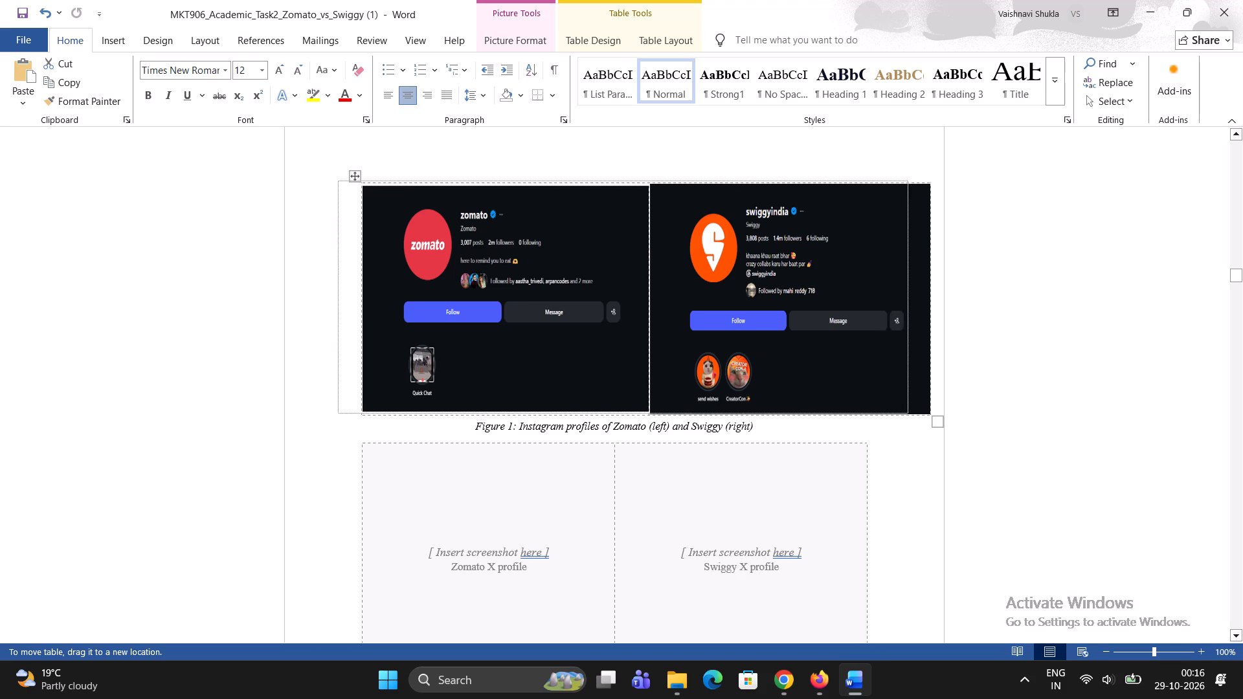
{"action": "left_click_drag", "start_coordinate": [330, 175], "coordinate": [330, 180]}
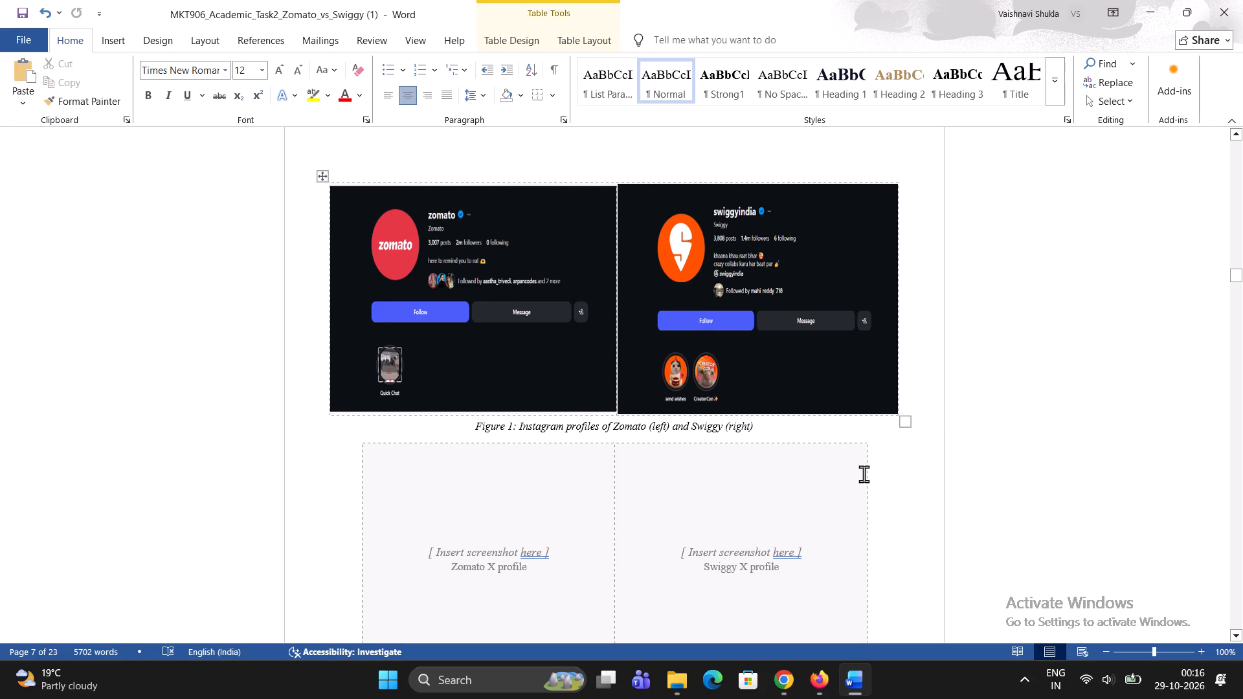
Stretch Figure 1's Zomato and Swiggy Instagram pictures slightly taller so both fill the height of their table cells.
{"action": "left_click", "coordinate": [536, 318]}
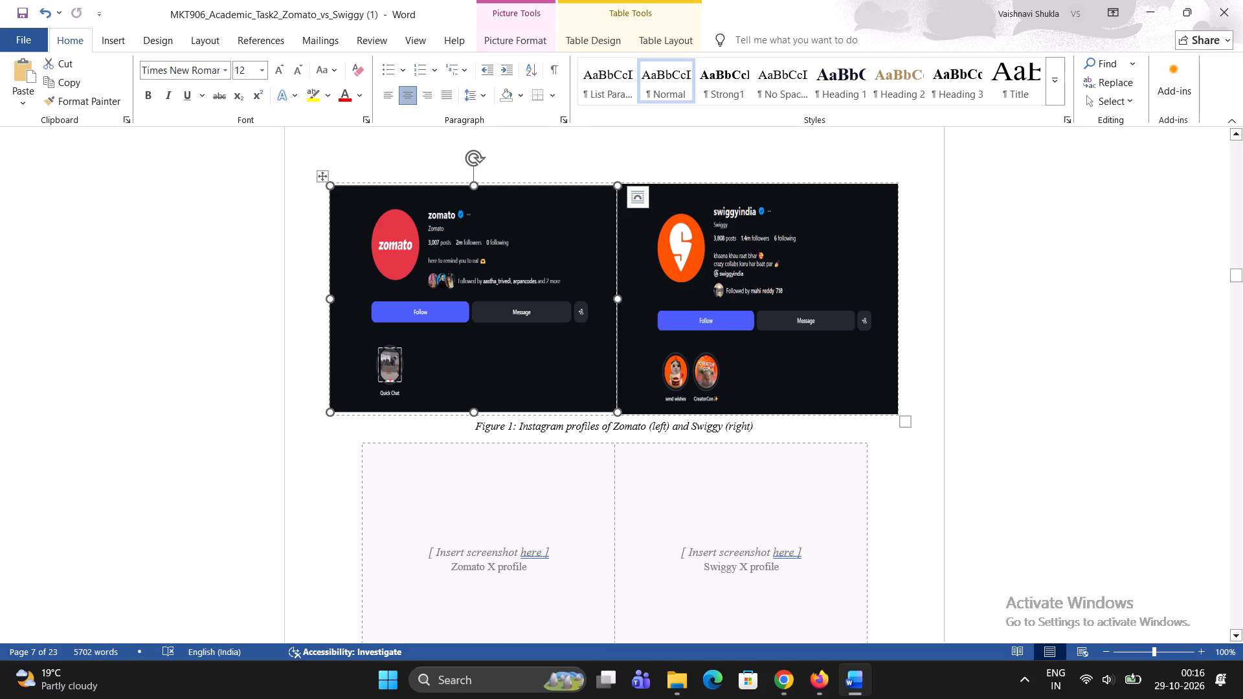
{"action": "left_click_drag", "start_coordinate": [473, 188], "coordinate": [473, 182]}
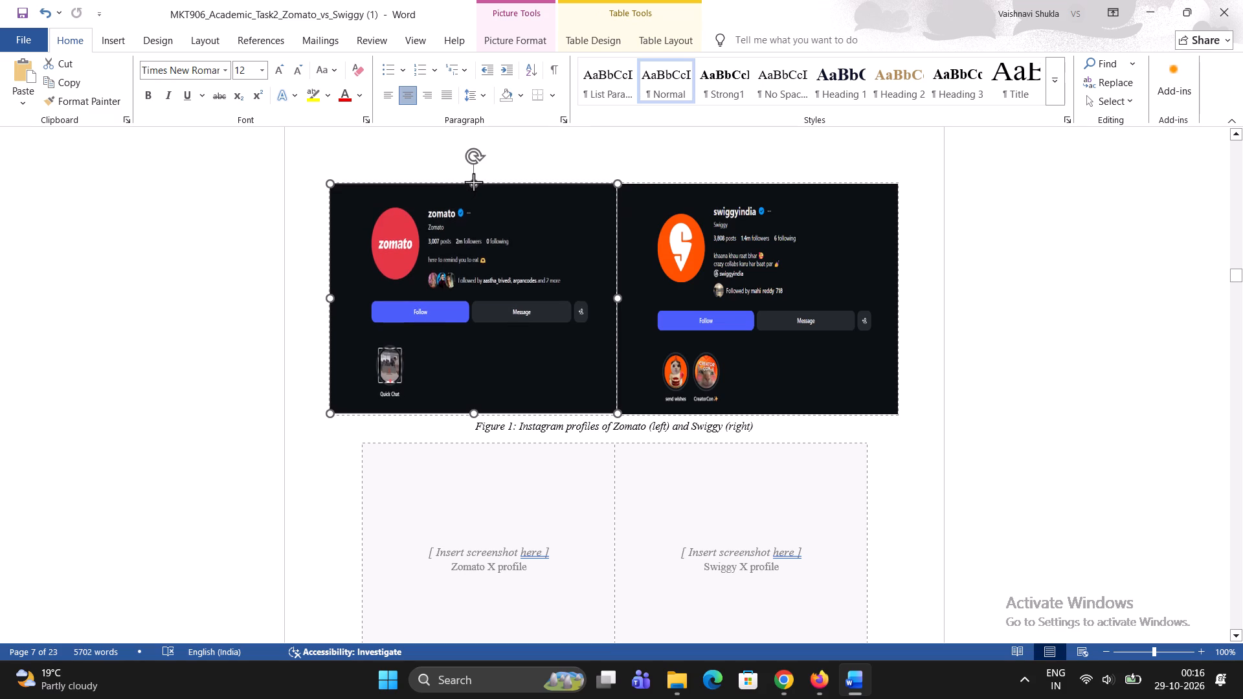
{"action": "left_click_drag", "start_coordinate": [473, 182], "coordinate": [473, 179]}
{"action": "left_click", "coordinate": [735, 241]}
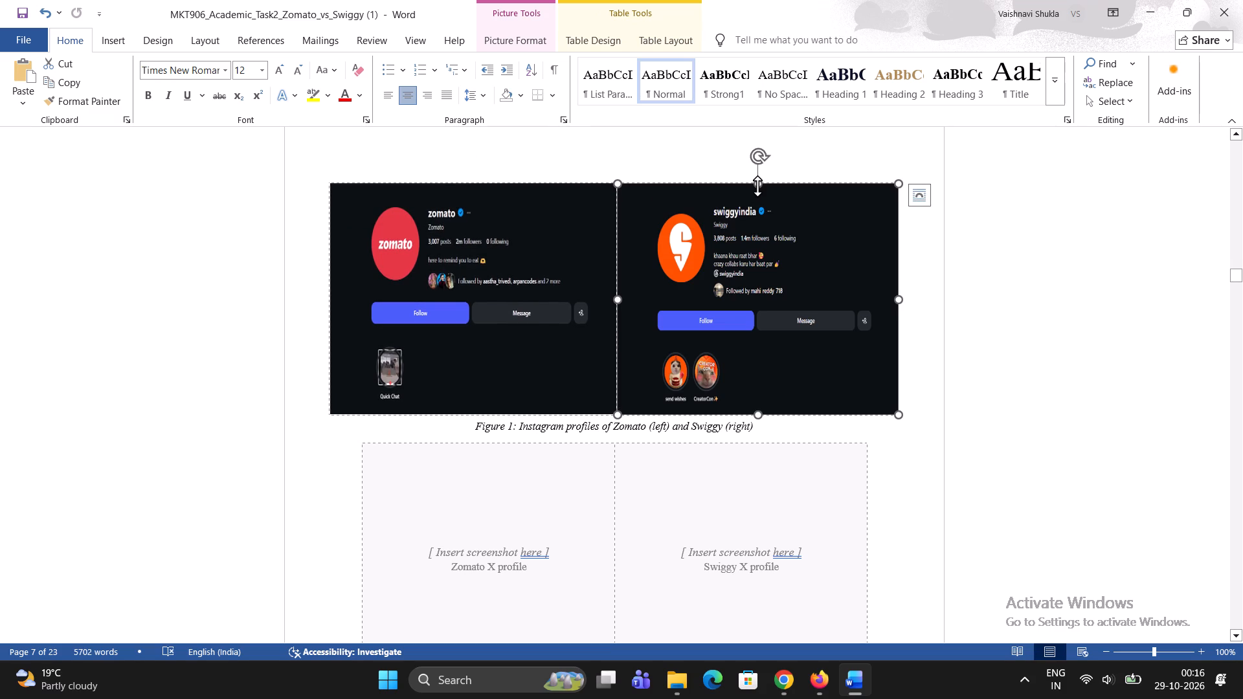
{"action": "left_click_drag", "start_coordinate": [757, 185], "coordinate": [757, 179]}
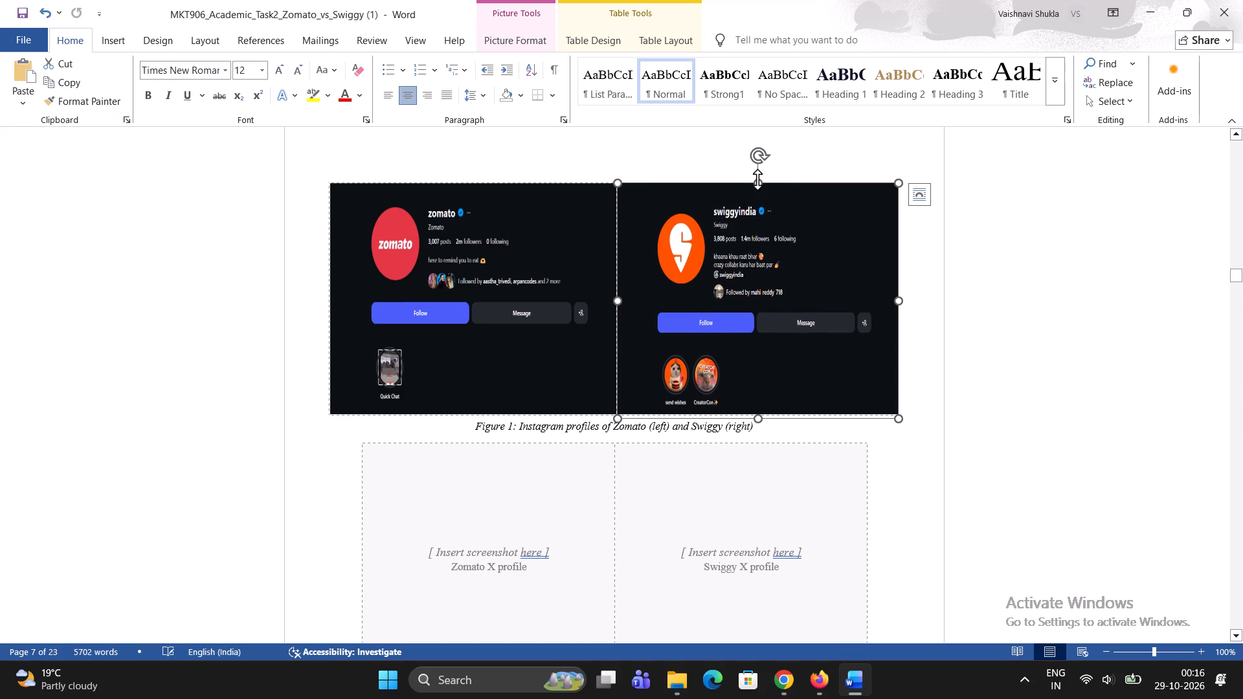
{"action": "left_click", "coordinate": [888, 460]}
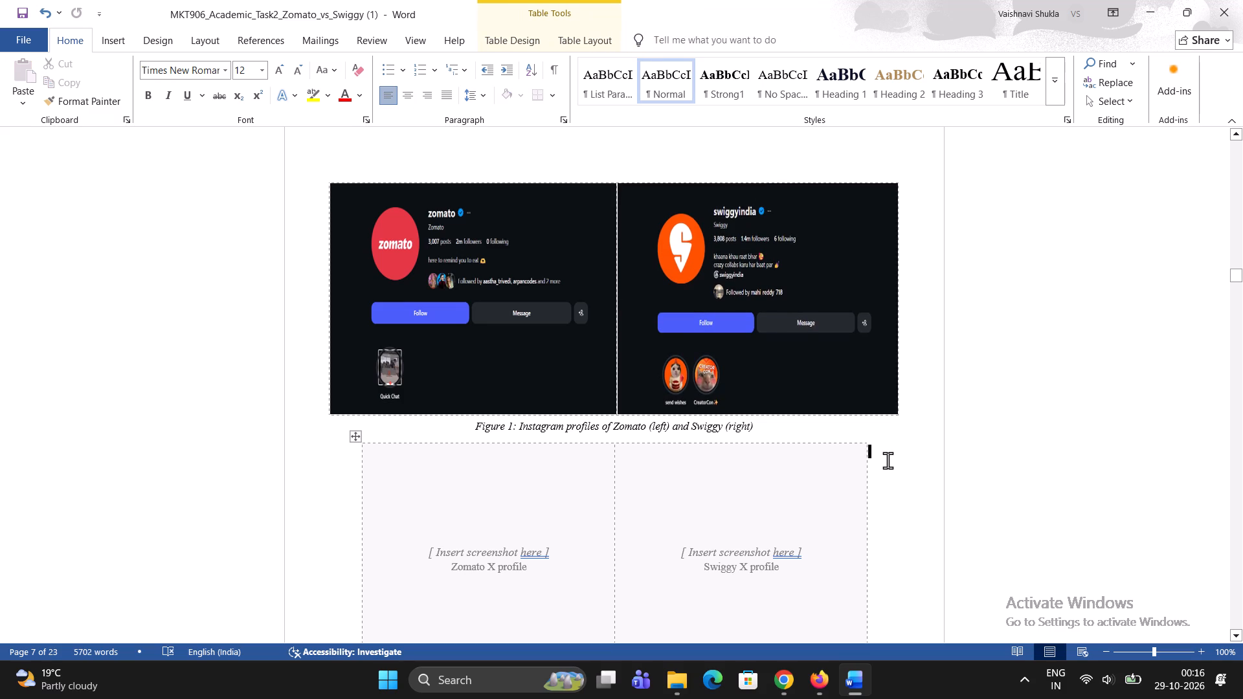
Ready Figure 2's Zomato X profile placeholder for a picture, and in File Explorer preview the X profile screenshot in the swiggy folder.
{"action": "scroll", "coordinate": [888, 460], "scroll_direction": "down", "scroll_amount": 1}
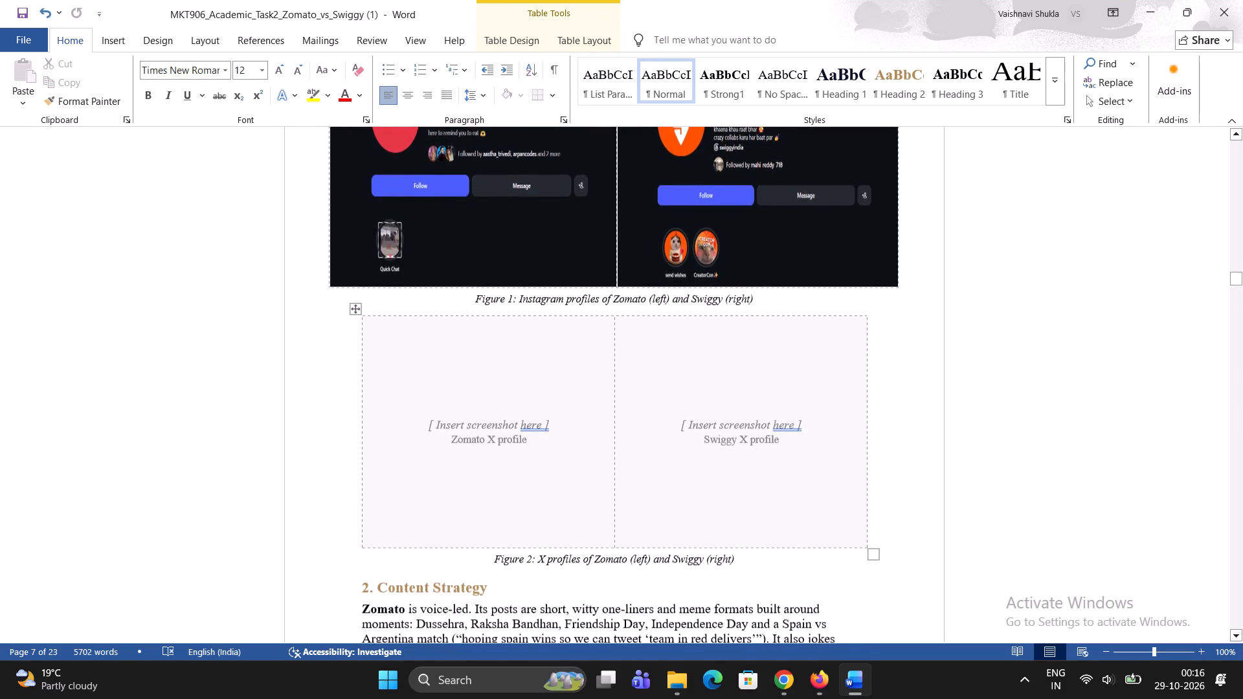
{"action": "scroll", "coordinate": [888, 460], "scroll_direction": "down", "scroll_amount": 1}
{"action": "left_click", "coordinate": [556, 420]}
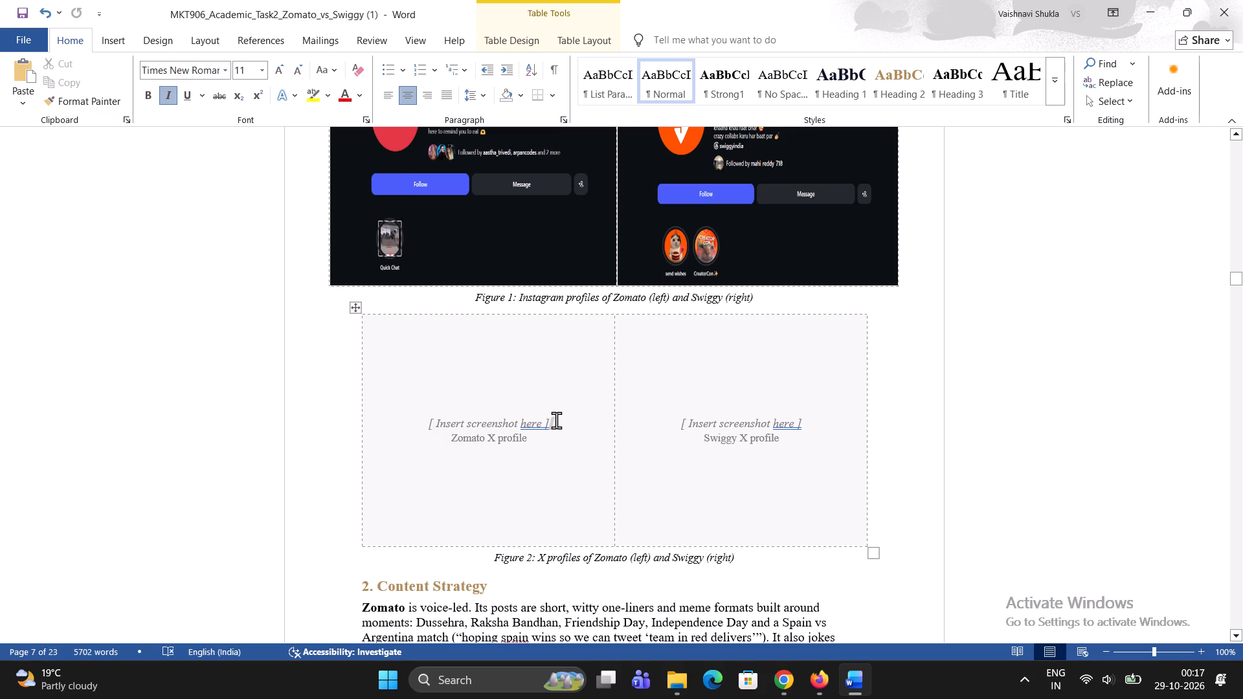
{"action": "key", "text": "alt+Tab"}
{"action": "double_click", "coordinate": [201, 188]}
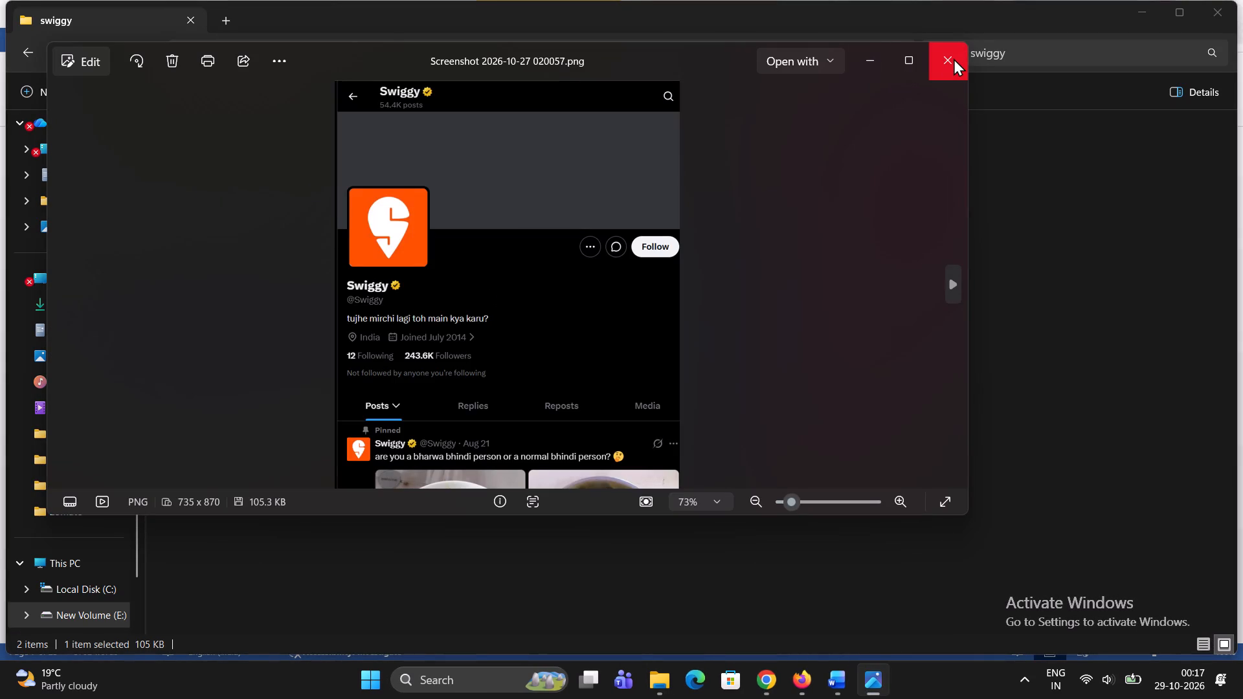
{"action": "left_click", "coordinate": [954, 58]}
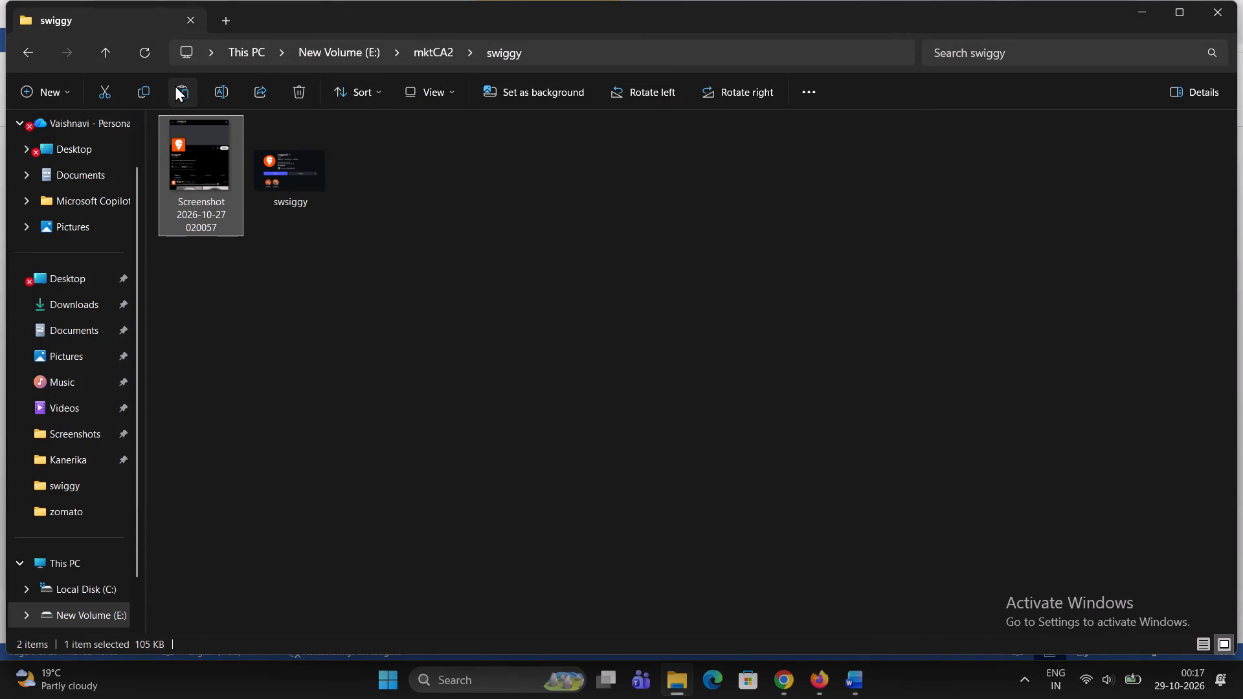
{"action": "left_click", "coordinate": [144, 87]}
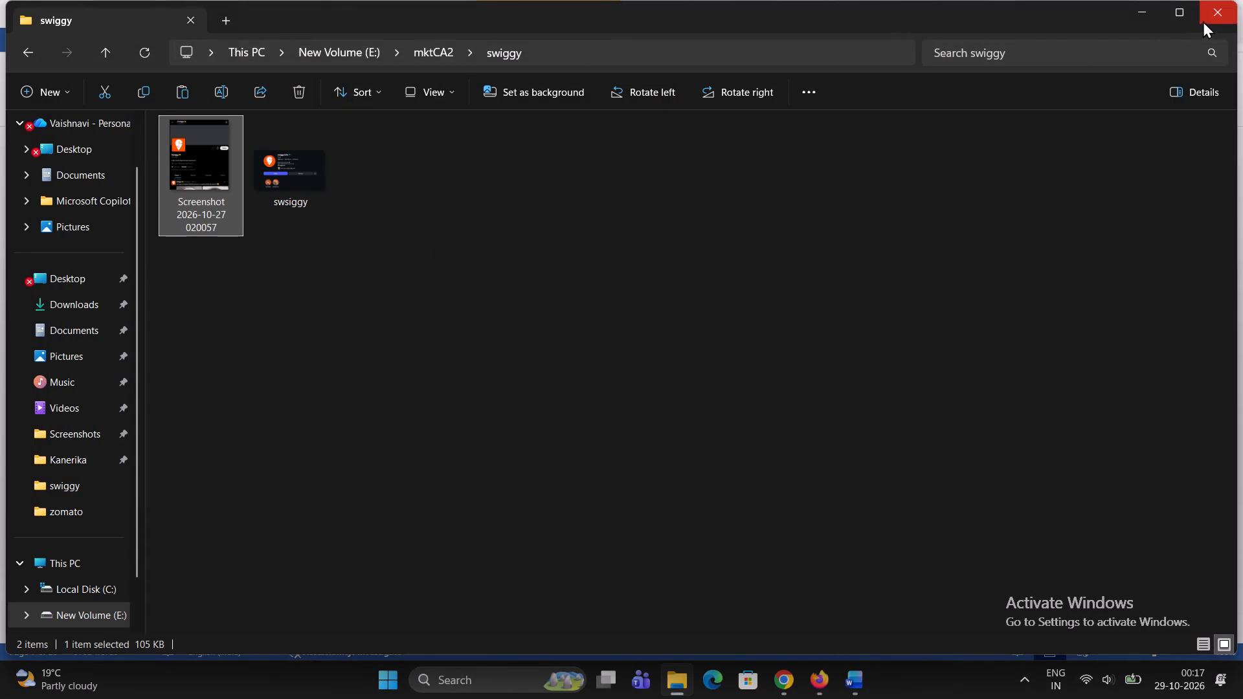
{"action": "left_click", "coordinate": [1147, 8]}
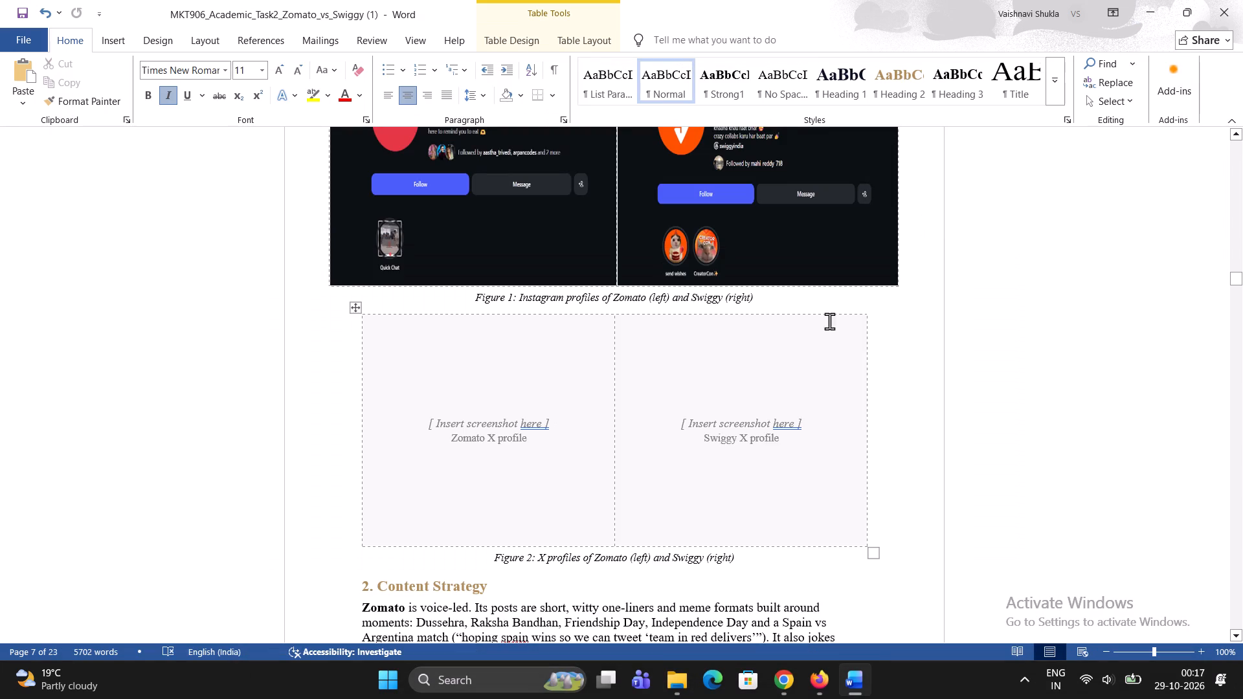
Delete the "[ Insert screenshot here ]" and "Swiggy X profile" placeholder text from Figure 2's Swiggy cell.
{"action": "left_click", "coordinate": [811, 437]}
{"action": "key", "text": "backslash"}
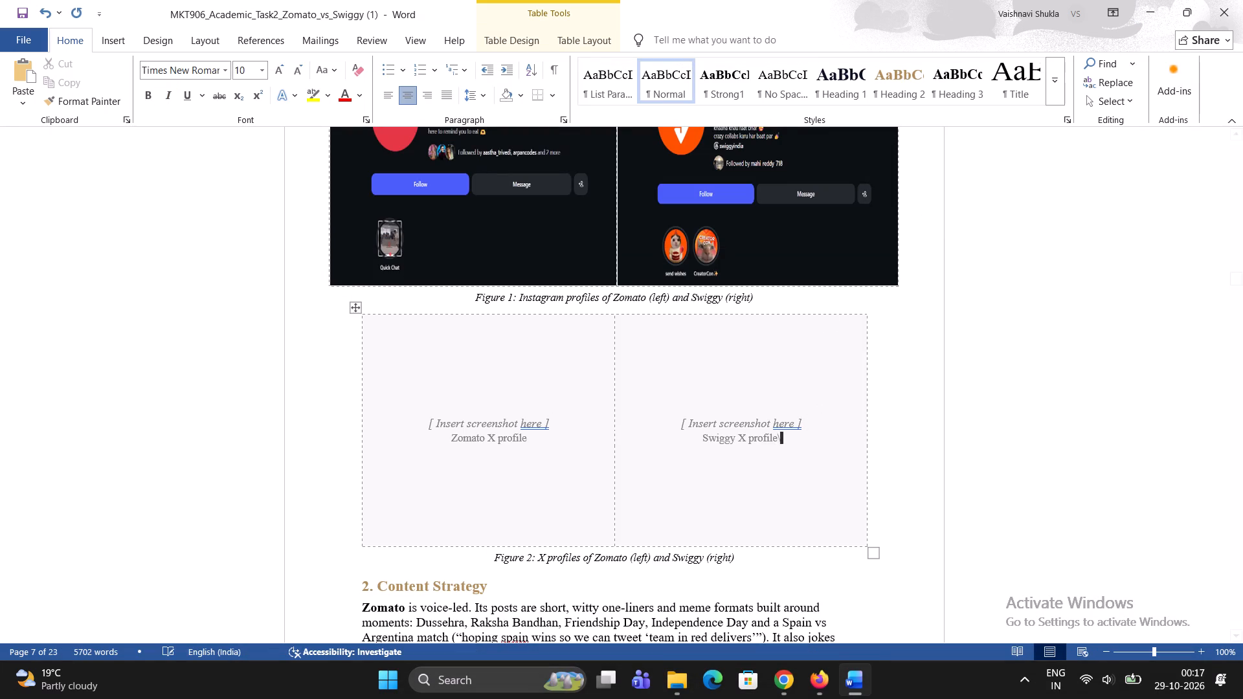
{"action": "key", "text": "BackSpace"}
{"action": "key", "text": "BackSpace"}
{"action": "key", "text": "BackSpace"}
{"action": "key", "text": "BackSpace"}
{"action": "key", "text": "BackSpace"}
{"action": "key", "text": "BackSpace"}
{"action": "key", "text": "BackSpace"}
{"action": "key", "text": "BackSpace"}
{"action": "key", "text": "BackSpace"}
{"action": "key", "text": "BackSpace"}
{"action": "key", "text": "BackSpace"}
{"action": "key", "text": "BackSpace"}
{"action": "key", "text": "BackSpace"}
{"action": "key", "text": "BackSpace"}
{"action": "key", "text": "BackSpace"}
{"action": "key", "text": "BackSpace"}
{"action": "key", "text": "BackSpace"}
{"action": "key", "text": "BackSpace"}
{"action": "key", "text": "BackSpace"}
{"action": "key", "text": "BackSpace"}
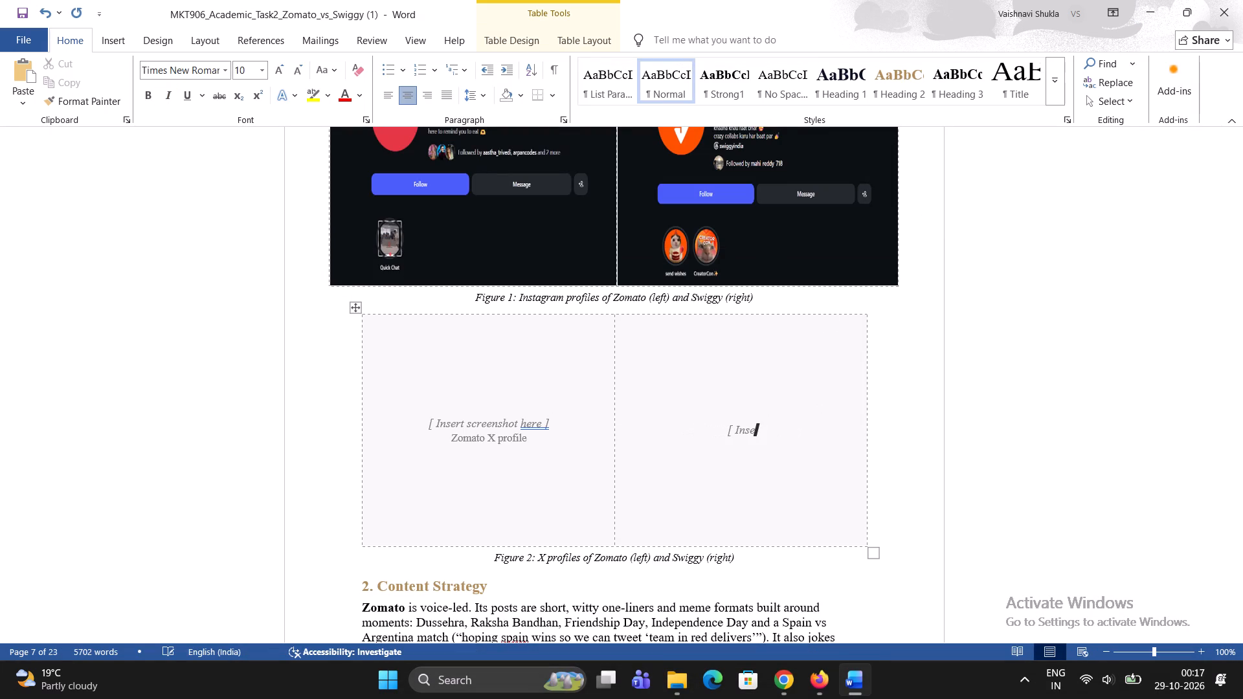
{"action": "key", "text": "BackSpace"}
{"action": "key", "text": "BackSpace"}
{"action": "key", "text": "BackSpace"}
{"action": "key", "text": "BackSpace"}
{"action": "key", "text": "BackSpace"}
{"action": "key", "text": "BackSpace"}
{"action": "key", "text": "BackSpace"}
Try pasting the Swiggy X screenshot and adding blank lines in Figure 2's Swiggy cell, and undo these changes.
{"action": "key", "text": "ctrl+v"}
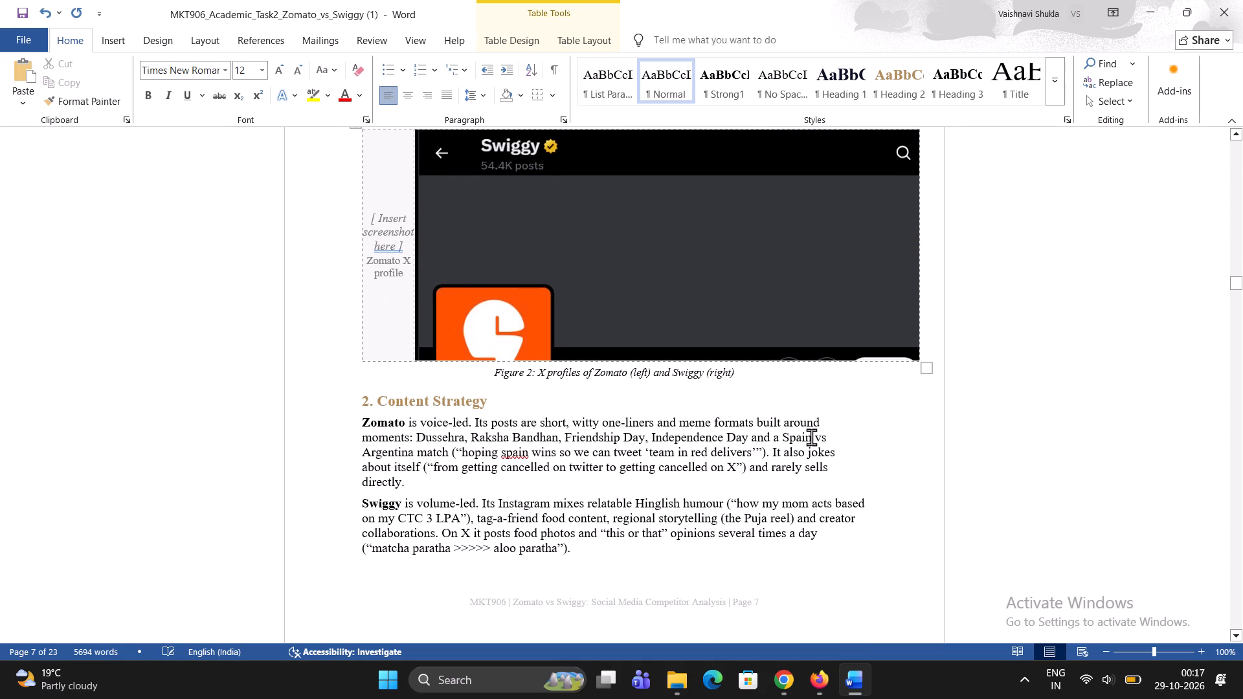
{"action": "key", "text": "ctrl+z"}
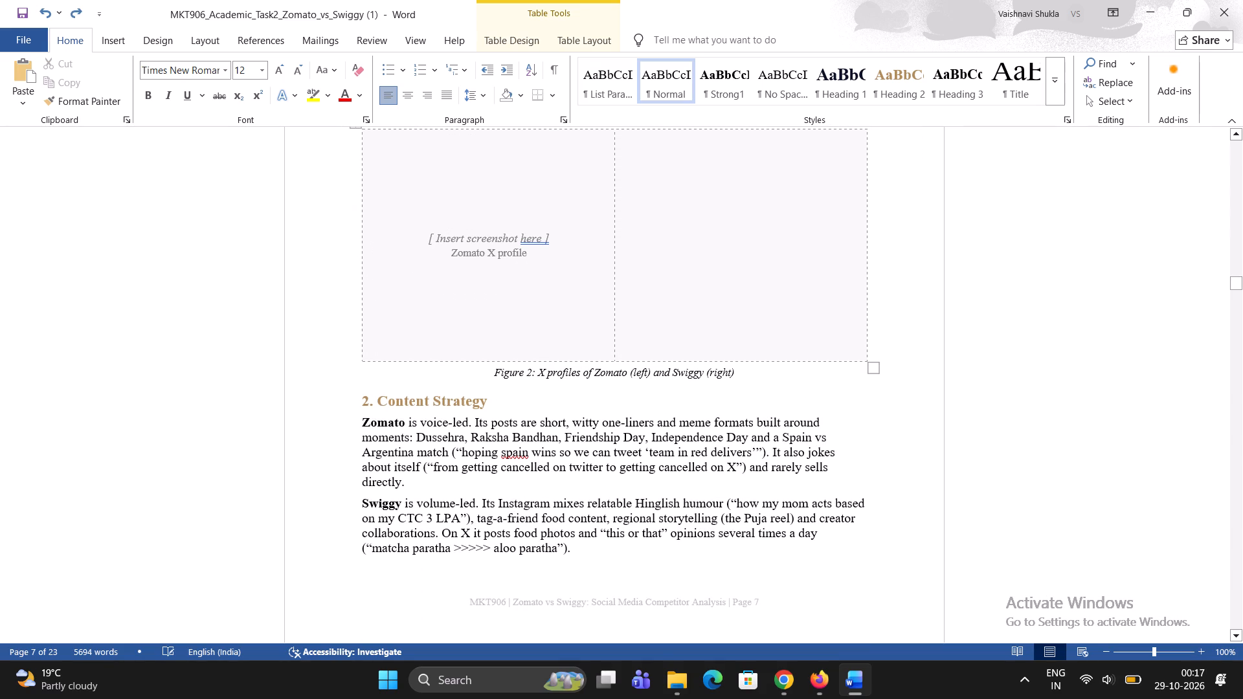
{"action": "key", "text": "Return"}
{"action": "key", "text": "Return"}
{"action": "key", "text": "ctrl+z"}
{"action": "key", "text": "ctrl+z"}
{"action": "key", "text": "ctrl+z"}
Paste the copied Swiggy X profile screenshot into Figure 2's empty Swiggy cell.
{"action": "key", "text": "ctrl+v"}
Scale the Swiggy X picture down proportionally, and reduce its height to match the height of Figure 2's table row.
{"action": "scroll", "coordinate": [811, 437], "scroll_direction": "up", "scroll_amount": 1}
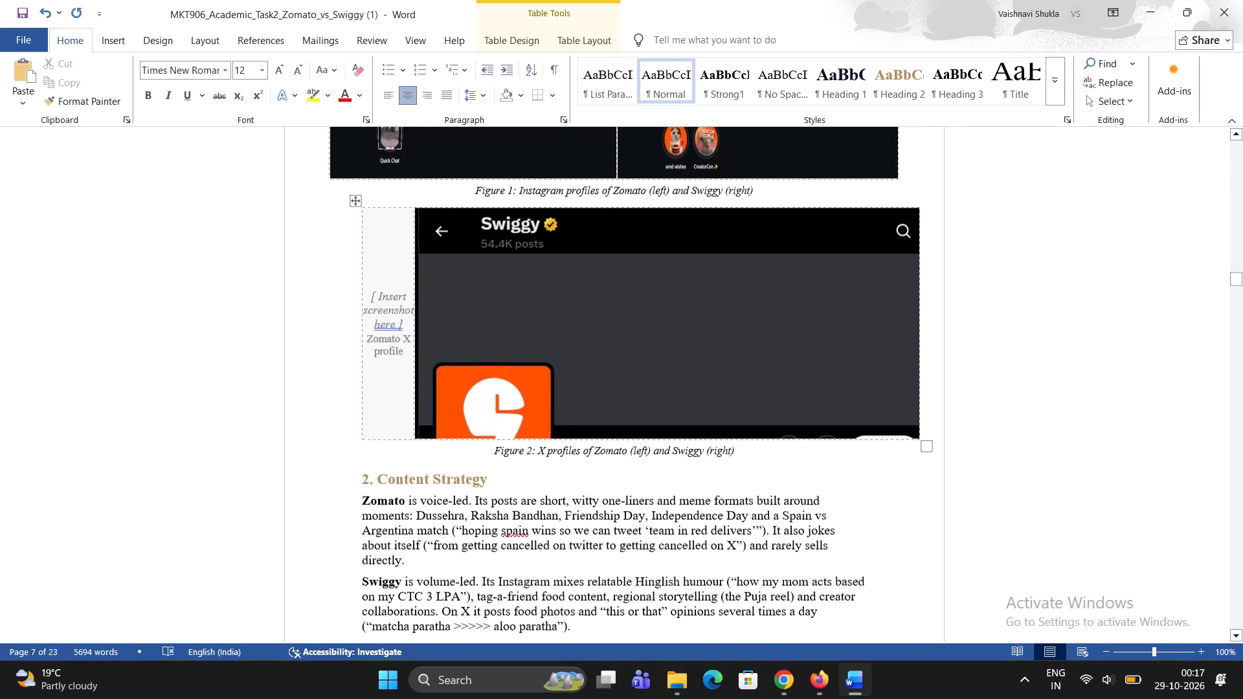
{"action": "scroll", "coordinate": [811, 437], "scroll_direction": "up", "scroll_amount": 1}
{"action": "left_click", "coordinate": [746, 434]}
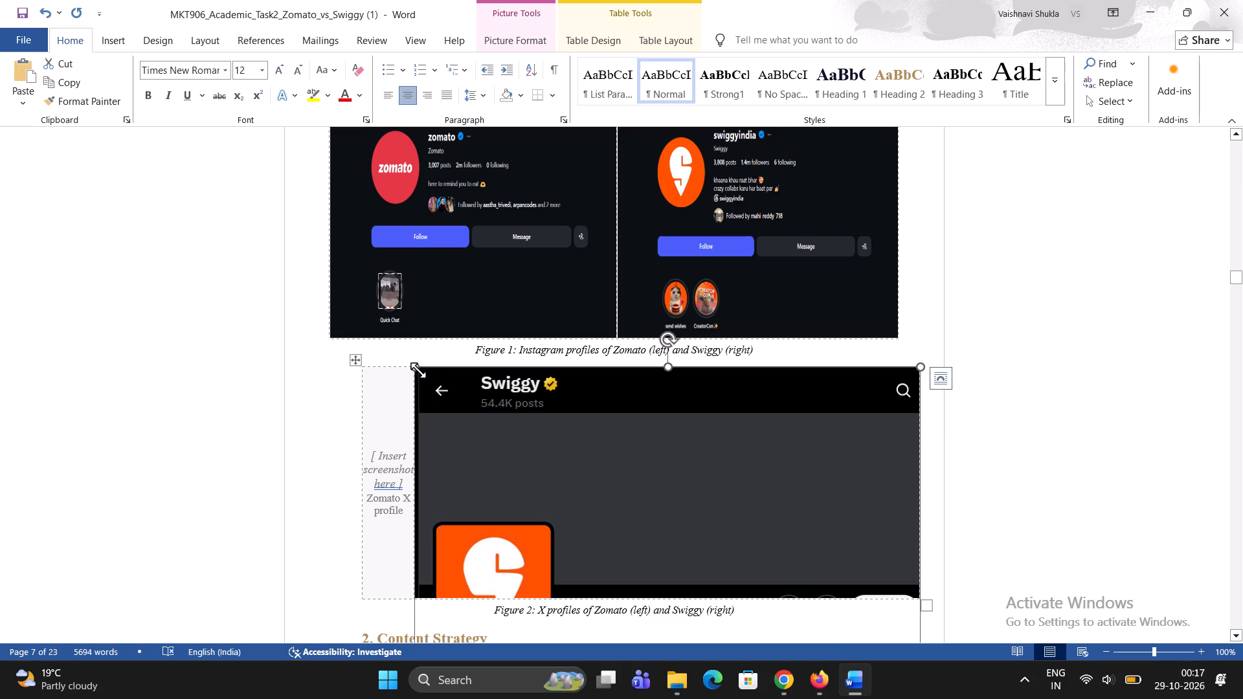
{"action": "left_click_drag", "start_coordinate": [417, 368], "coordinate": [699, 485]}
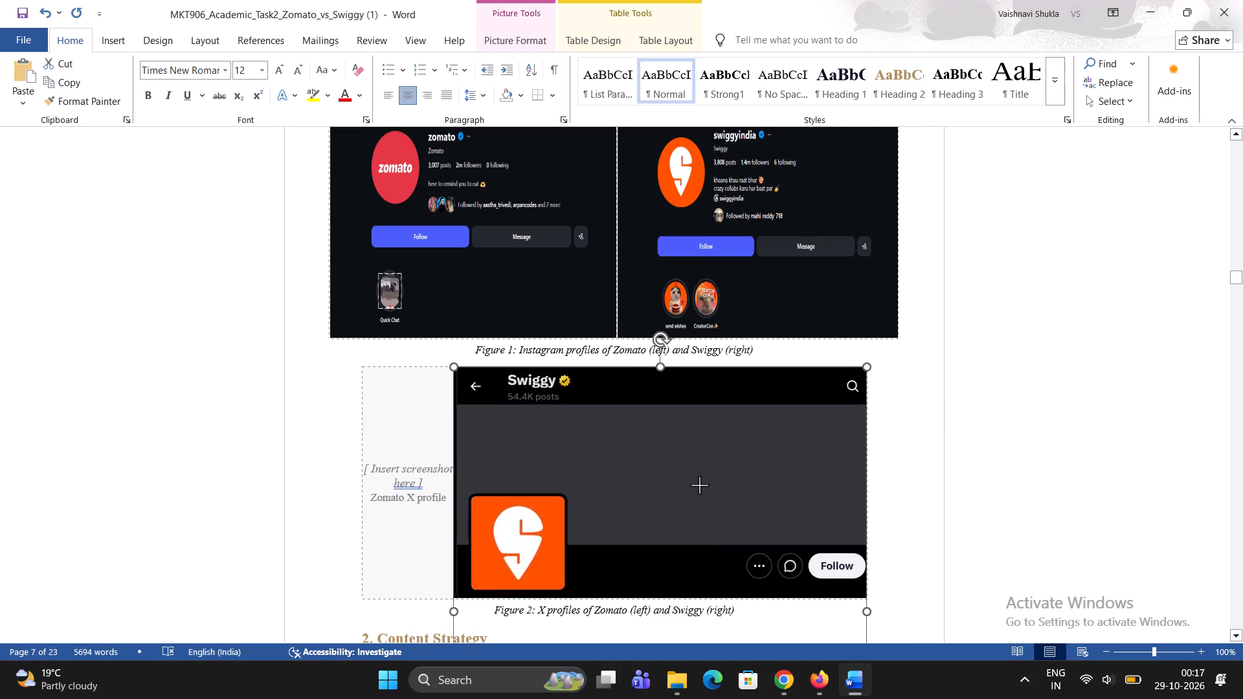
{"action": "left_click_drag", "start_coordinate": [699, 485], "coordinate": [875, 533]}
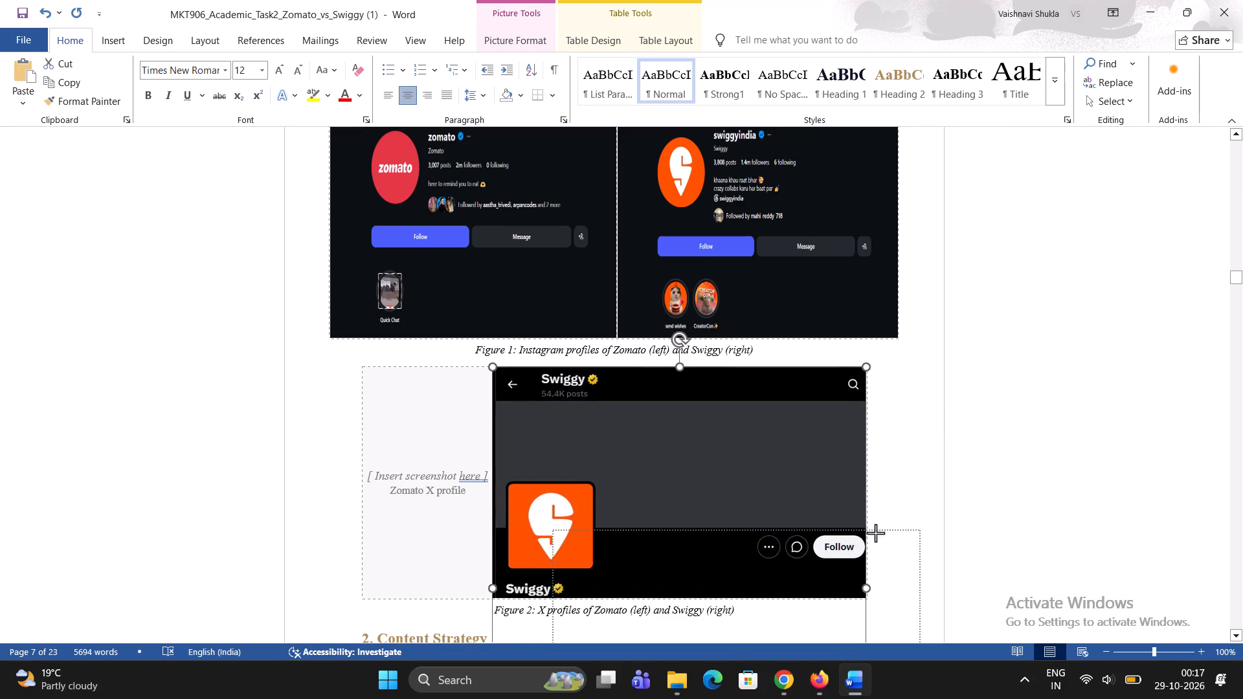
{"action": "left_click_drag", "start_coordinate": [875, 533], "coordinate": [888, 536]}
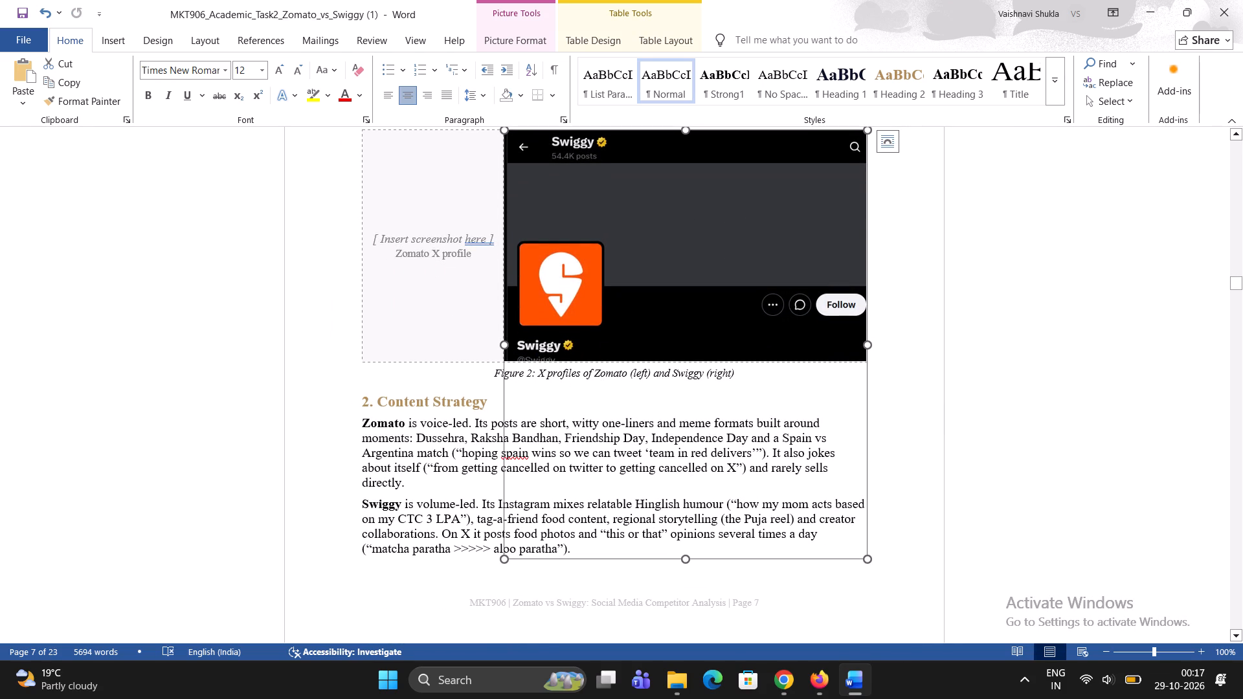
{"action": "left_click_drag", "start_coordinate": [686, 561], "coordinate": [707, 309]}
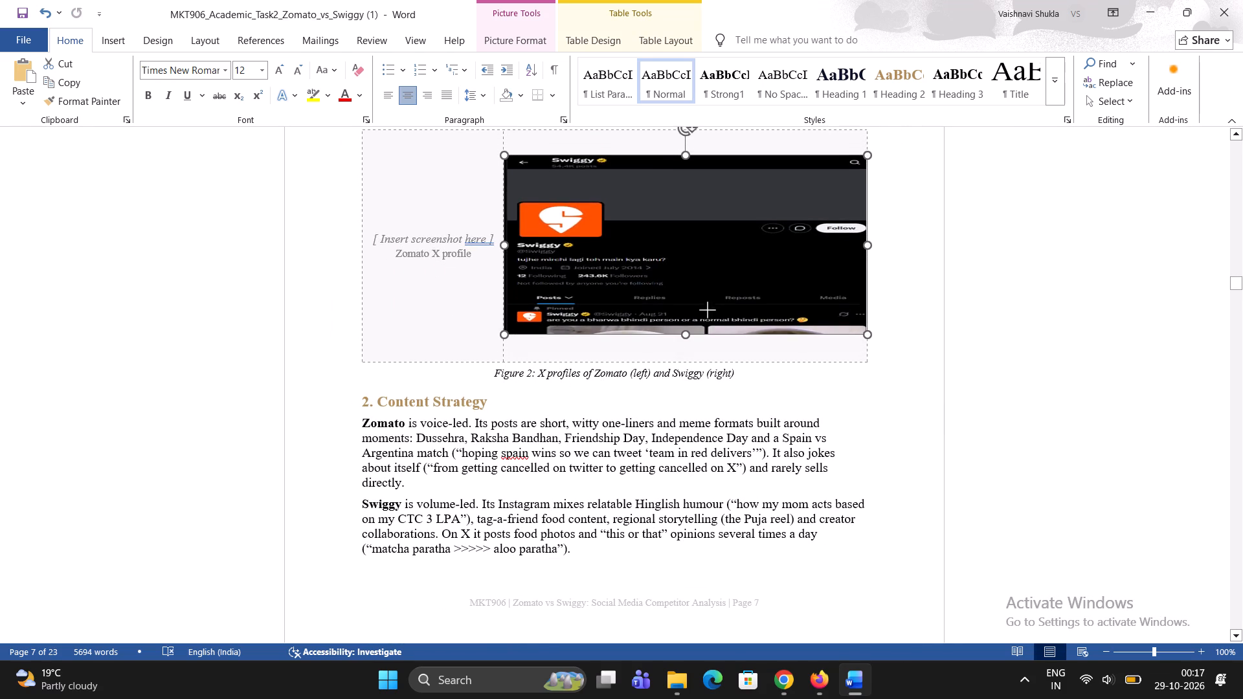
{"action": "left_click_drag", "start_coordinate": [707, 309], "coordinate": [713, 362]}
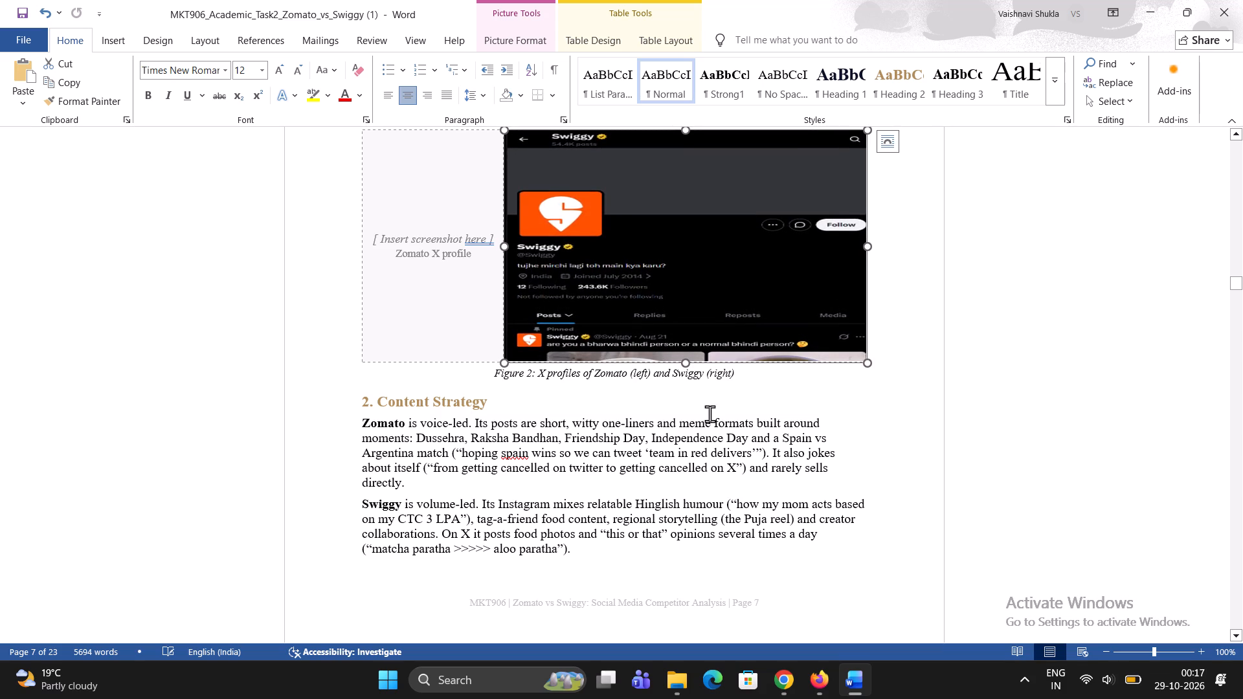
Narrow the Swiggy X picture to roughly half of Figure 2's table width while keeping it at the full row height.
{"action": "scroll", "coordinate": [706, 459], "scroll_direction": "up", "scroll_amount": 1}
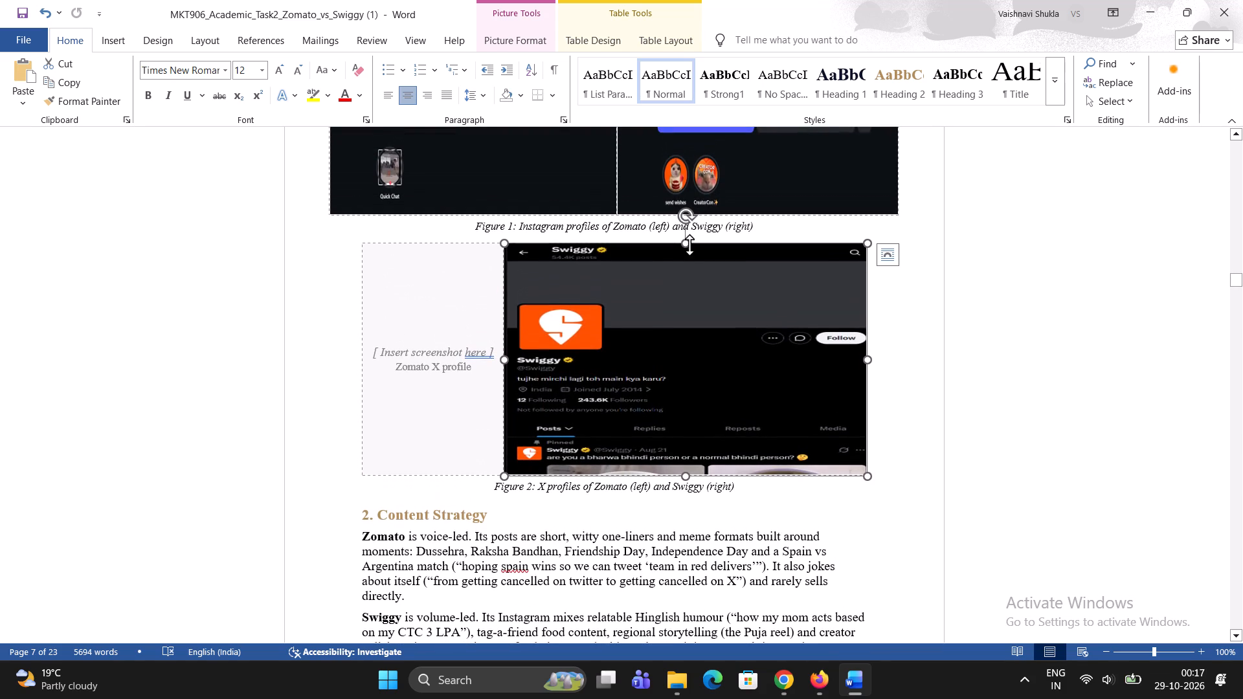
{"action": "left_click_drag", "start_coordinate": [684, 243], "coordinate": [686, 258]}
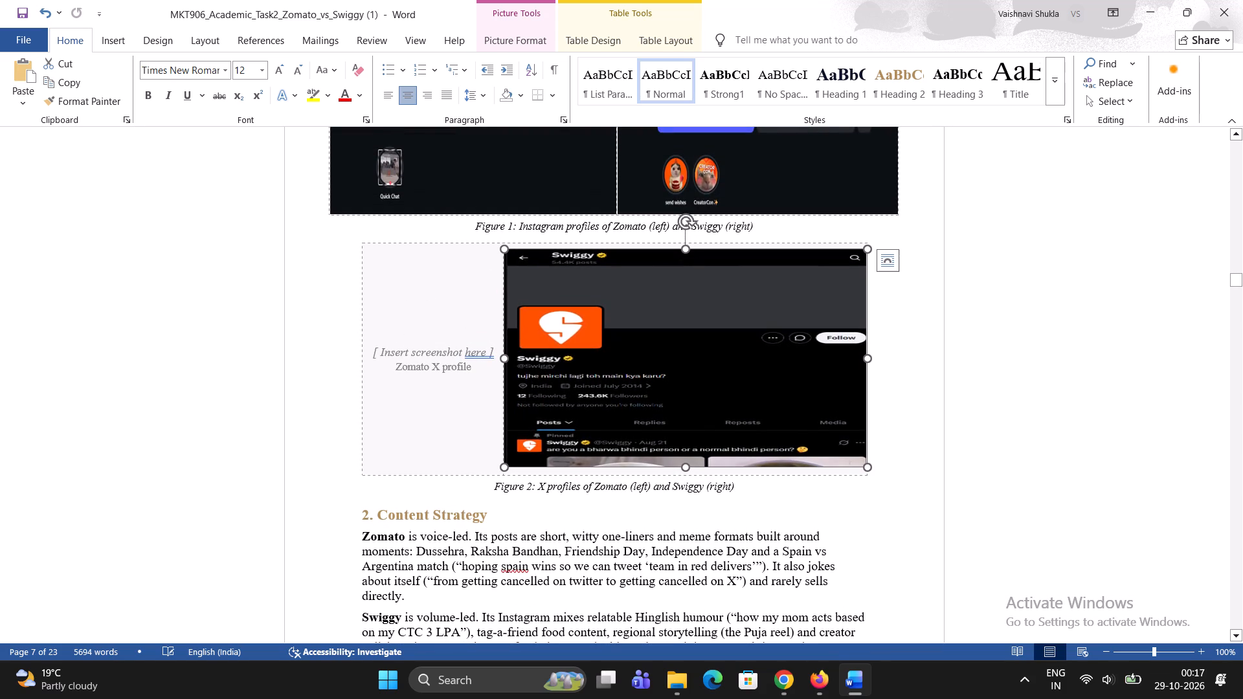
{"action": "left_click_drag", "start_coordinate": [504, 357], "coordinate": [532, 357]}
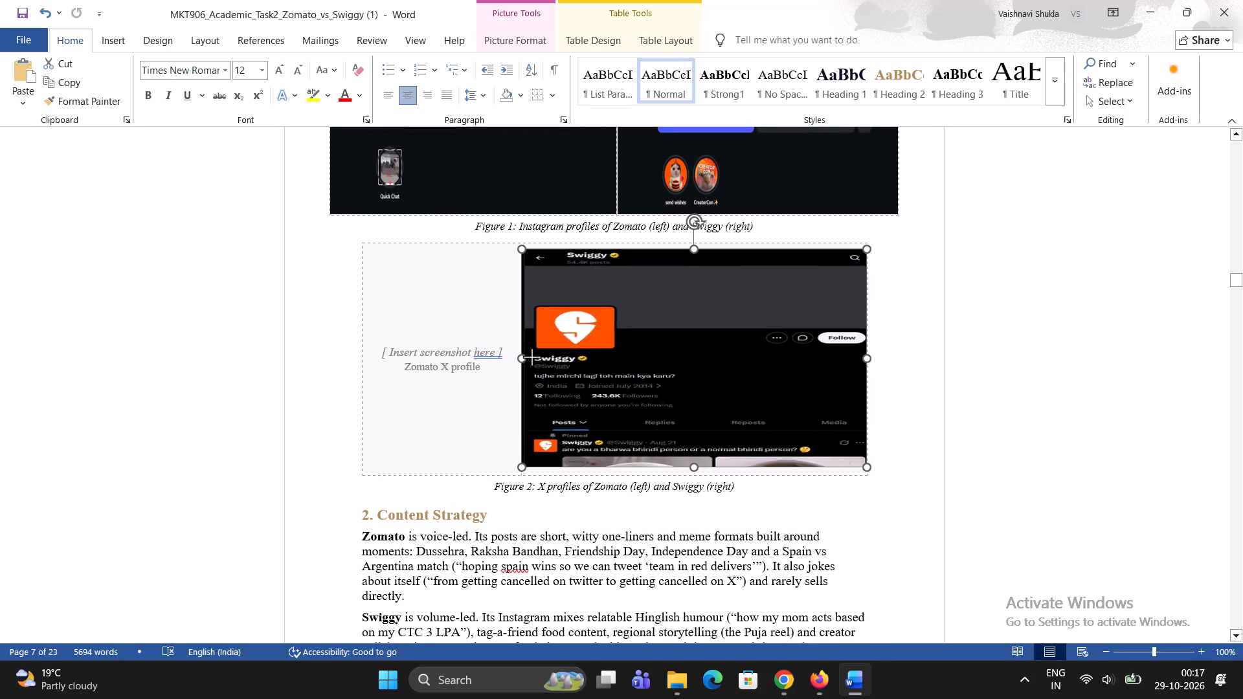
{"action": "left_click_drag", "start_coordinate": [532, 357], "coordinate": [570, 355]}
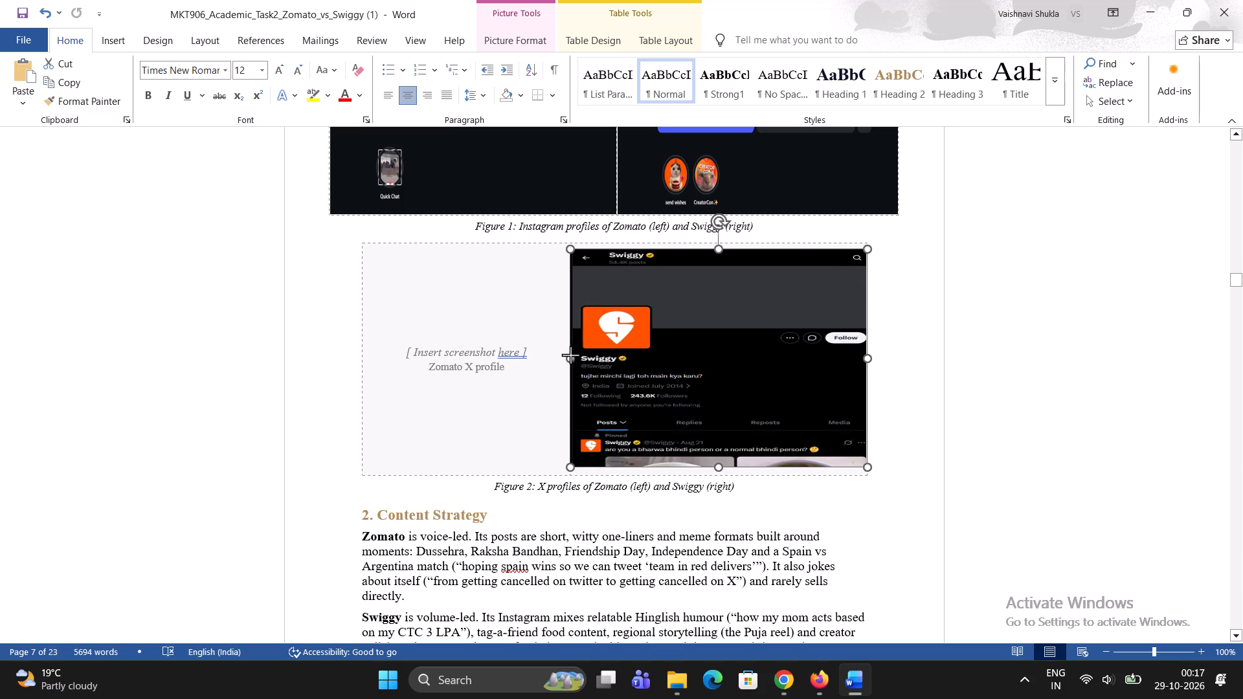
{"action": "left_click_drag", "start_coordinate": [570, 355], "coordinate": [570, 355]}
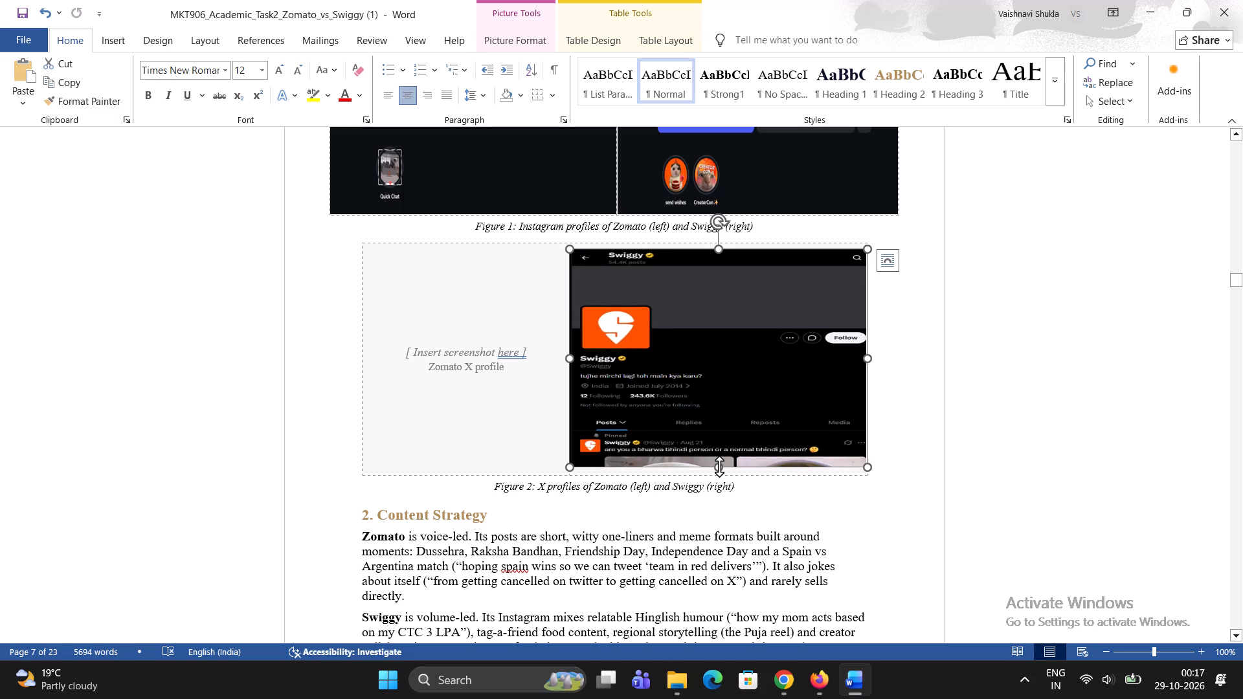
{"action": "left_click_drag", "start_coordinate": [719, 466], "coordinate": [718, 474]}
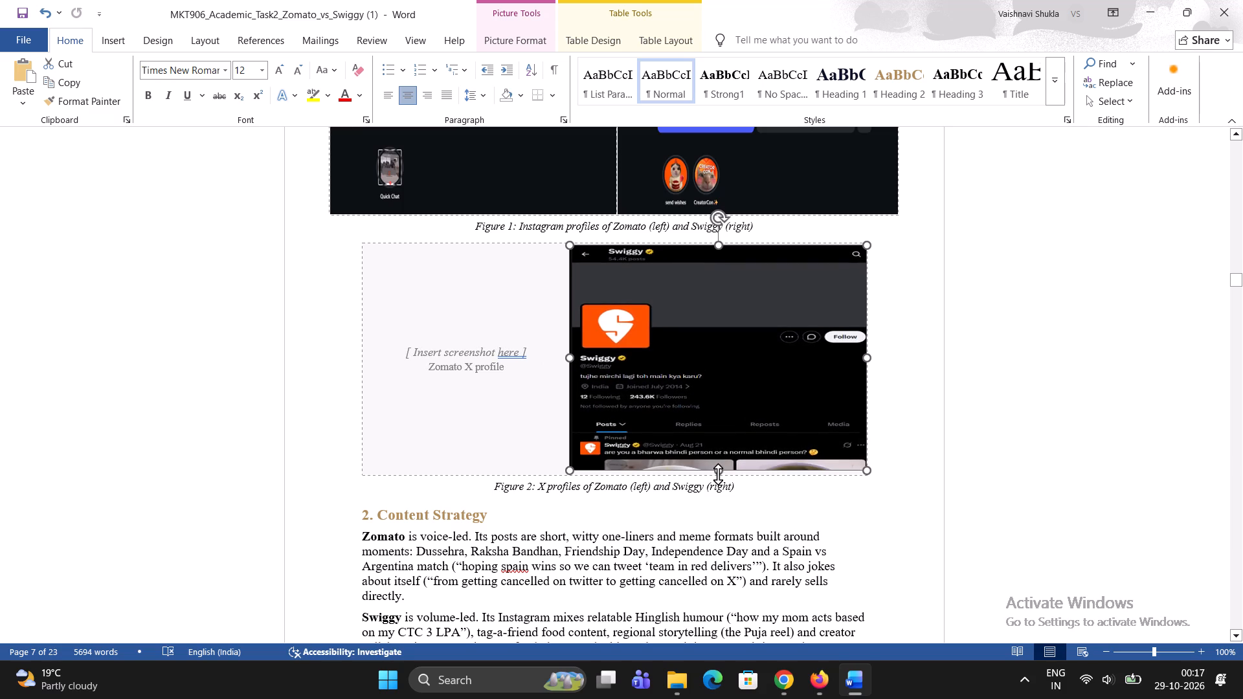
{"action": "left_click", "coordinate": [718, 245]}
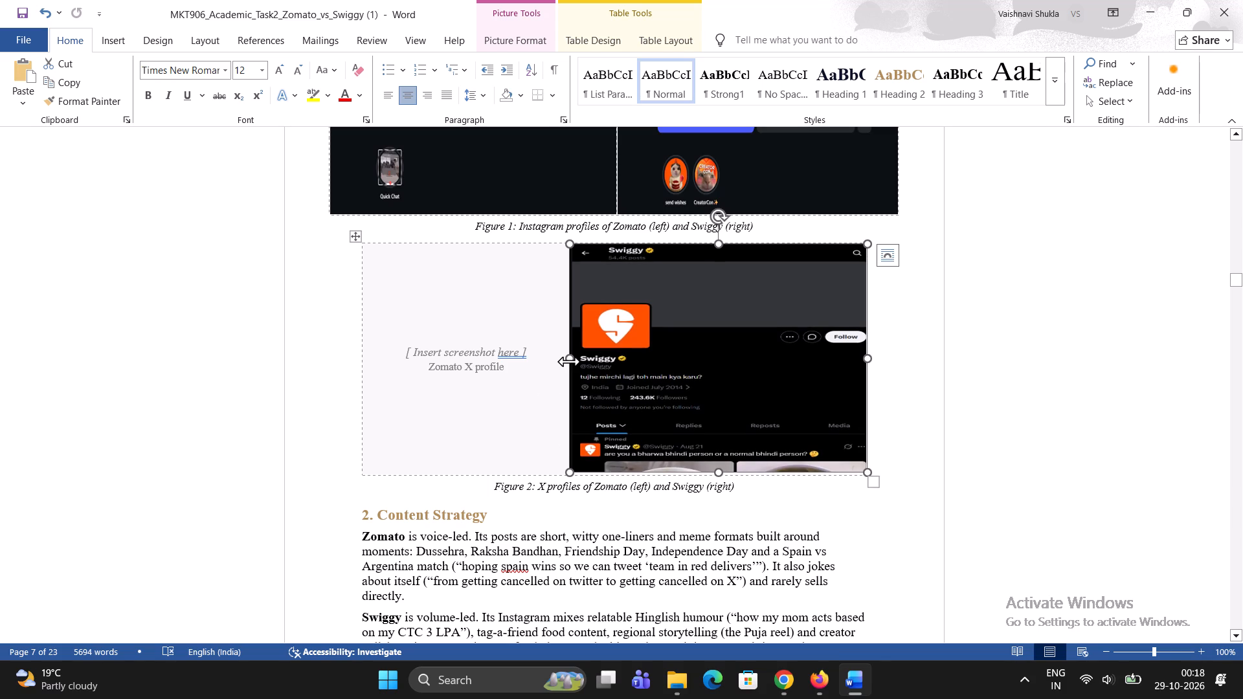
{"action": "left_click_drag", "start_coordinate": [568, 361], "coordinate": [589, 361]}
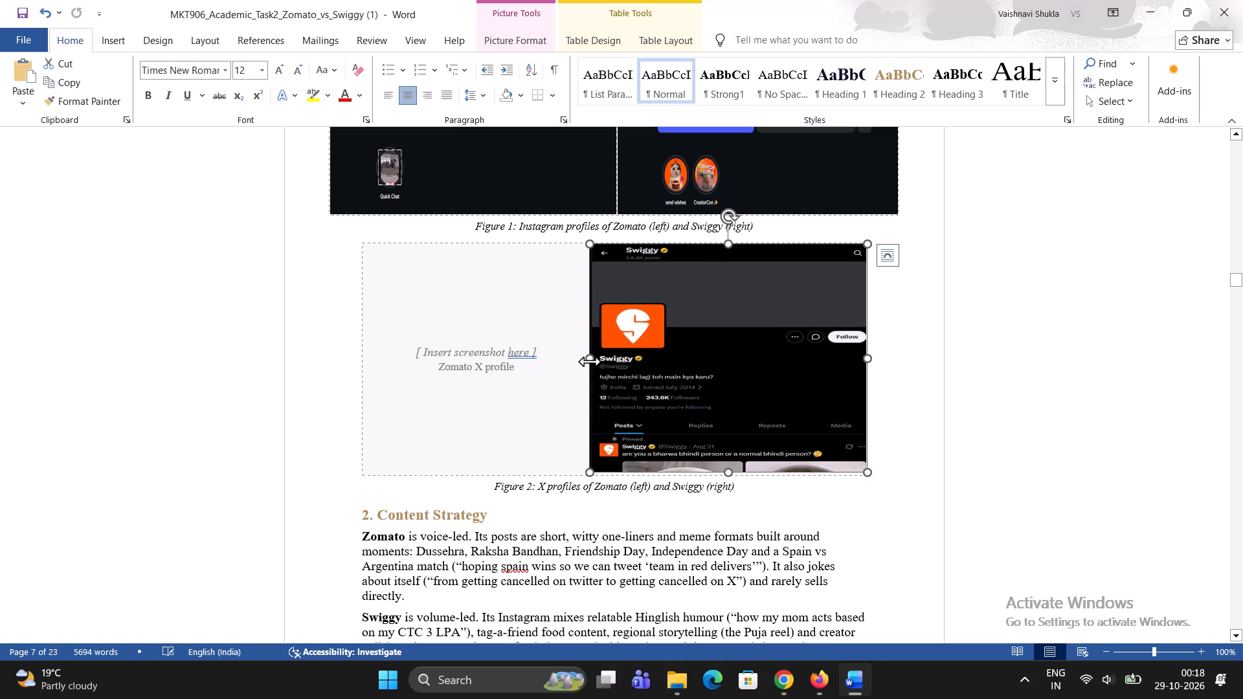
{"action": "left_click", "coordinate": [731, 476]}
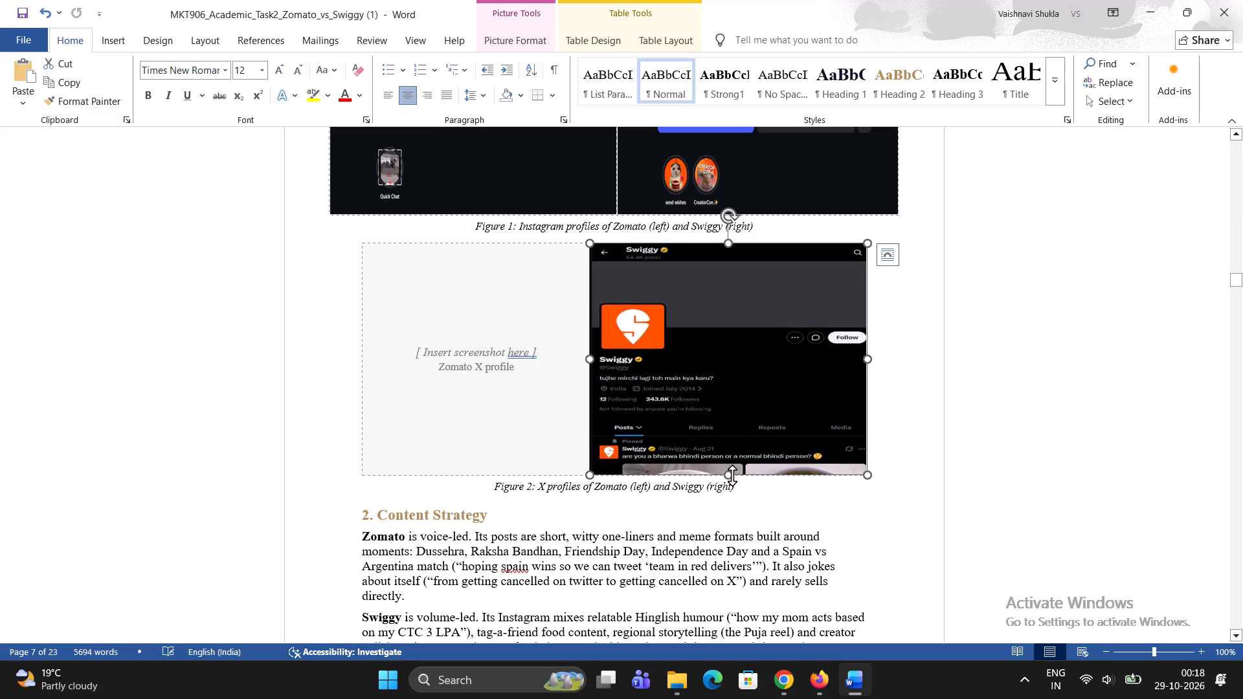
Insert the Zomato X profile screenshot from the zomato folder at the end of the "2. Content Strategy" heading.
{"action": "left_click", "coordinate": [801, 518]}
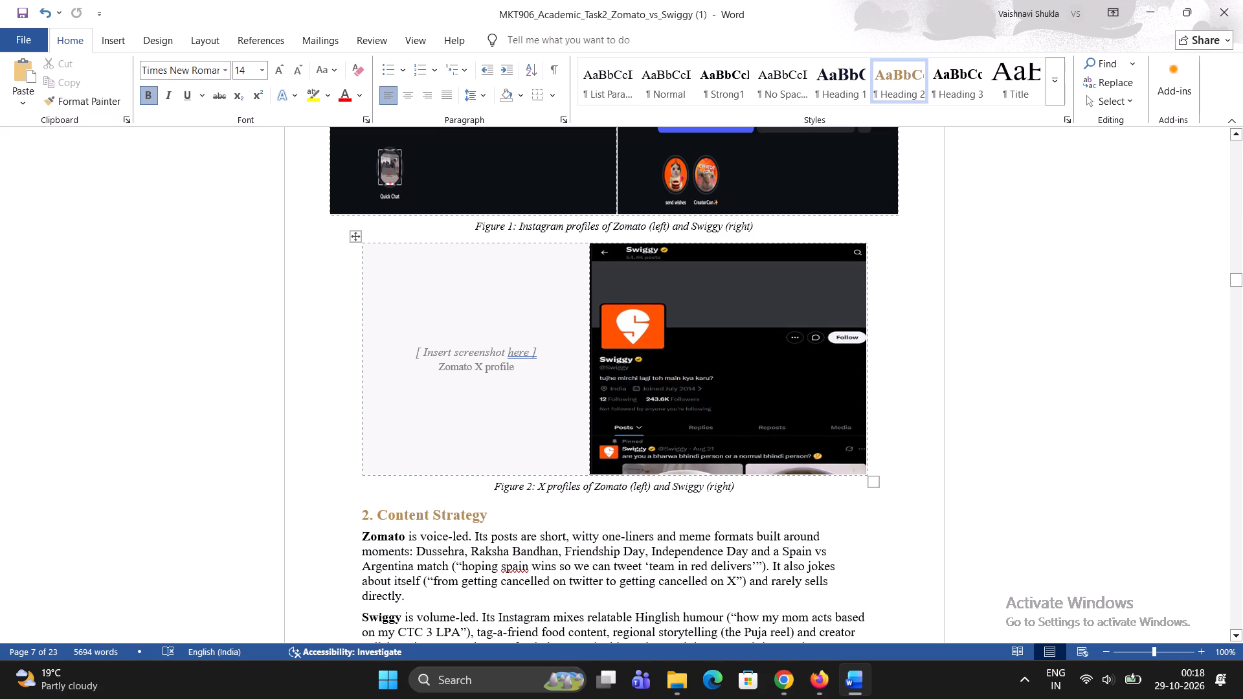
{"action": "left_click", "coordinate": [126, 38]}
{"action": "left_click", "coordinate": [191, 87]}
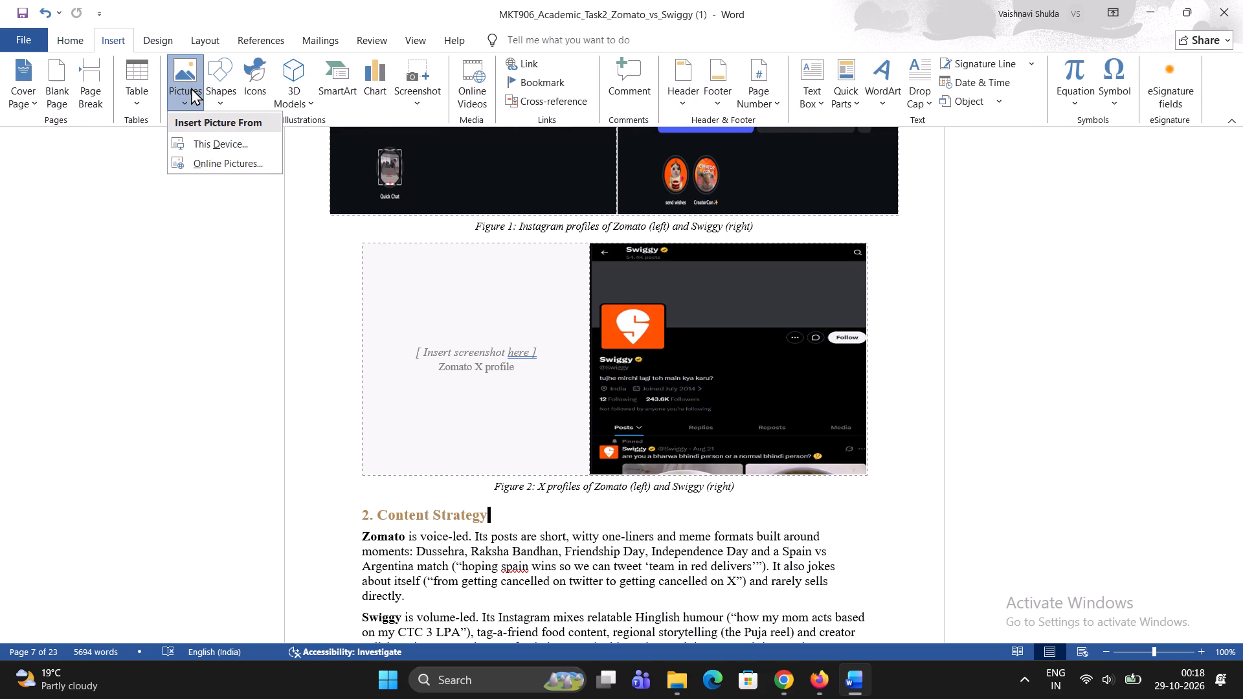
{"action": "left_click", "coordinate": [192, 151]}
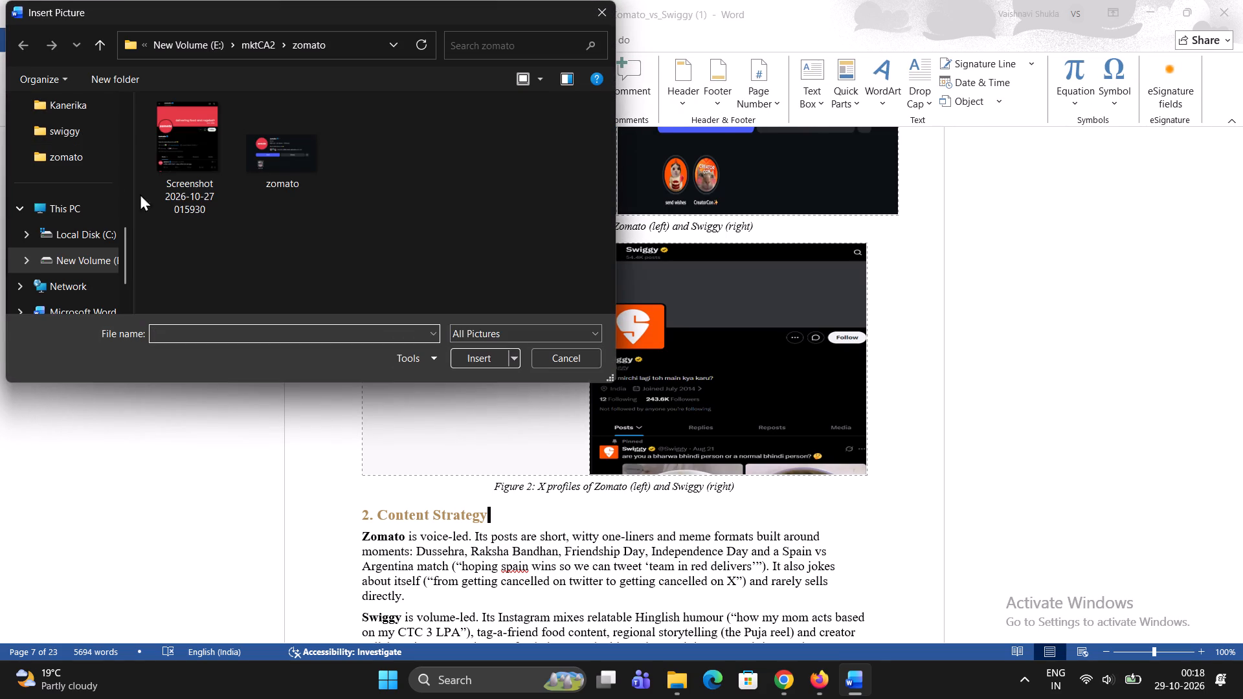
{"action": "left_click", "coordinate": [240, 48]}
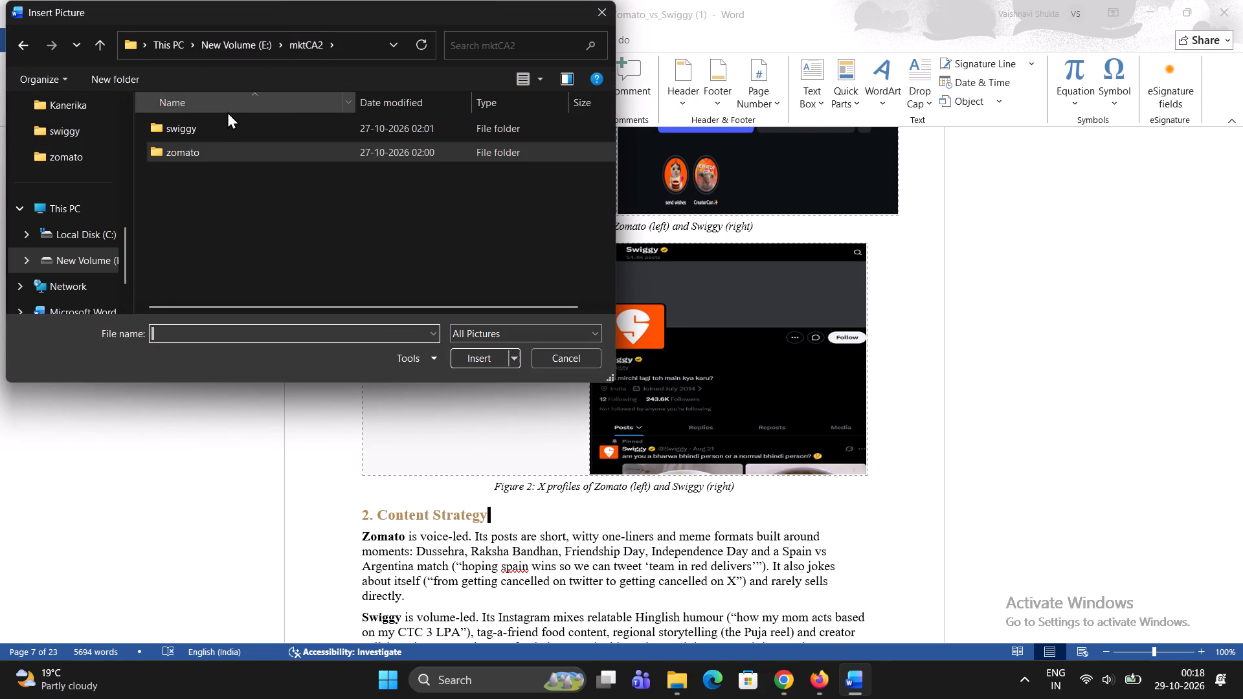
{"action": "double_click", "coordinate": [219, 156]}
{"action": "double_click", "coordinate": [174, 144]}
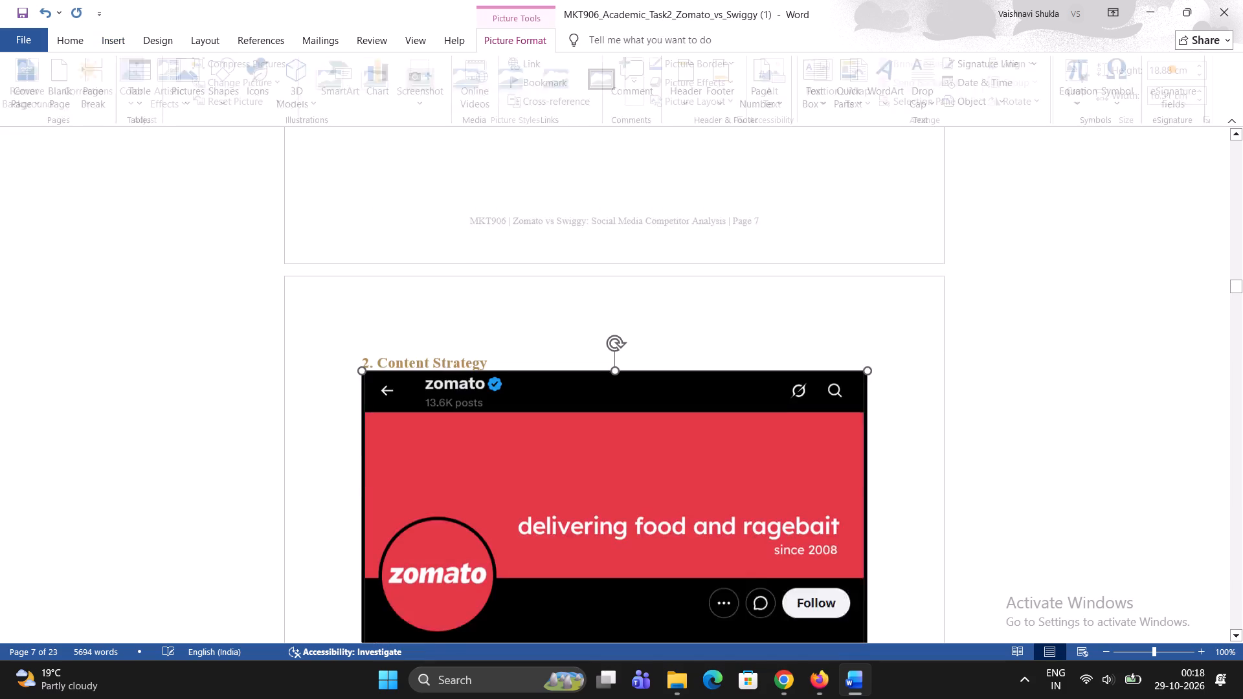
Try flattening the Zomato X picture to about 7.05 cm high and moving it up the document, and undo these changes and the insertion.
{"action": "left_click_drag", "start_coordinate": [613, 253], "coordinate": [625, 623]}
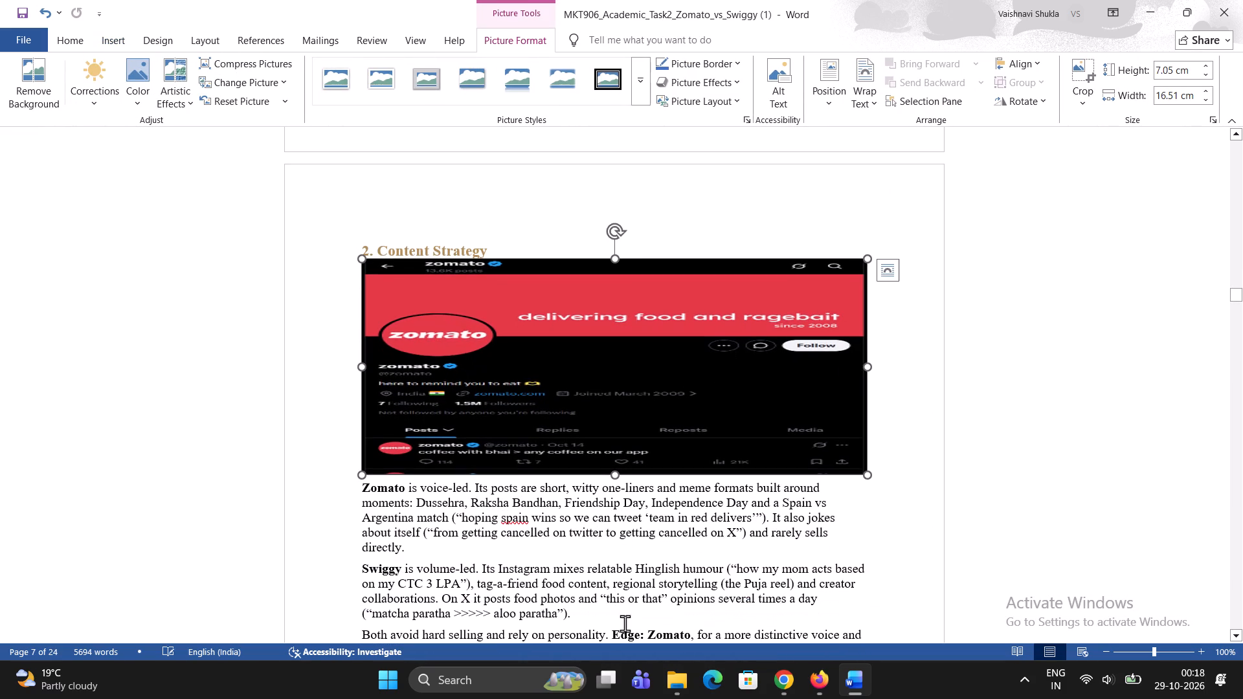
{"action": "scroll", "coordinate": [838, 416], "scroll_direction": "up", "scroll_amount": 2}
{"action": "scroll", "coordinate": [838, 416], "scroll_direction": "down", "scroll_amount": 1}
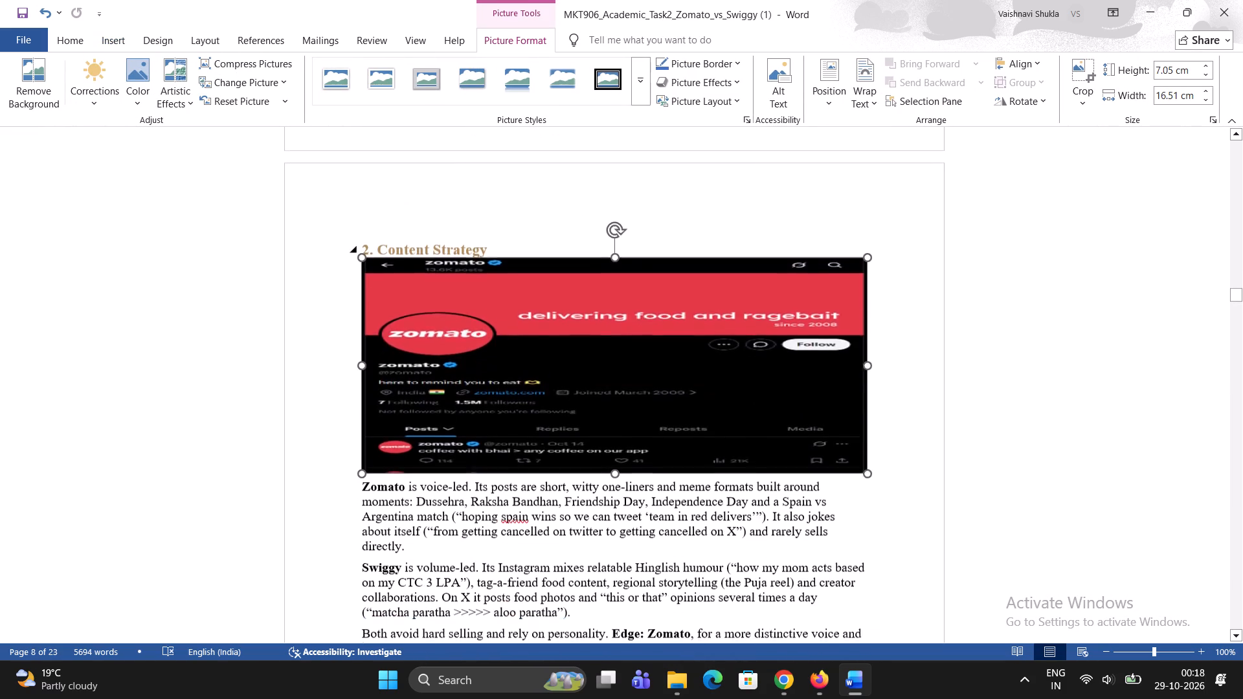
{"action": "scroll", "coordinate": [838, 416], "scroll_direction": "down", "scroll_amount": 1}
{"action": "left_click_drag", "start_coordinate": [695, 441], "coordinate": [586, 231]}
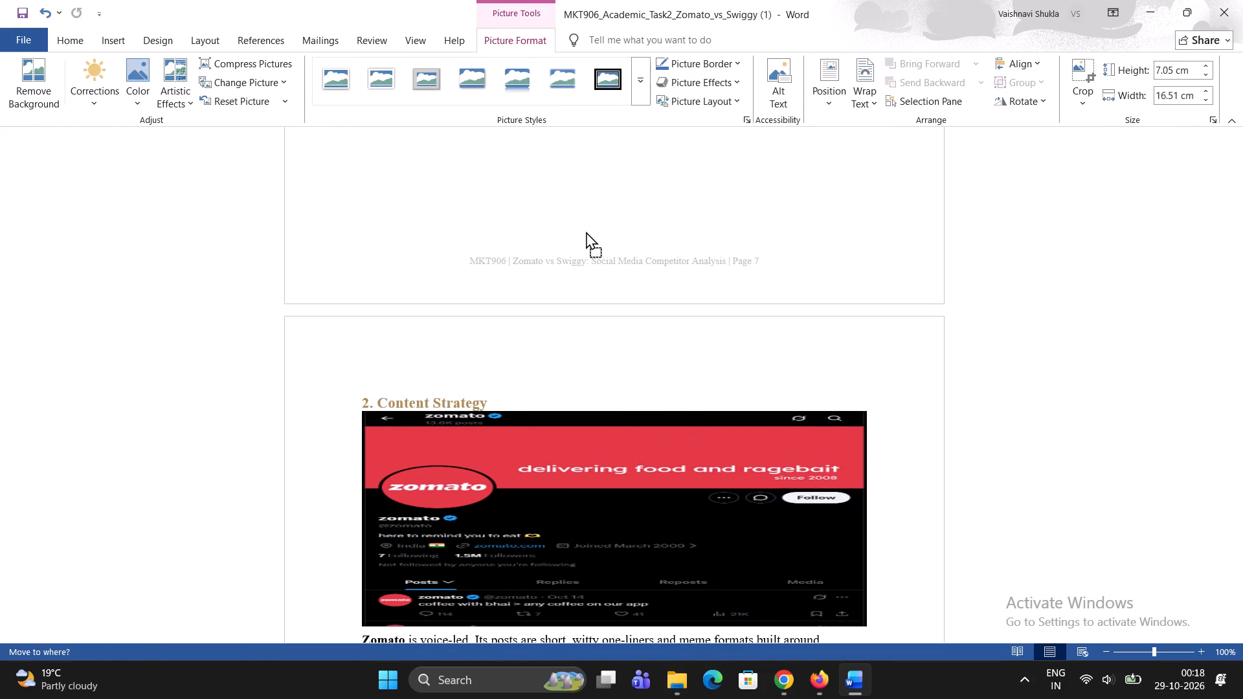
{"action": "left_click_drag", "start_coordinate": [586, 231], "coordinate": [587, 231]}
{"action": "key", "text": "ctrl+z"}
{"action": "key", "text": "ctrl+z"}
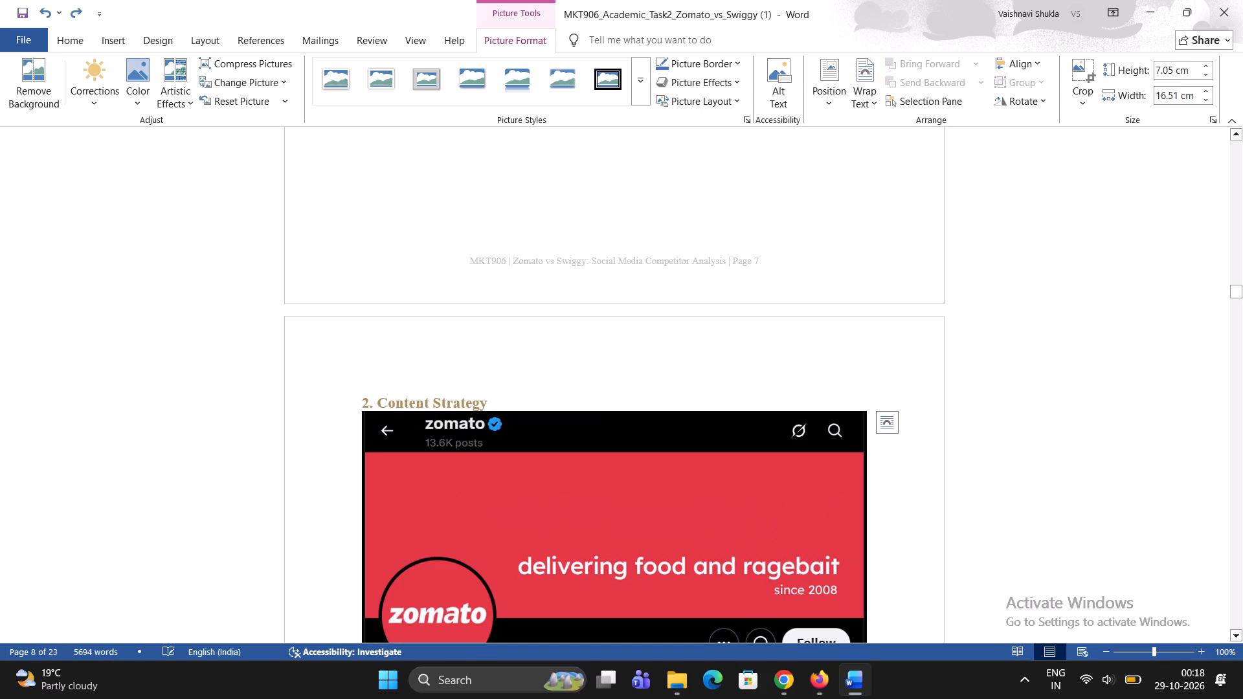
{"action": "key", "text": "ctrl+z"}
Delete all the placeholder text from Figure 2's Zomato X profile cell, leaving the cell empty.
{"action": "scroll", "coordinate": [587, 231], "scroll_direction": "up", "scroll_amount": 2}
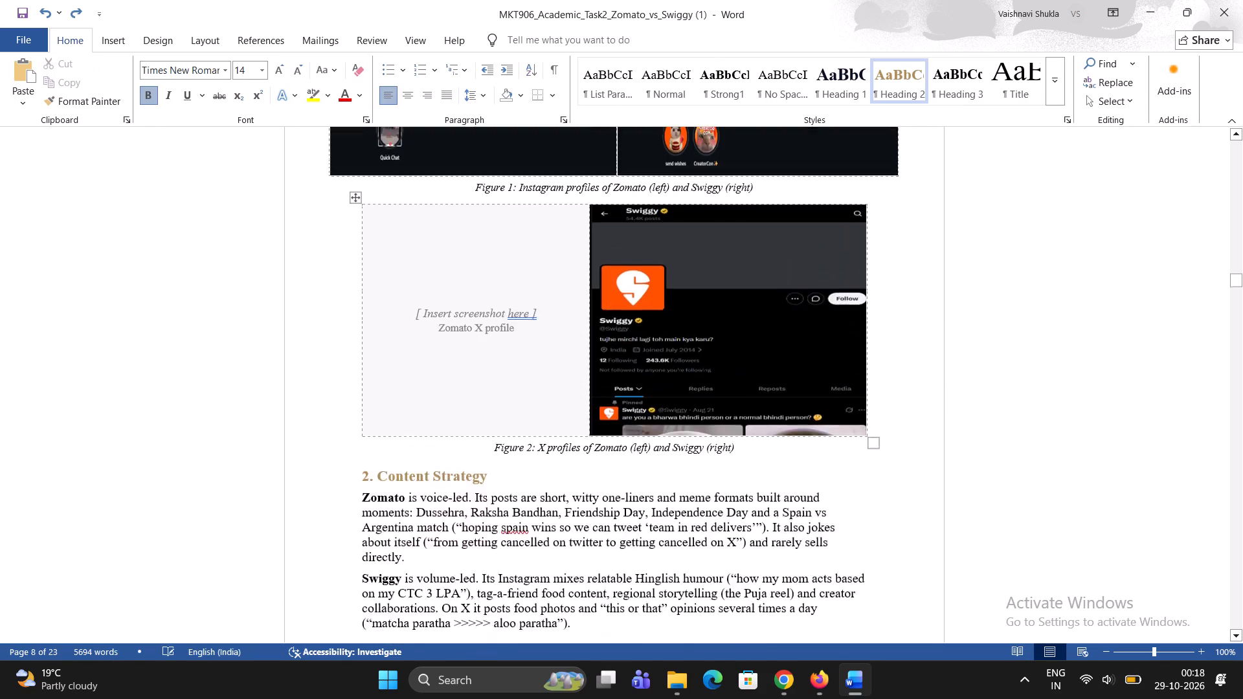
{"action": "scroll", "coordinate": [587, 231], "scroll_direction": "up", "scroll_amount": 1}
{"action": "left_click", "coordinate": [533, 377]}
{"action": "key", "text": "BackSpace"}
{"action": "key", "text": "BackSpace"}
{"action": "key", "text": "BackSpace"}
{"action": "key", "text": "BackSpace"}
{"action": "key", "text": "BackSpace"}
{"action": "key", "text": "BackSpace"}
{"action": "key", "text": "BackSpace"}
{"action": "key", "text": "BackSpace"}
{"action": "key", "text": "BackSpace"}
{"action": "key", "text": "BackSpace"}
{"action": "key", "text": "BackSpace"}
{"action": "key", "text": "BackSpace"}
{"action": "key", "text": "BackSpace"}
{"action": "key", "text": "BackSpace"}
{"action": "key", "text": "BackSpace"}
{"action": "key", "text": "BackSpace"}
{"action": "key", "text": "BackSpace"}
{"action": "key", "text": "BackSpace"}
{"action": "key", "text": "BackSpace"}
{"action": "key", "text": "BackSpace"}
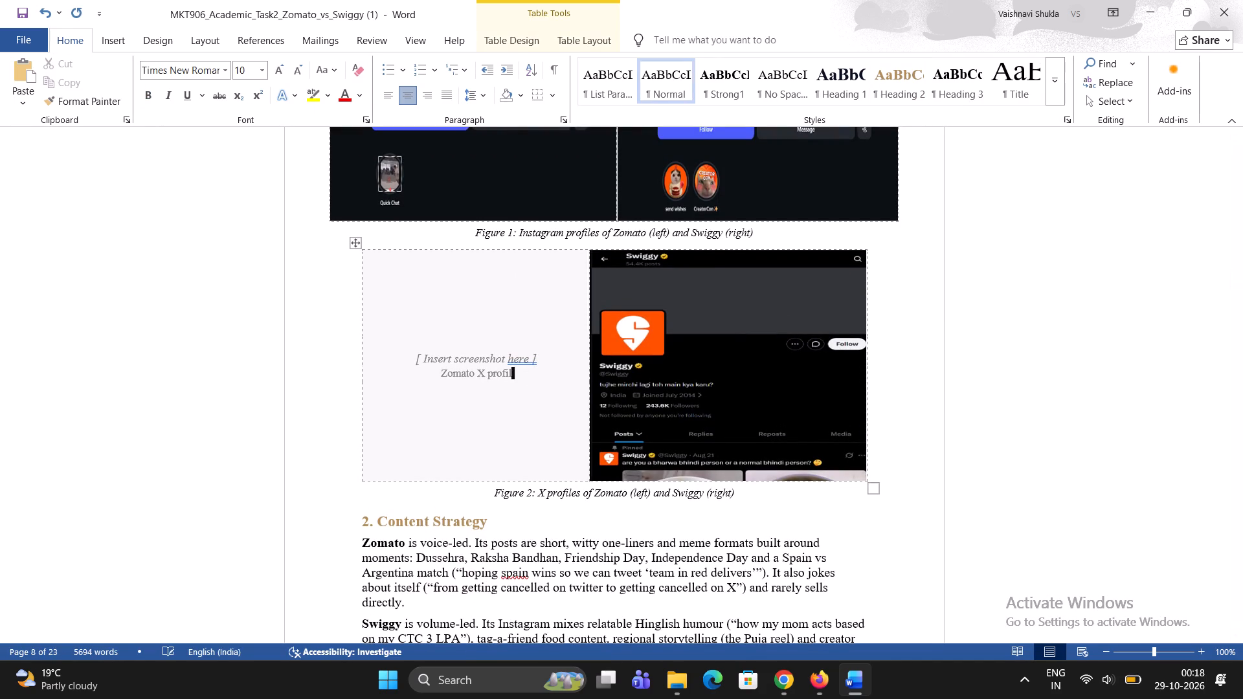
{"action": "key", "text": "BackSpace"}
{"action": "key", "text": "BackSpace"}
{"action": "key", "text": "BackSpace"}
{"action": "key", "text": "BackSpace"}
{"action": "key", "text": "BackSpace"}
{"action": "key", "text": "BackSpace"}
{"action": "key", "text": "BackSpace"}
{"action": "key", "text": "BackSpace"}
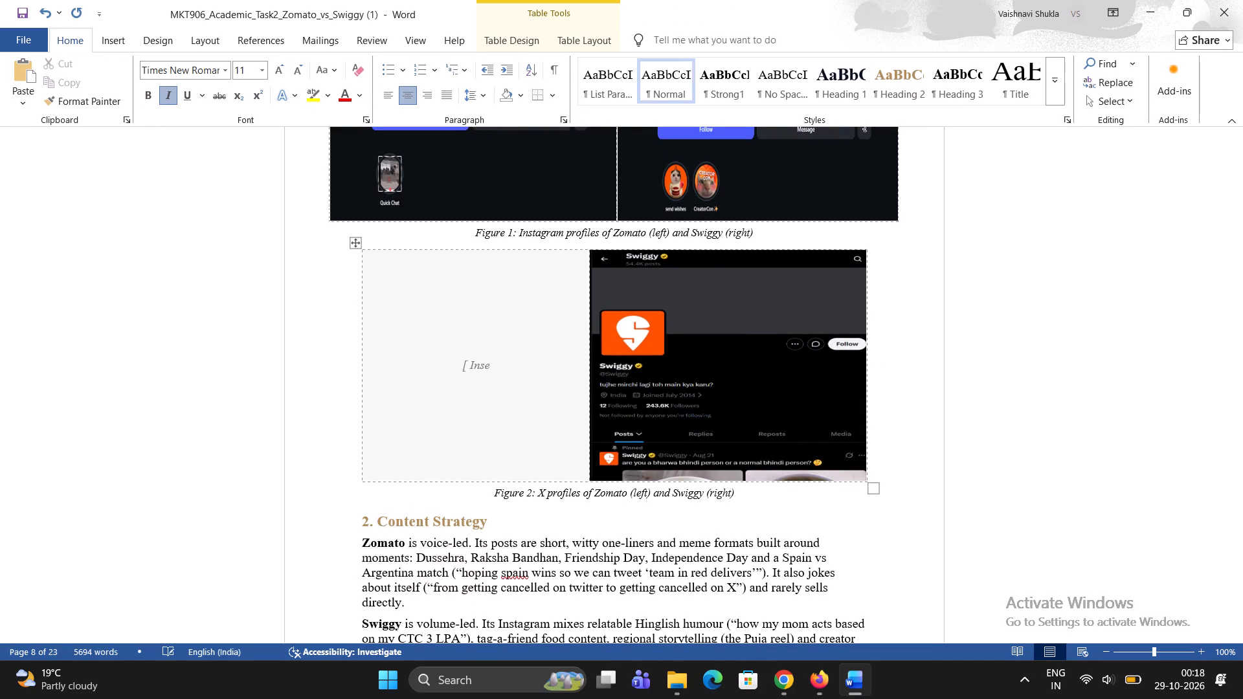
{"action": "key", "text": "BackSpace"}
{"action": "key", "text": "BackSpace"}
{"action": "key", "text": "BackSpace"}
{"action": "key", "text": "BackSpace"}
{"action": "key", "text": "BackSpace"}
{"action": "key", "text": "BackSpace"}
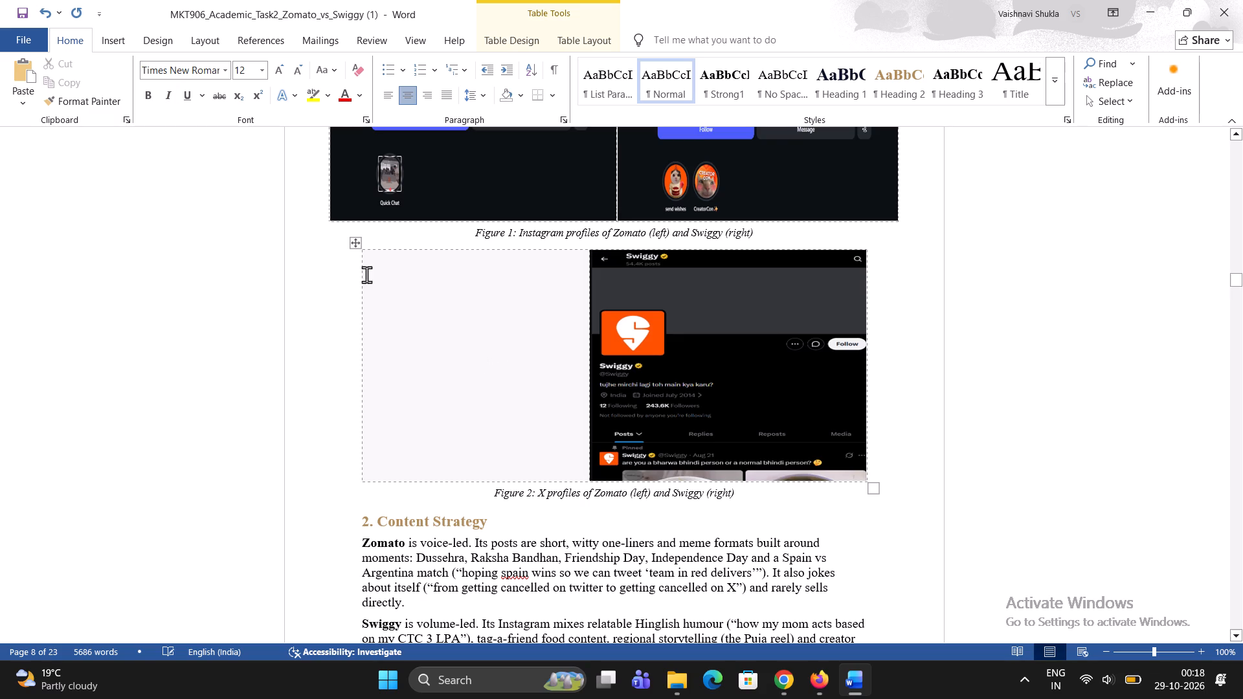
Insert the Zomato X profile screenshot from the zomato folder into Figure 2's empty Zomato cell.
{"action": "left_click", "coordinate": [120, 41]}
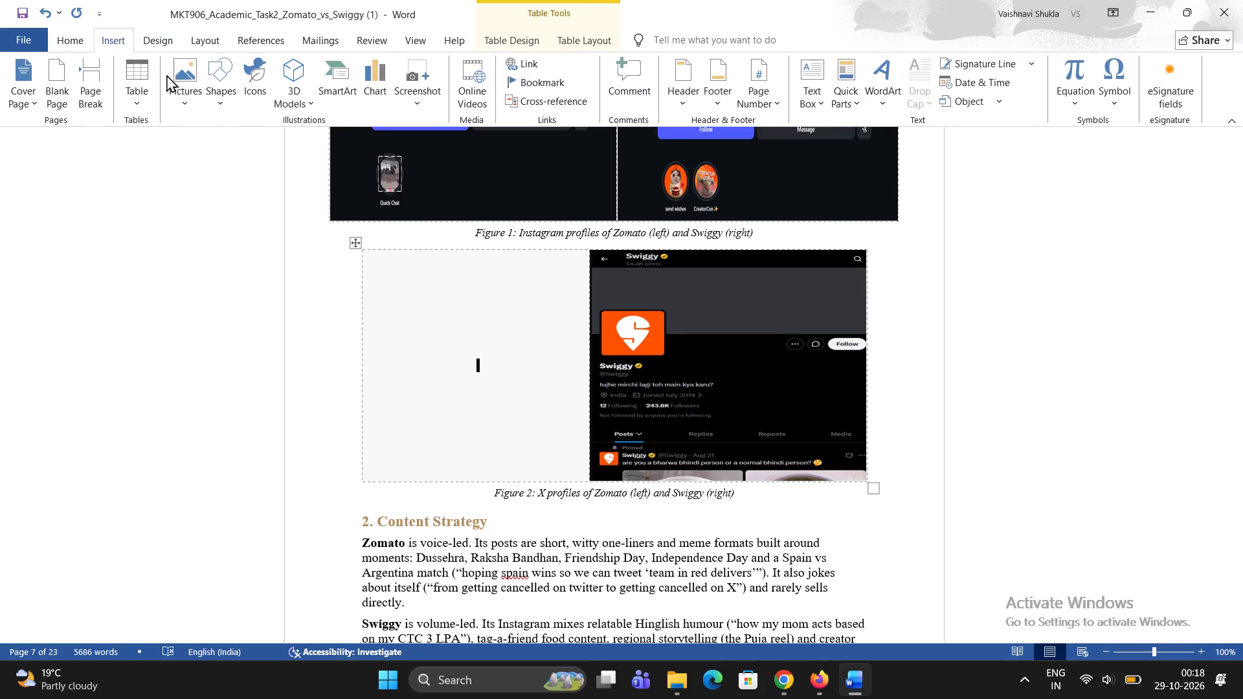
{"action": "left_click", "coordinate": [181, 89]}
{"action": "left_click", "coordinate": [201, 135]}
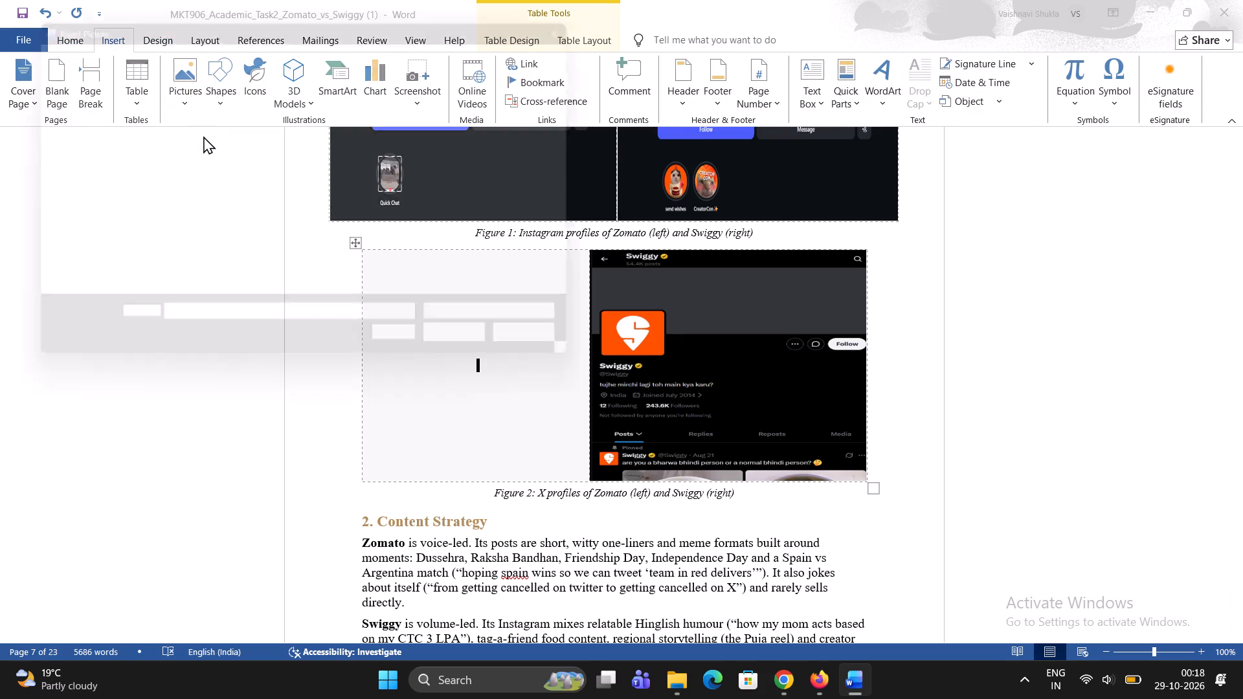
{"action": "double_click", "coordinate": [201, 166]}
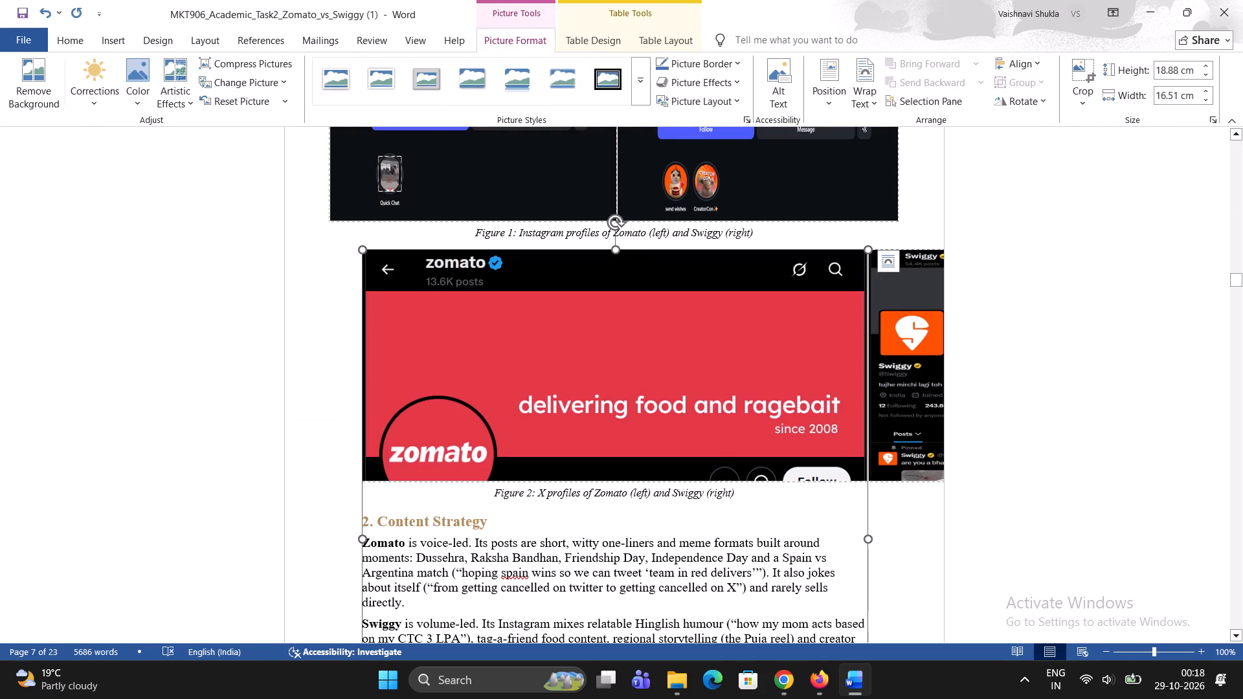
Scale the Zomato X picture proportionally to about 14.46 cm wide, and reduce its height to about 8.36 cm.
{"action": "left_click_drag", "start_coordinate": [868, 251], "coordinate": [825, 250]}
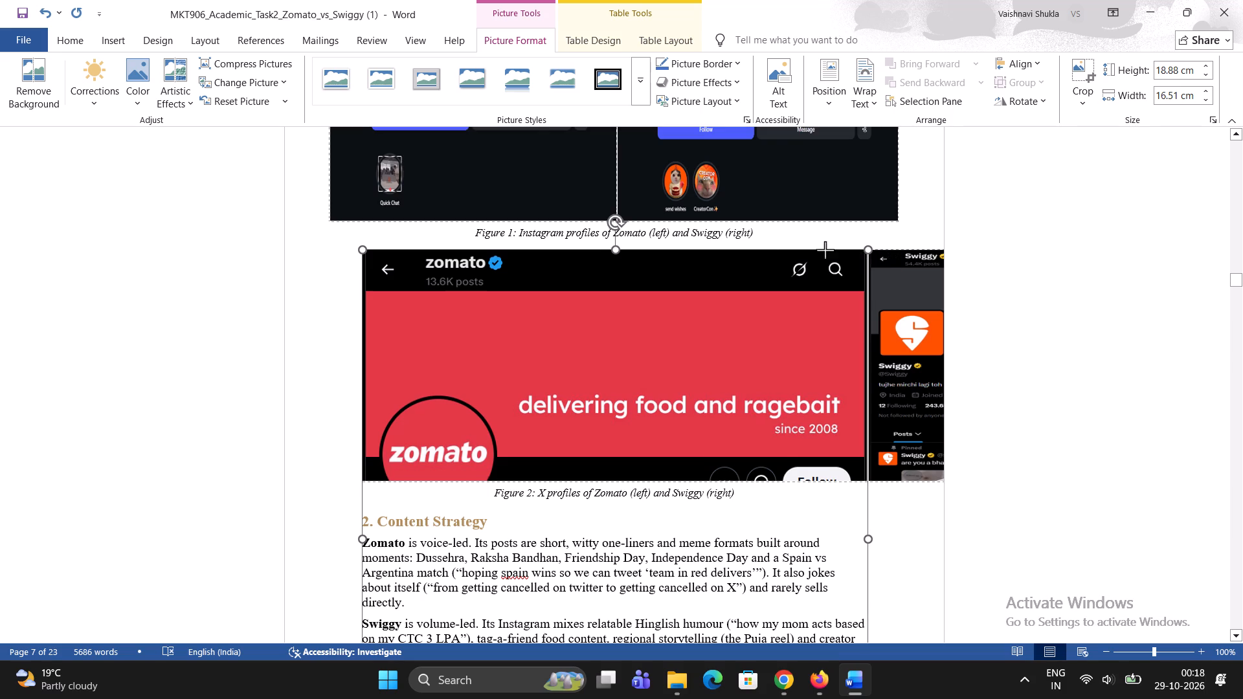
{"action": "left_click_drag", "start_coordinate": [825, 250], "coordinate": [671, 320]}
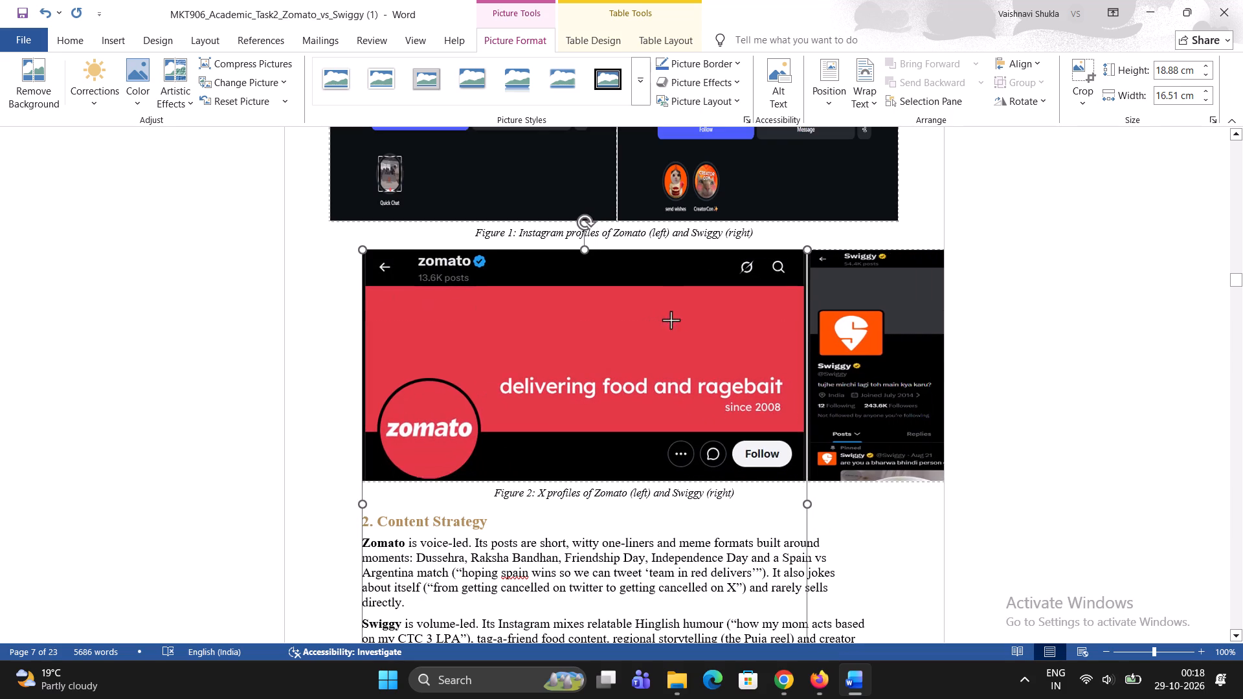
{"action": "left_click_drag", "start_coordinate": [671, 320], "coordinate": [732, 322]}
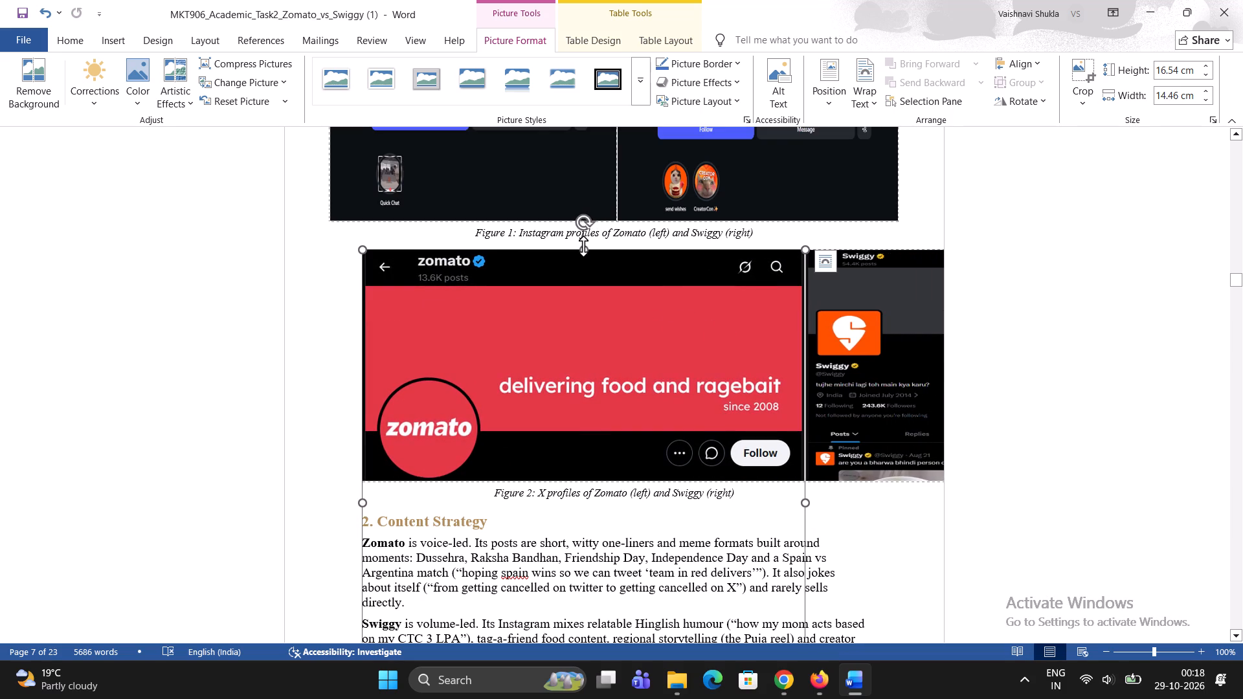
{"action": "left_click_drag", "start_coordinate": [583, 246], "coordinate": [631, 513]}
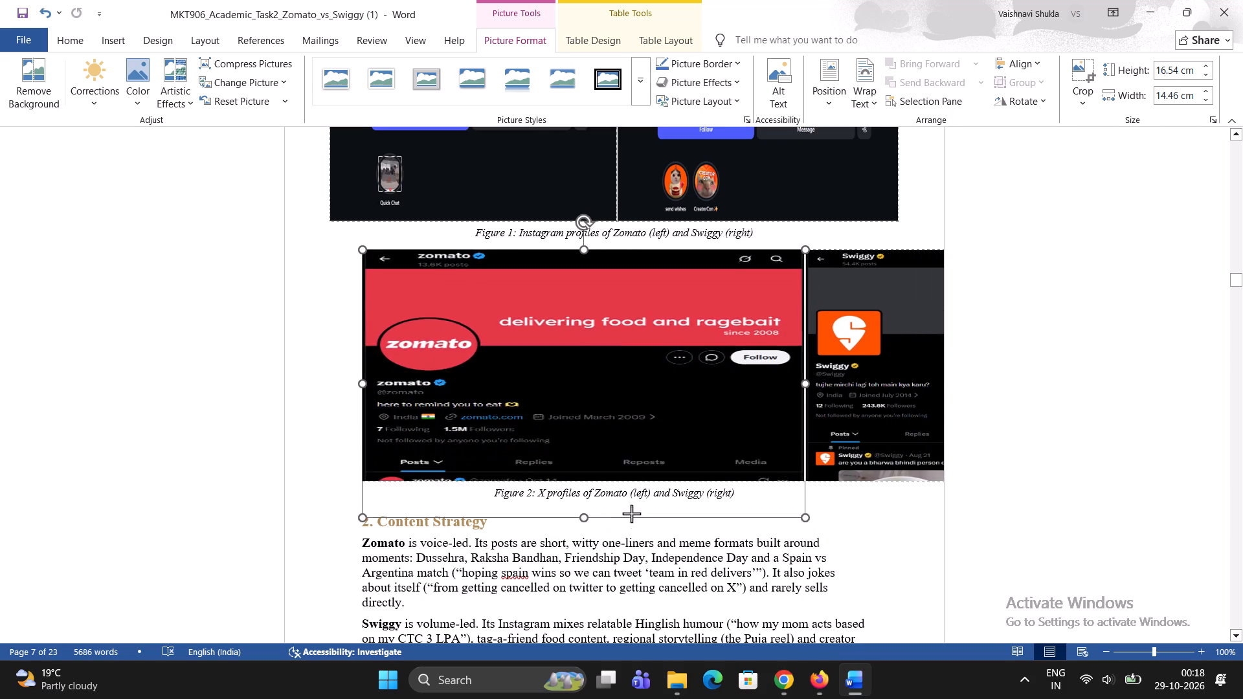
{"action": "left_click_drag", "start_coordinate": [631, 513], "coordinate": [630, 500]}
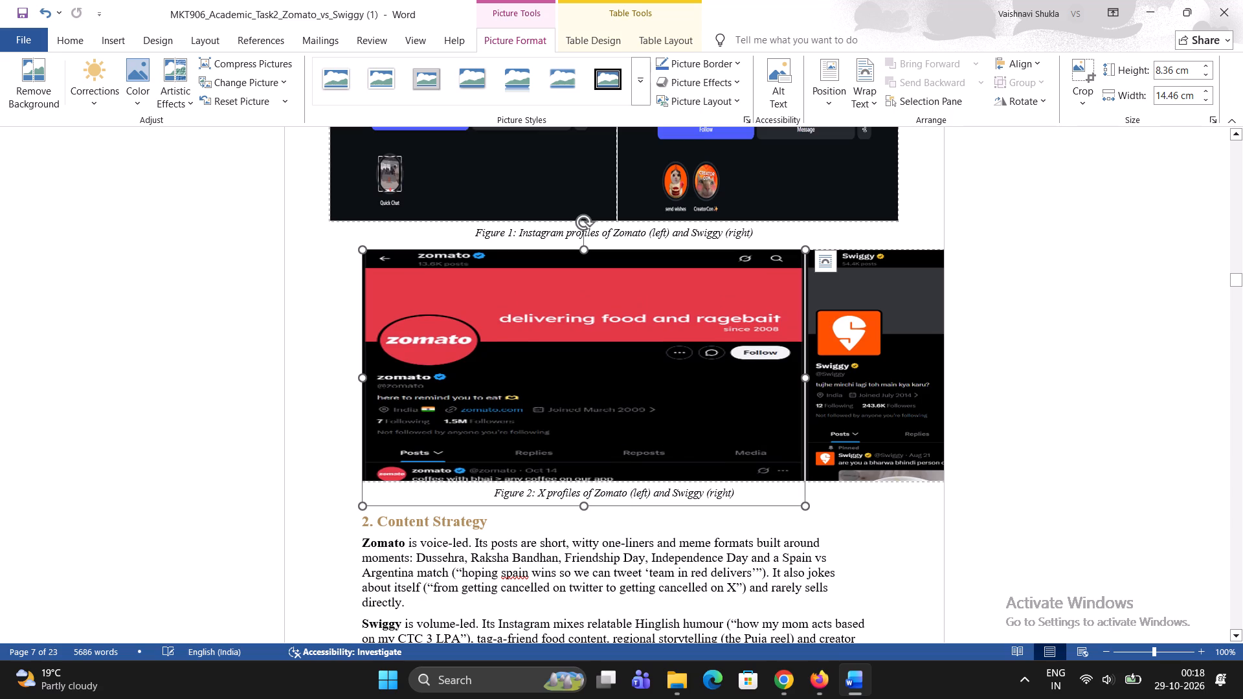
Narrow the Zomato X picture to about 8.38 cm wide so both profile pictures fit side by side in Figure 2.
{"action": "left_click_drag", "start_coordinate": [807, 377], "coordinate": [660, 363]}
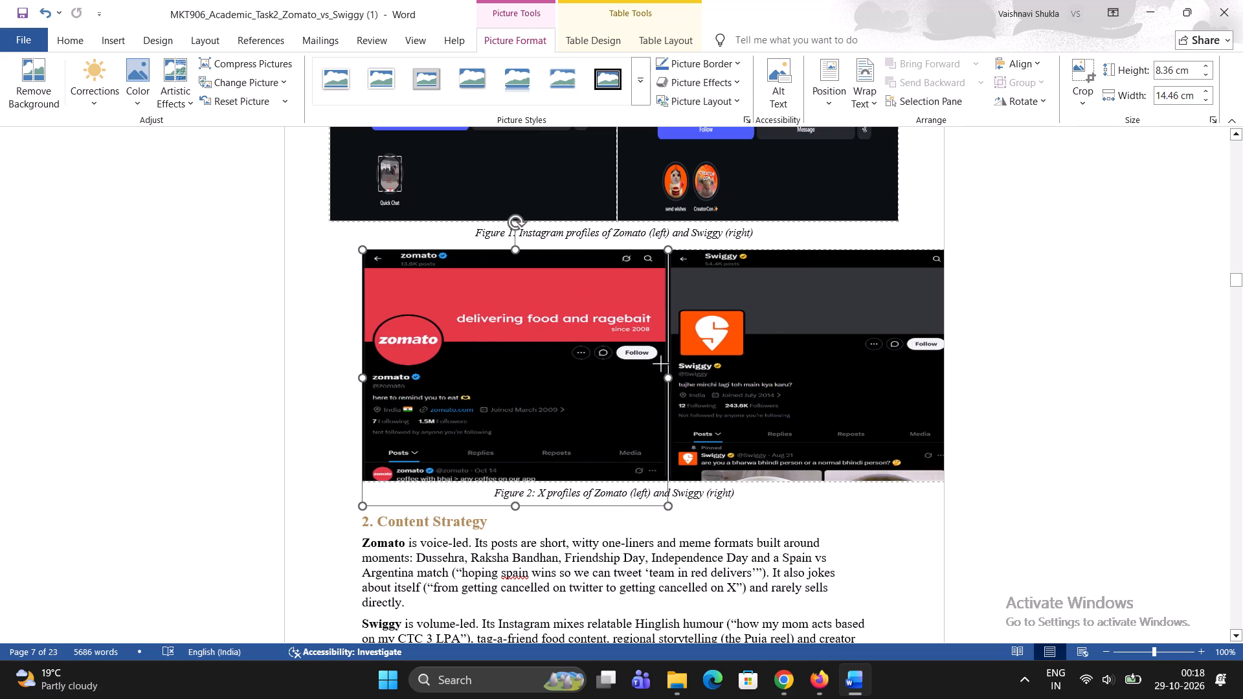
{"action": "left_click_drag", "start_coordinate": [660, 363], "coordinate": [630, 358]}
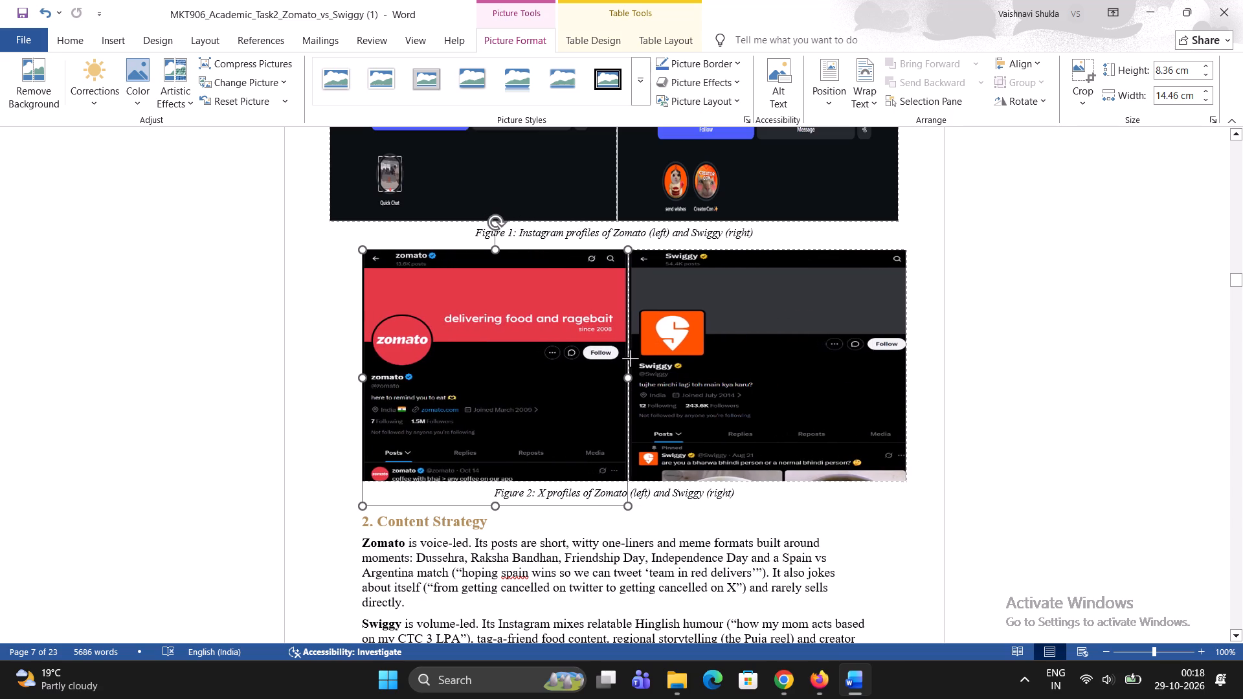
{"action": "left_click_drag", "start_coordinate": [630, 358], "coordinate": [623, 361]}
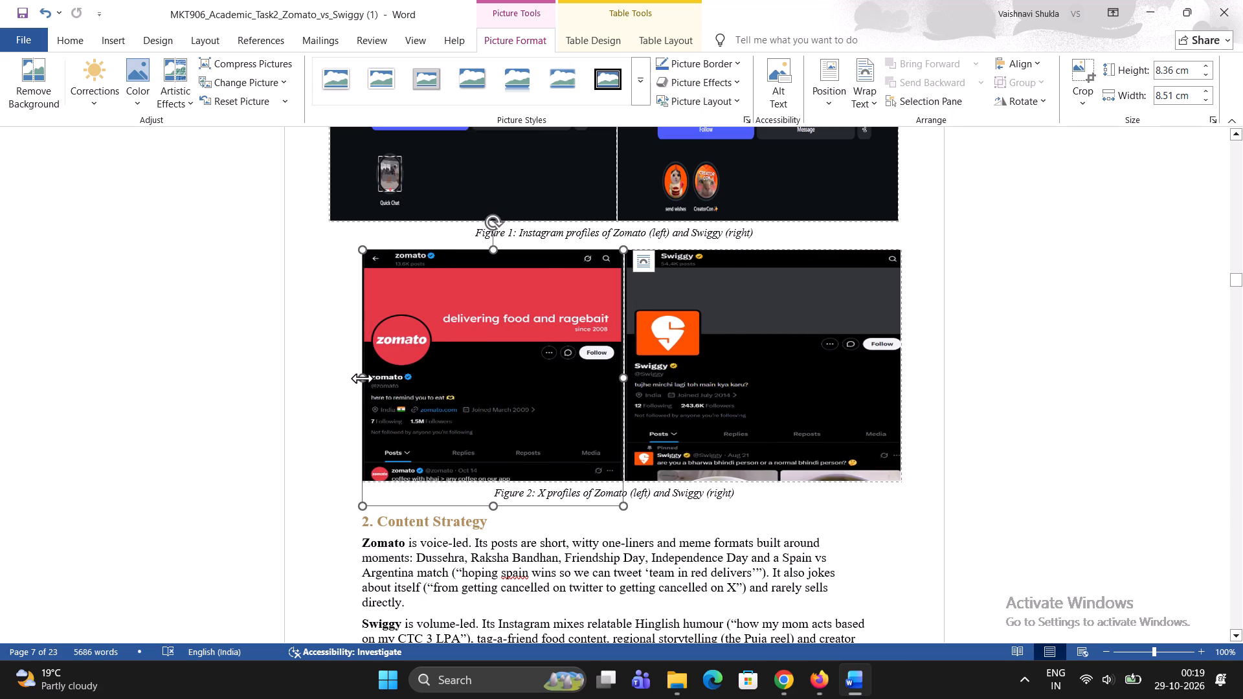
{"action": "left_click", "coordinate": [364, 377]}
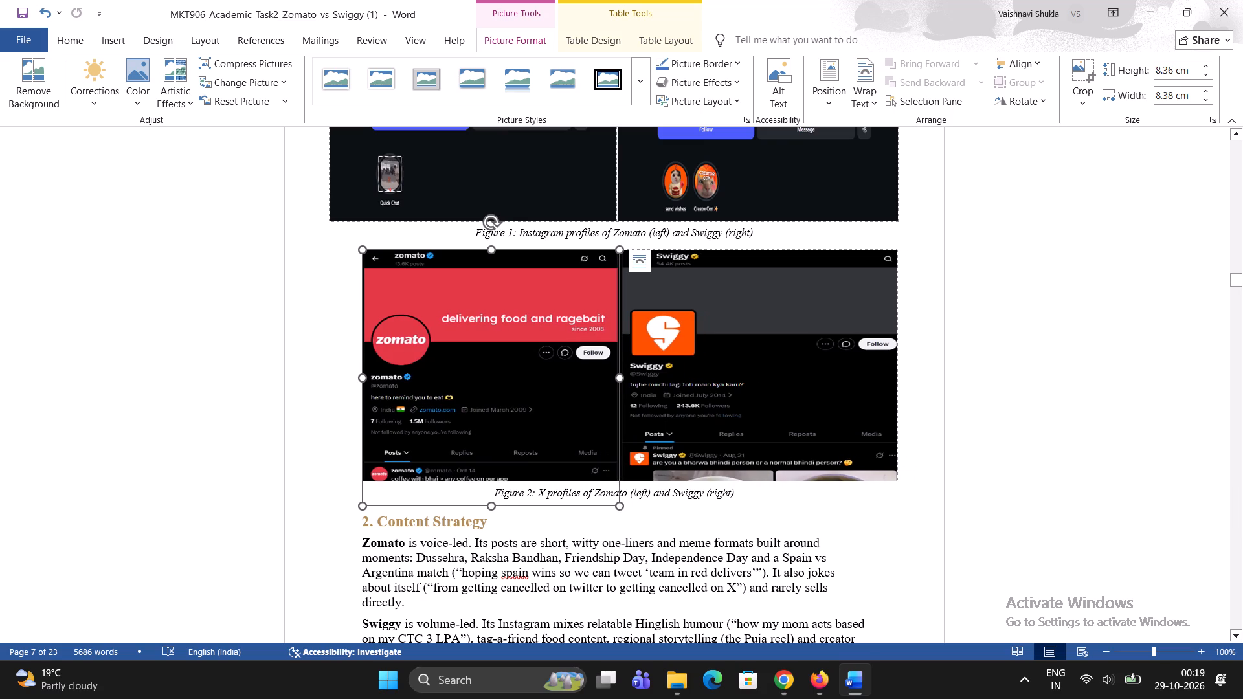
Shift Figure 2's whole table slightly left, towards alignment with Figure 1's left edge.
{"action": "left_click", "coordinate": [700, 318]}
{"action": "left_click", "coordinate": [425, 285]}
{"action": "left_click", "coordinate": [316, 287]}
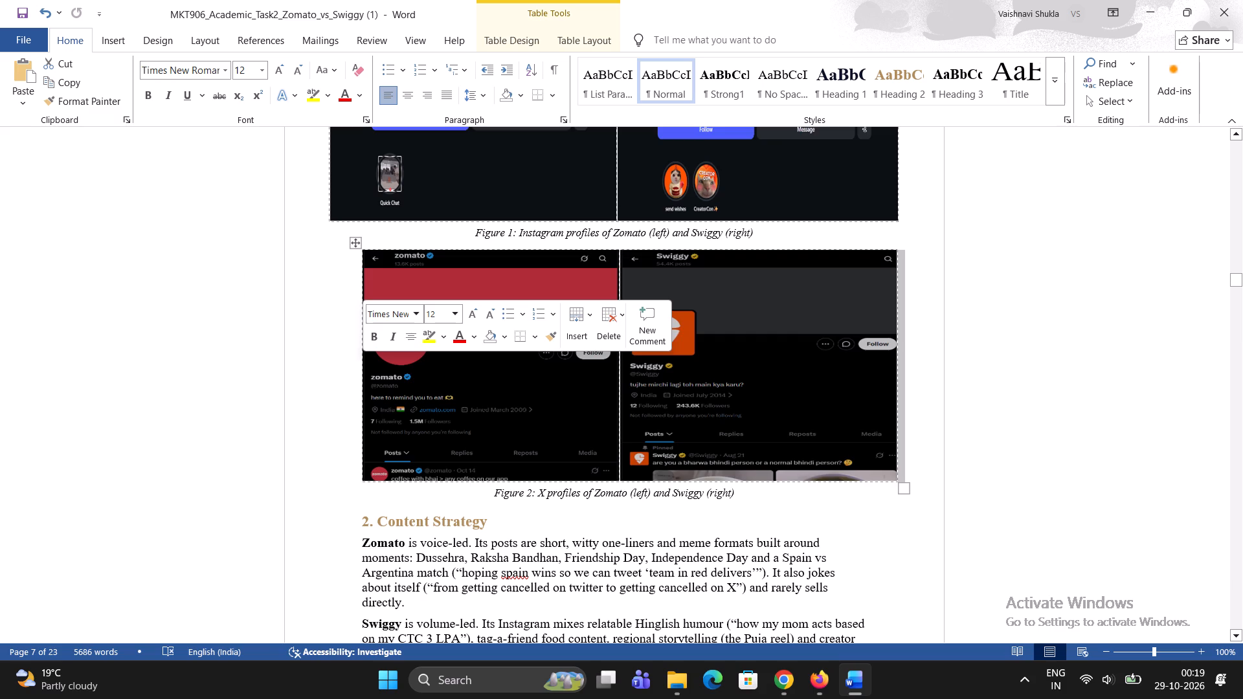
{"action": "left_click_drag", "start_coordinate": [356, 245], "coordinate": [333, 243]}
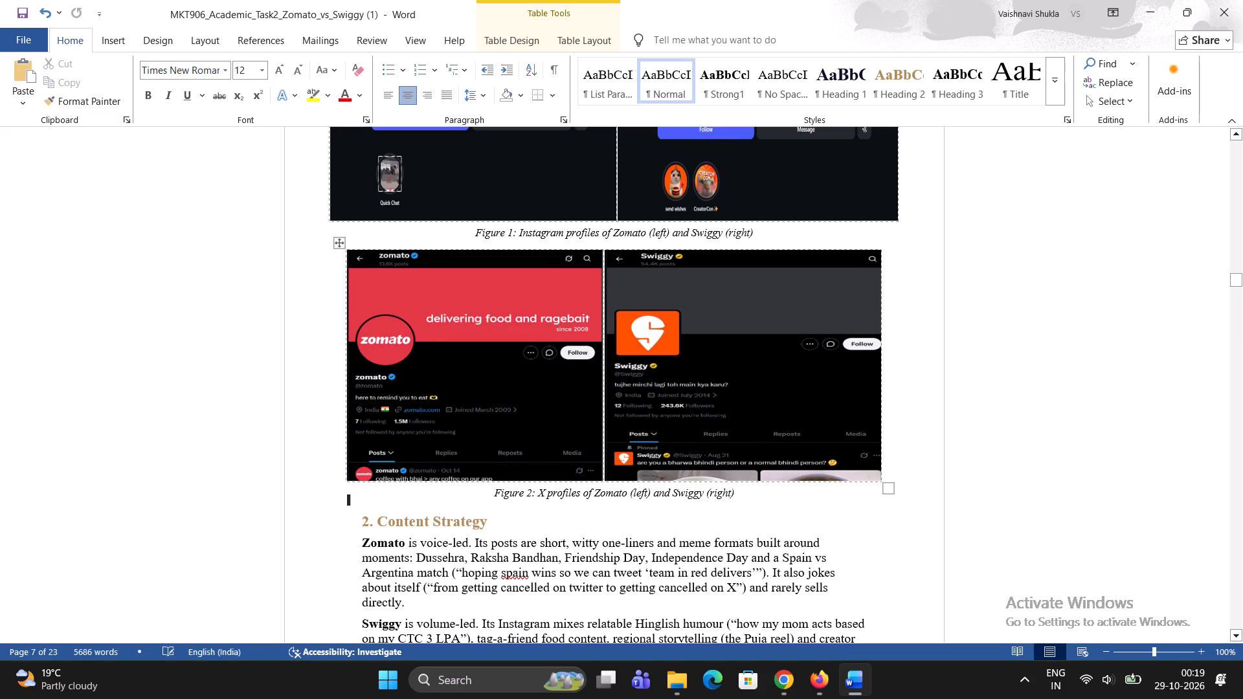
Widen the Zomato X picture slightly so Figure 2's right edge lines up closely with Figure 1's right edge.
{"action": "left_click", "coordinate": [832, 372]}
{"action": "left_click", "coordinate": [521, 358]}
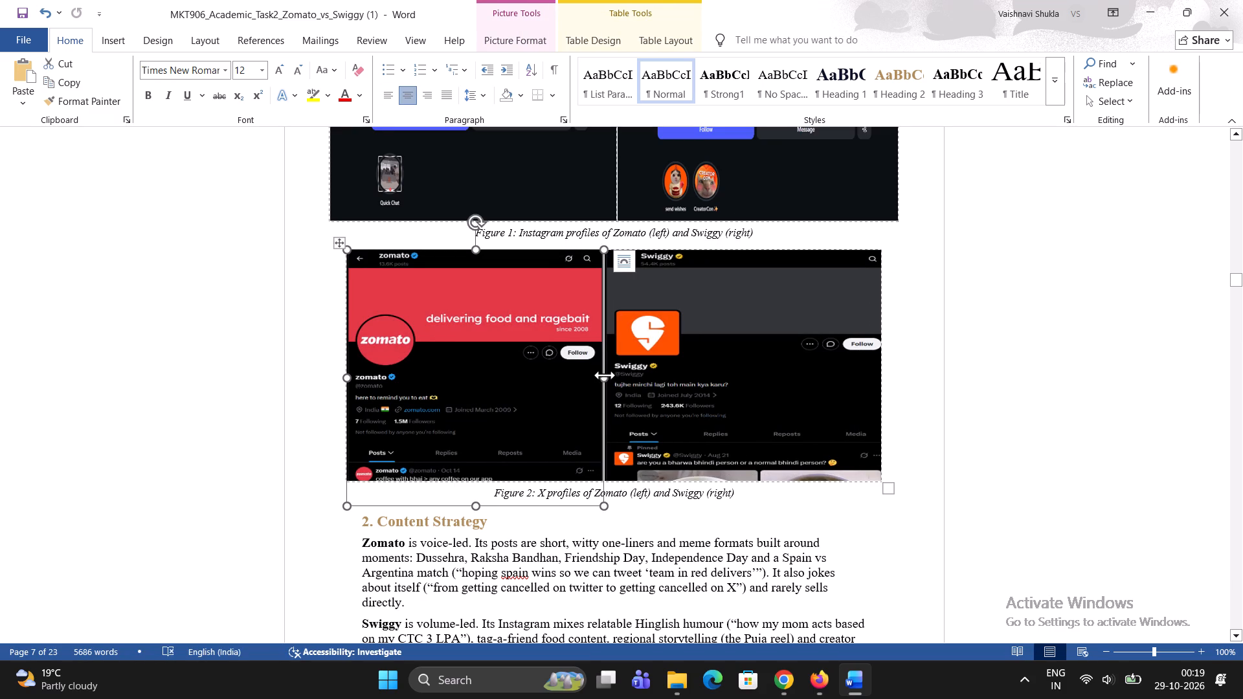
{"action": "left_click_drag", "start_coordinate": [605, 375], "coordinate": [616, 375]}
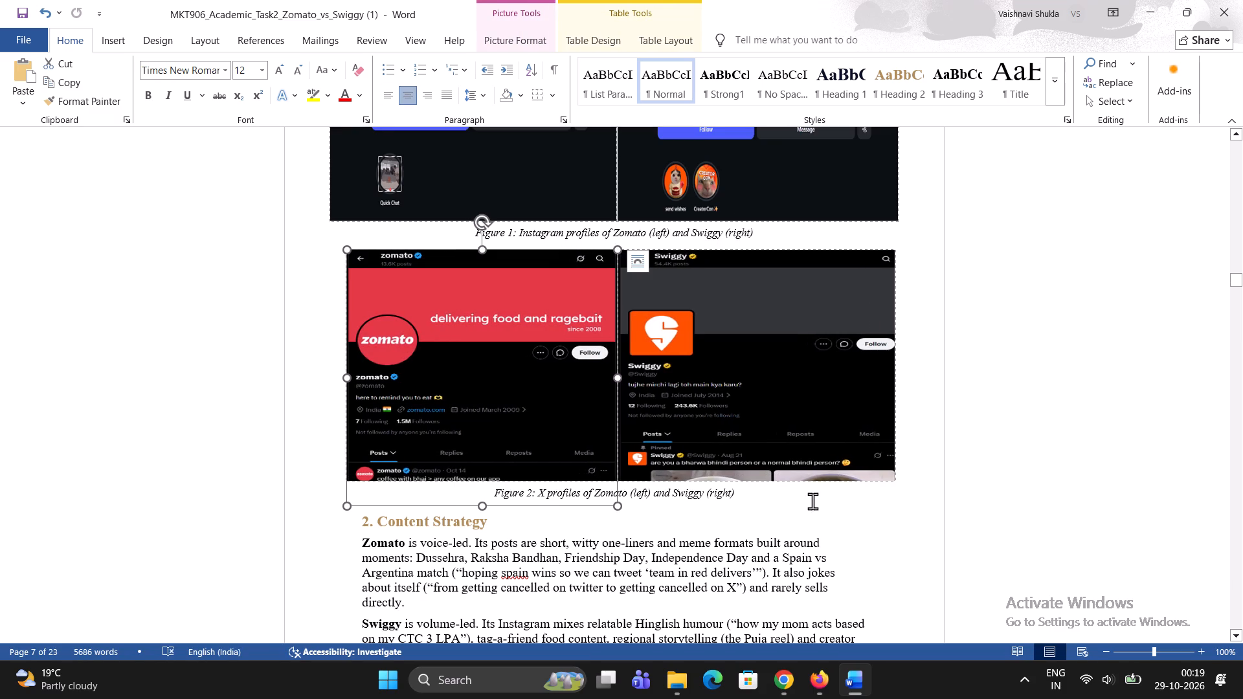
{"action": "left_click", "coordinate": [825, 504]}
Review the remaining screenshot placeholders in Figures 3, 4 and 5 to see which Zomato and Swiggy post images are needed.
{"action": "scroll", "coordinate": [845, 547], "scroll_direction": "down", "scroll_amount": 1}
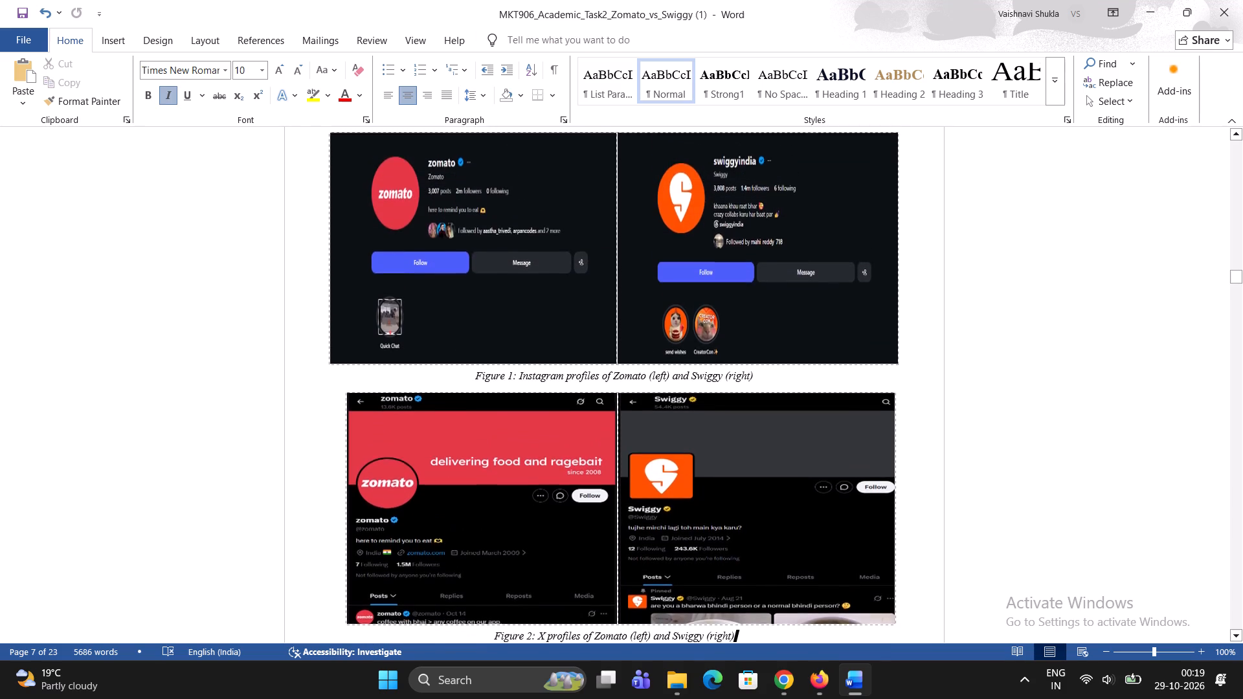
{"action": "scroll", "coordinate": [845, 547], "scroll_direction": "down", "scroll_amount": 1}
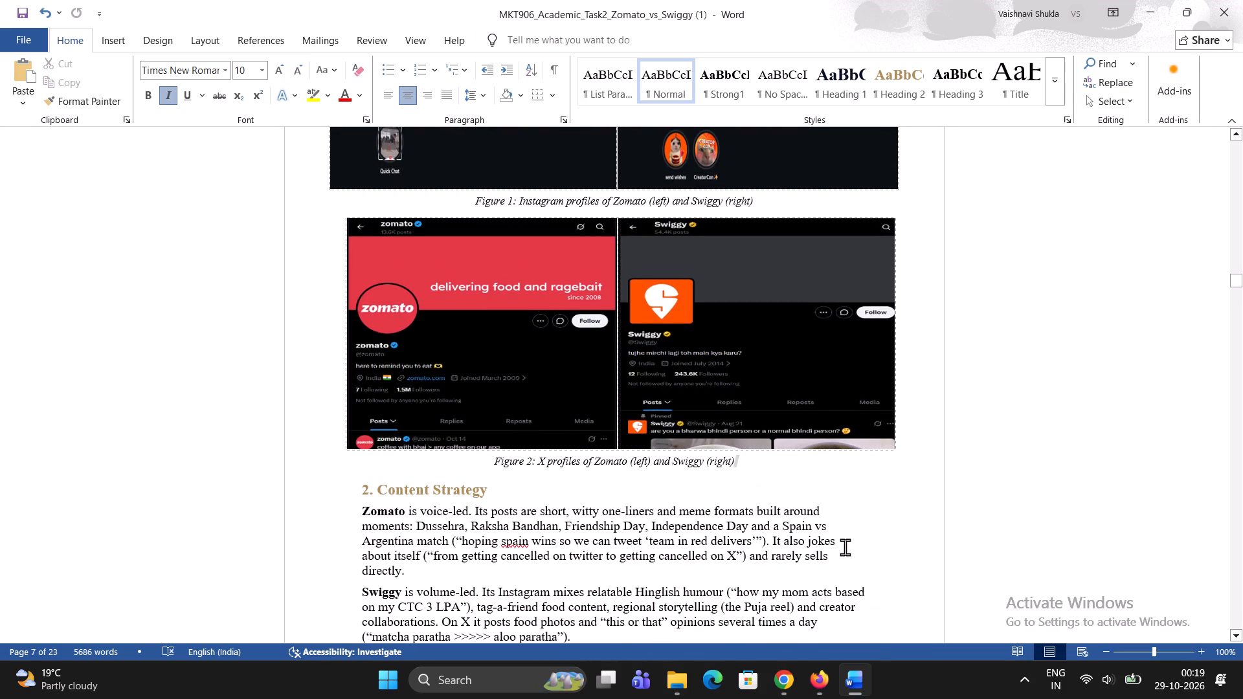
{"action": "scroll", "coordinate": [845, 547], "scroll_direction": "down", "scroll_amount": 2}
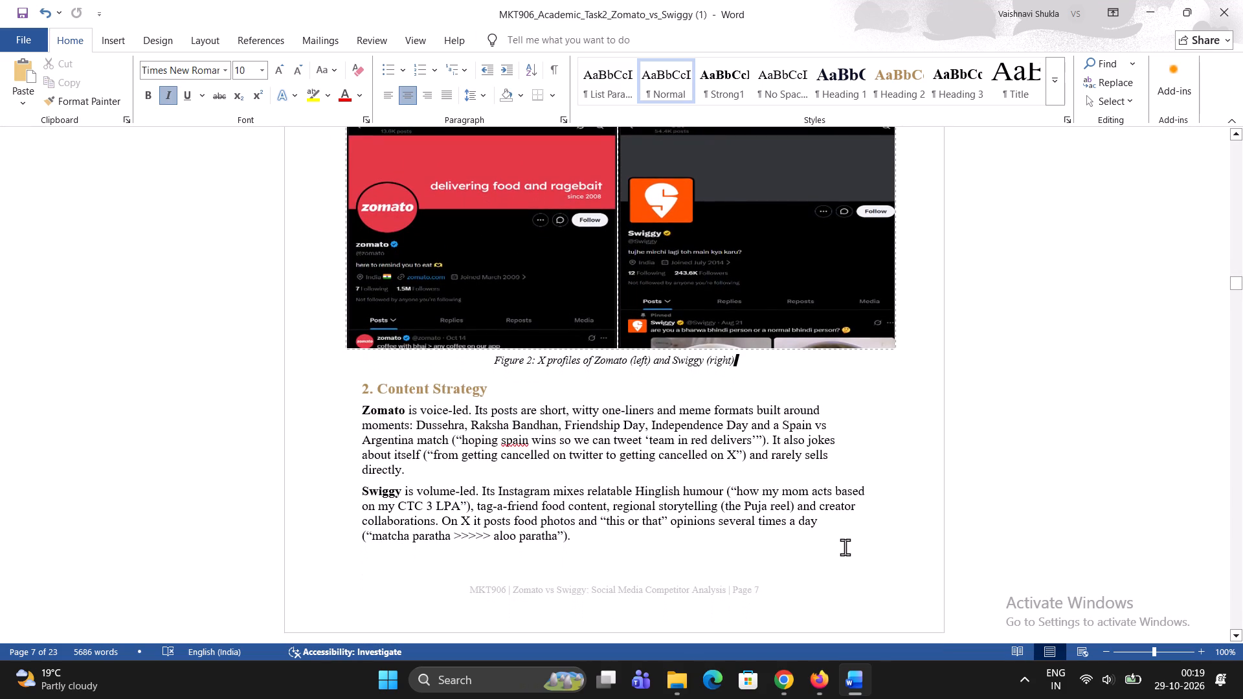
{"action": "scroll", "coordinate": [845, 547], "scroll_direction": "down", "scroll_amount": 2}
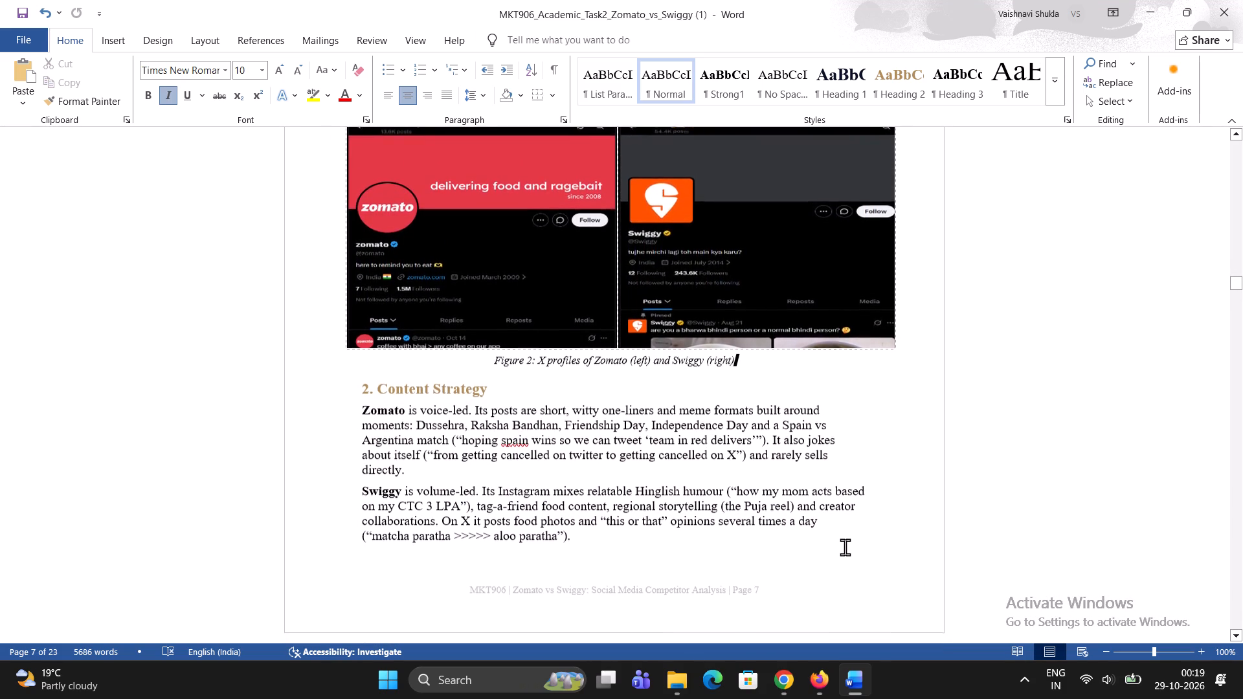
{"action": "scroll", "coordinate": [845, 547], "scroll_direction": "down", "scroll_amount": 5}
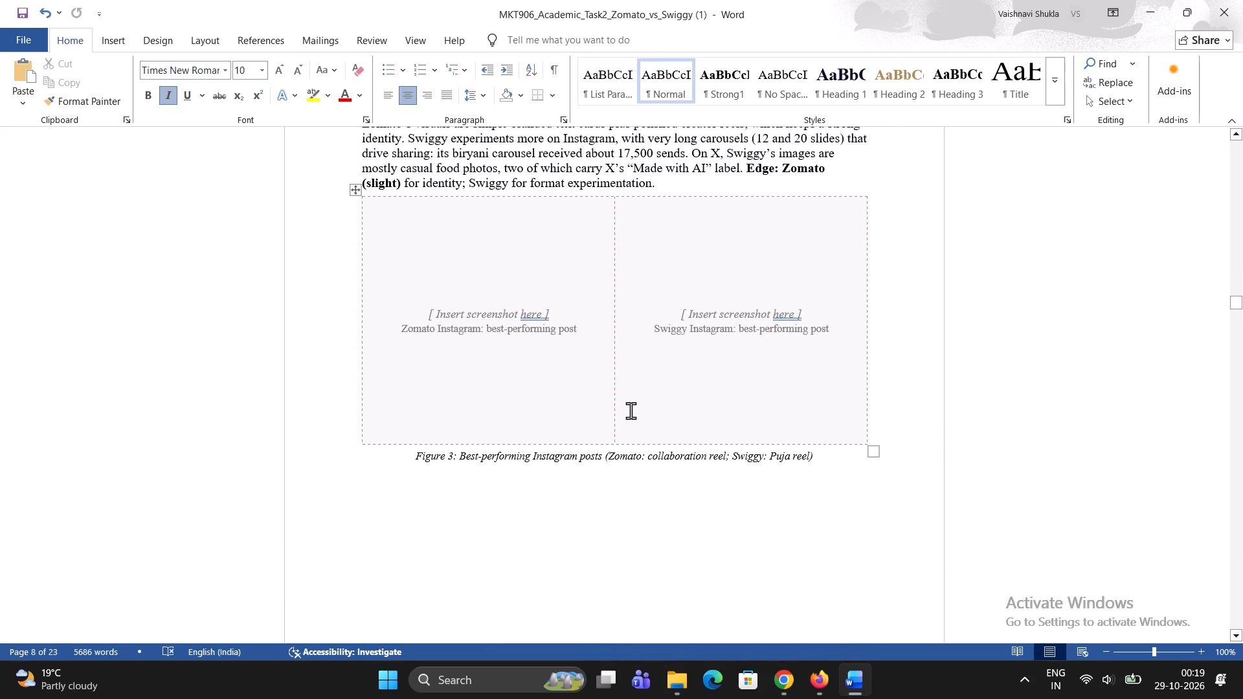
{"action": "scroll", "coordinate": [674, 487], "scroll_direction": "up", "scroll_amount": 1}
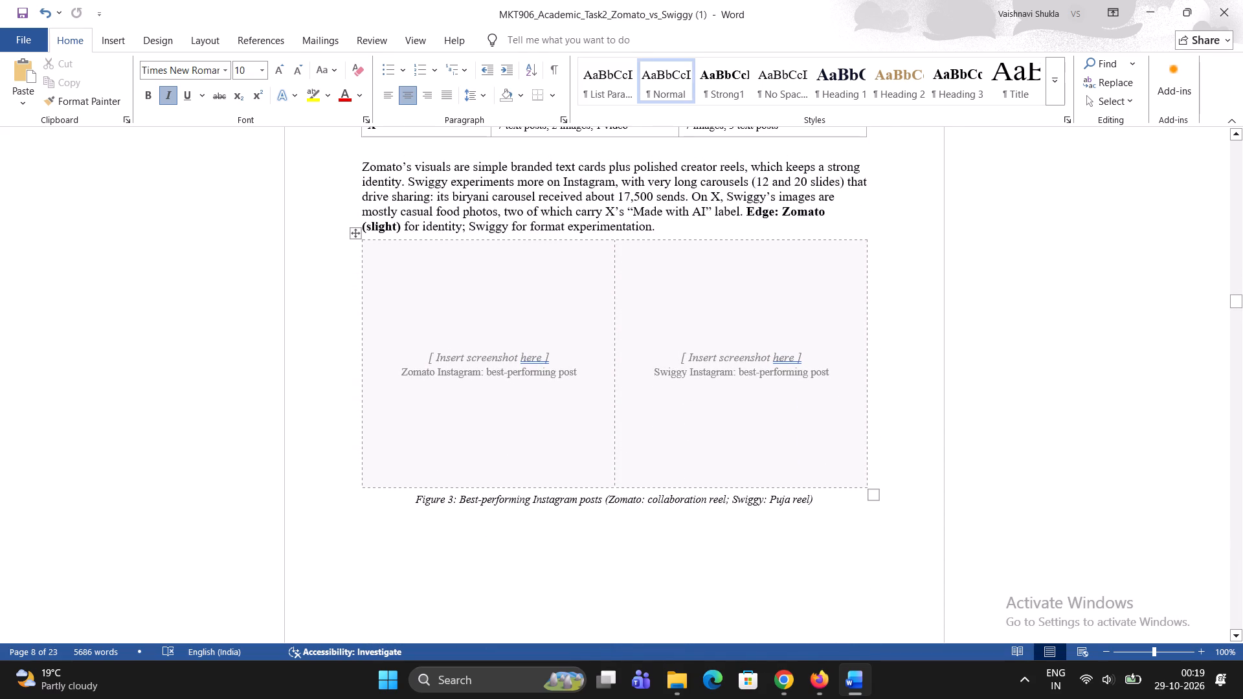
{"action": "key", "text": "alt+Tab"}
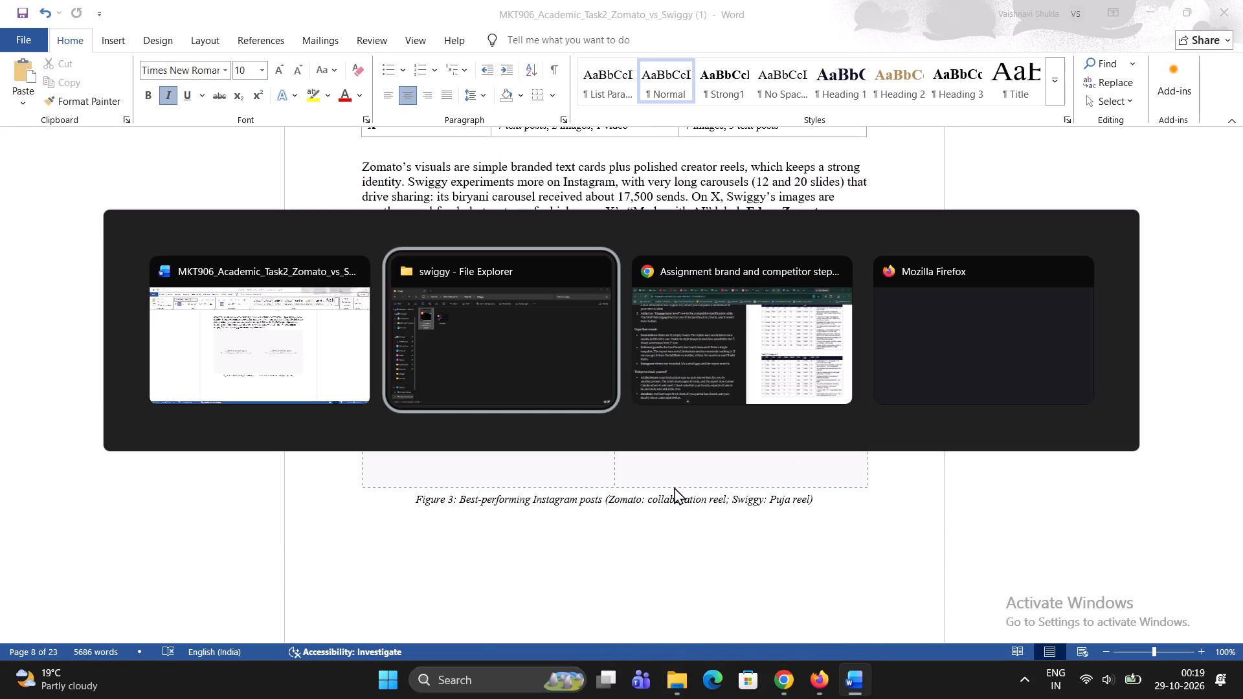
{"action": "key", "text": "alt+Tab"}
{"action": "key", "text": "alt+Tab"}
{"action": "key", "text": "alt+Tab"}
{"action": "scroll", "coordinate": [674, 487], "scroll_direction": "down", "scroll_amount": 2}
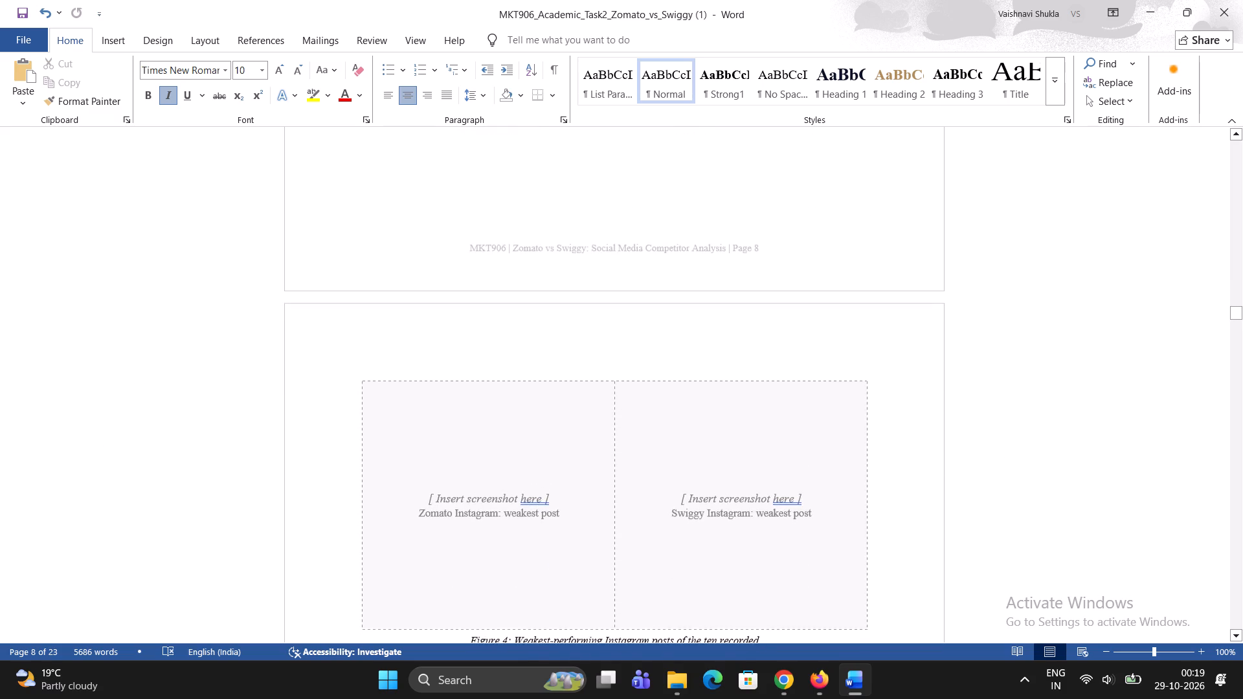
{"action": "scroll", "coordinate": [674, 487], "scroll_direction": "down", "scroll_amount": 5}
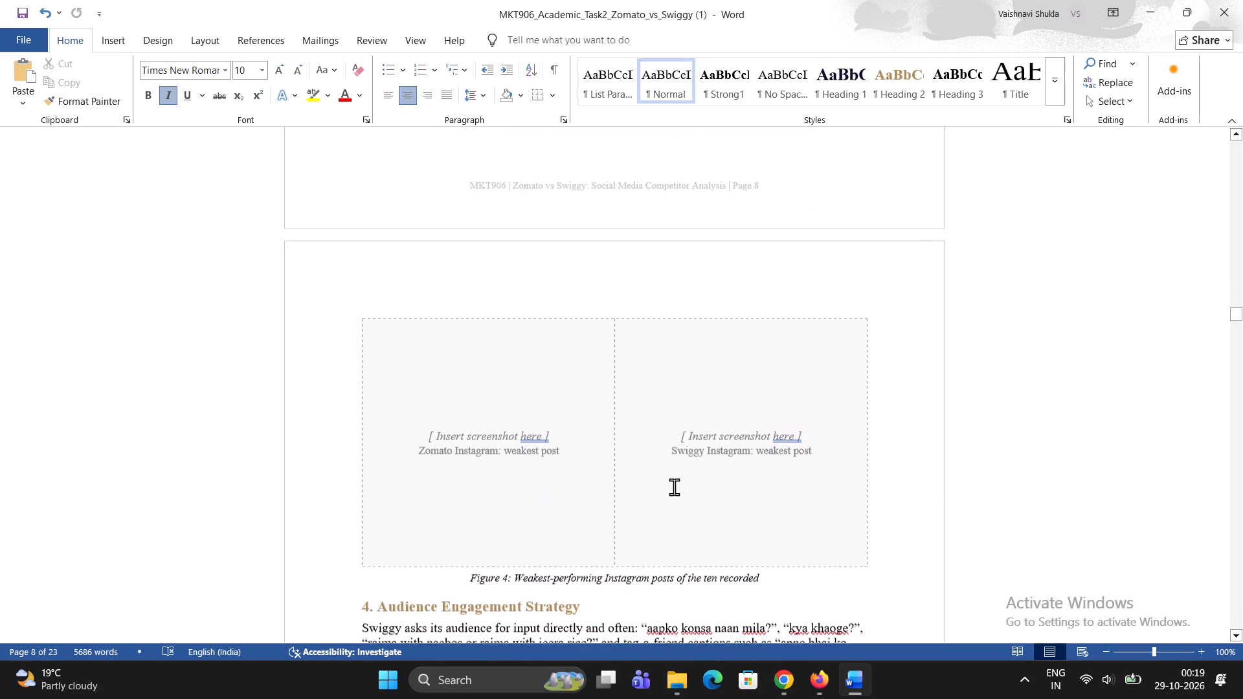
{"action": "scroll", "coordinate": [674, 487], "scroll_direction": "down", "scroll_amount": 2}
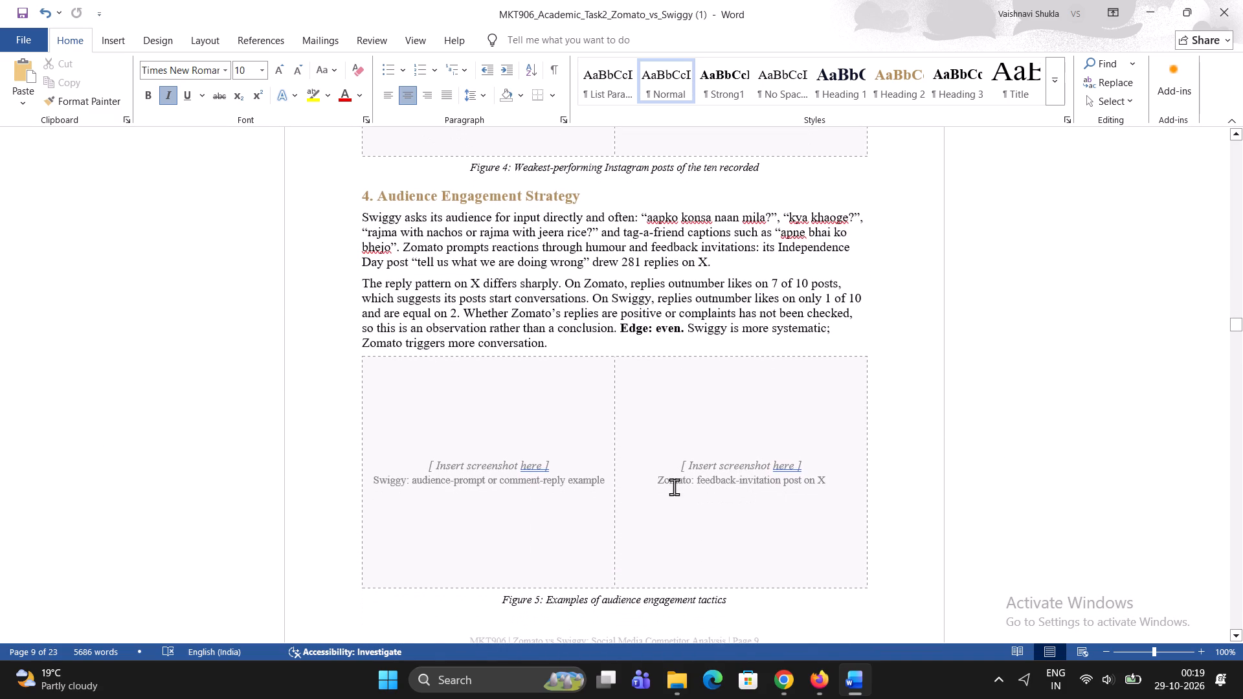
{"action": "scroll", "coordinate": [674, 487], "scroll_direction": "down", "scroll_amount": 2}
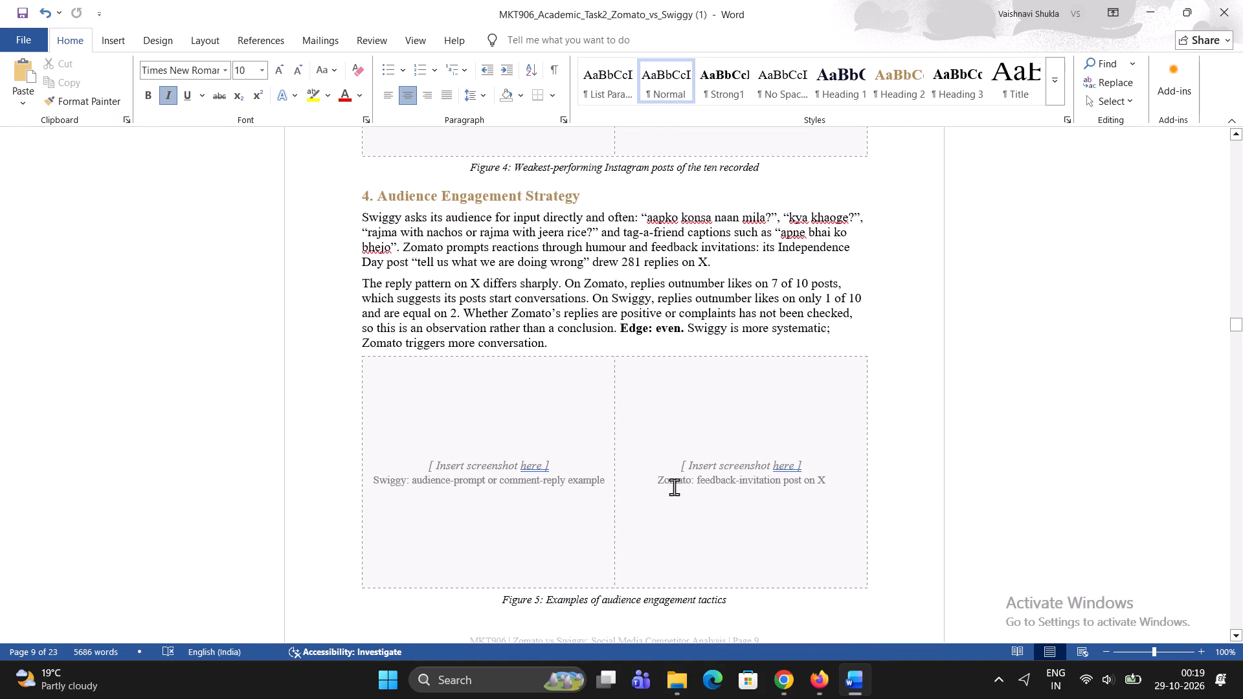
{"action": "scroll", "coordinate": [674, 487], "scroll_direction": "down", "scroll_amount": 1}
{"action": "key", "text": "alt+Tab"}
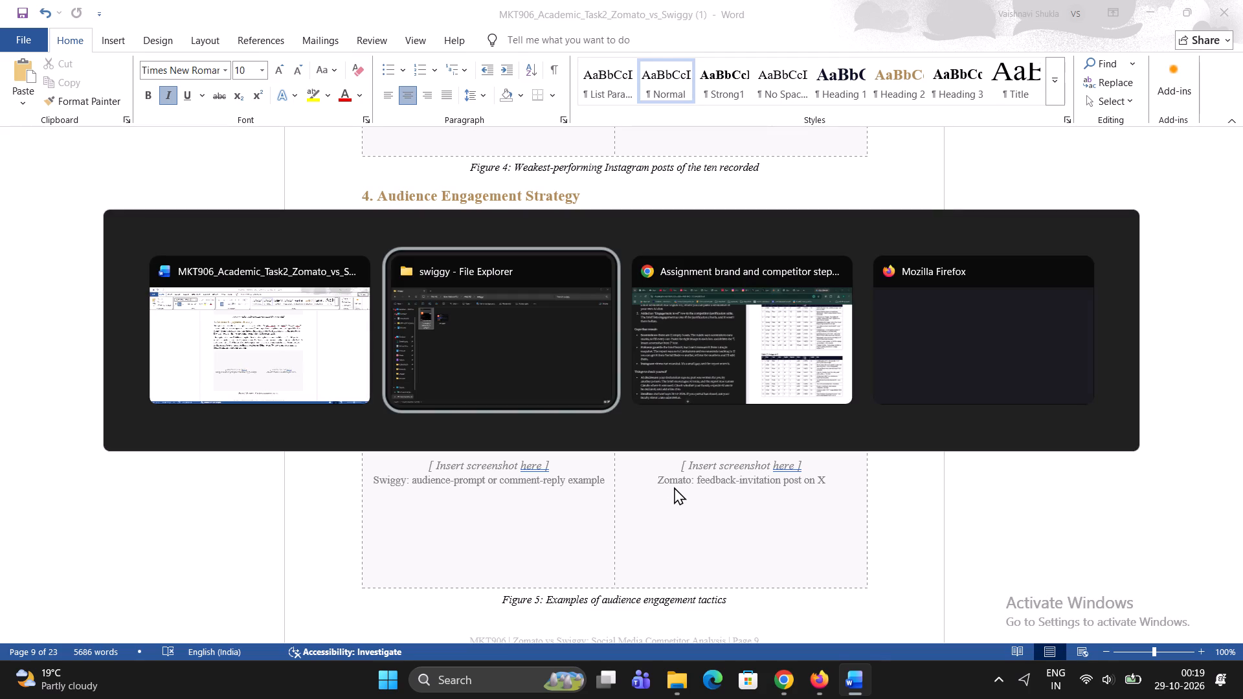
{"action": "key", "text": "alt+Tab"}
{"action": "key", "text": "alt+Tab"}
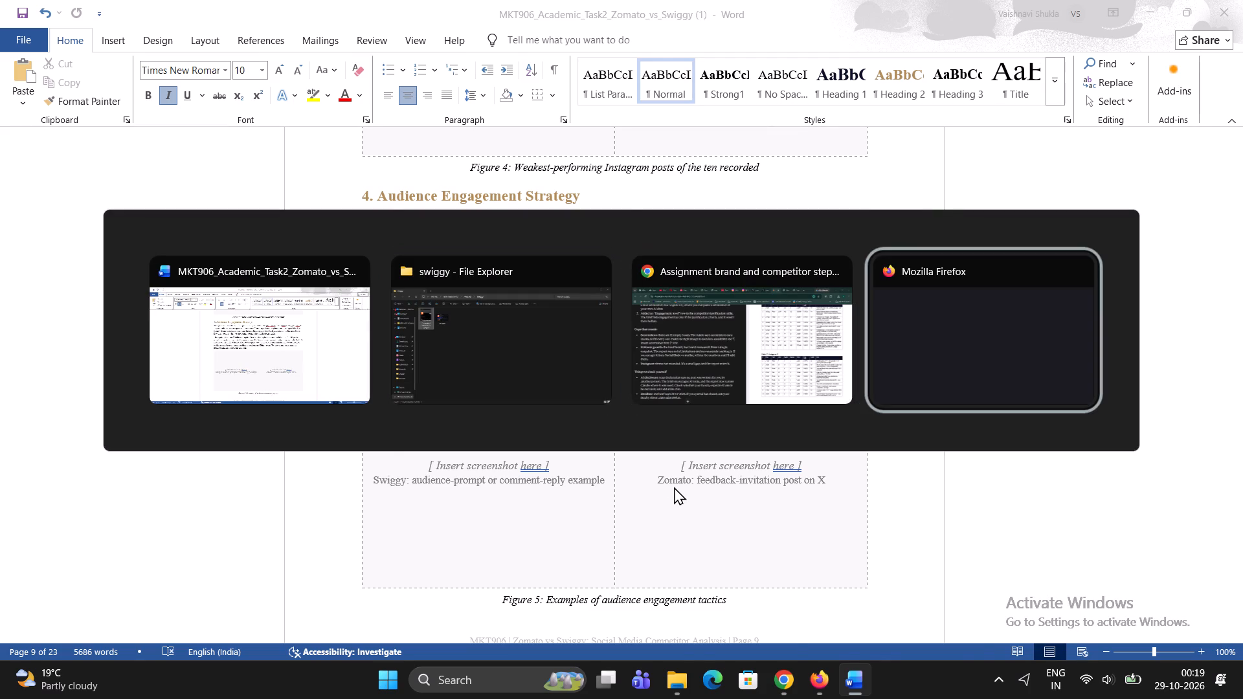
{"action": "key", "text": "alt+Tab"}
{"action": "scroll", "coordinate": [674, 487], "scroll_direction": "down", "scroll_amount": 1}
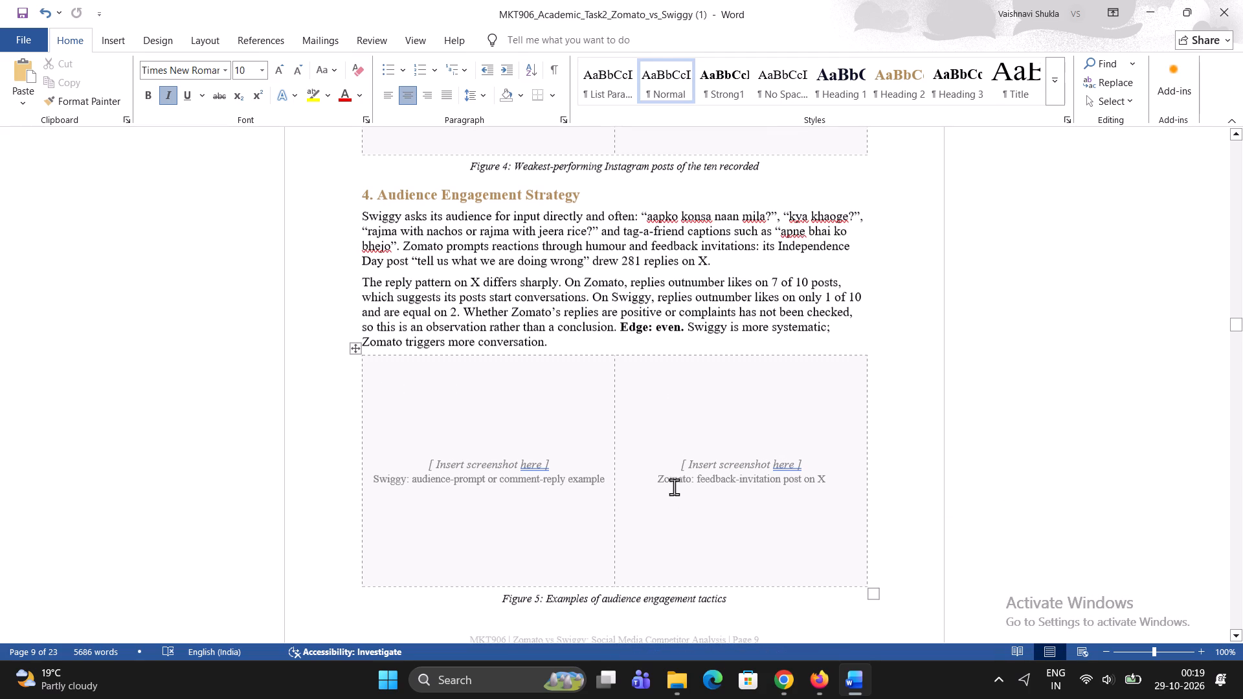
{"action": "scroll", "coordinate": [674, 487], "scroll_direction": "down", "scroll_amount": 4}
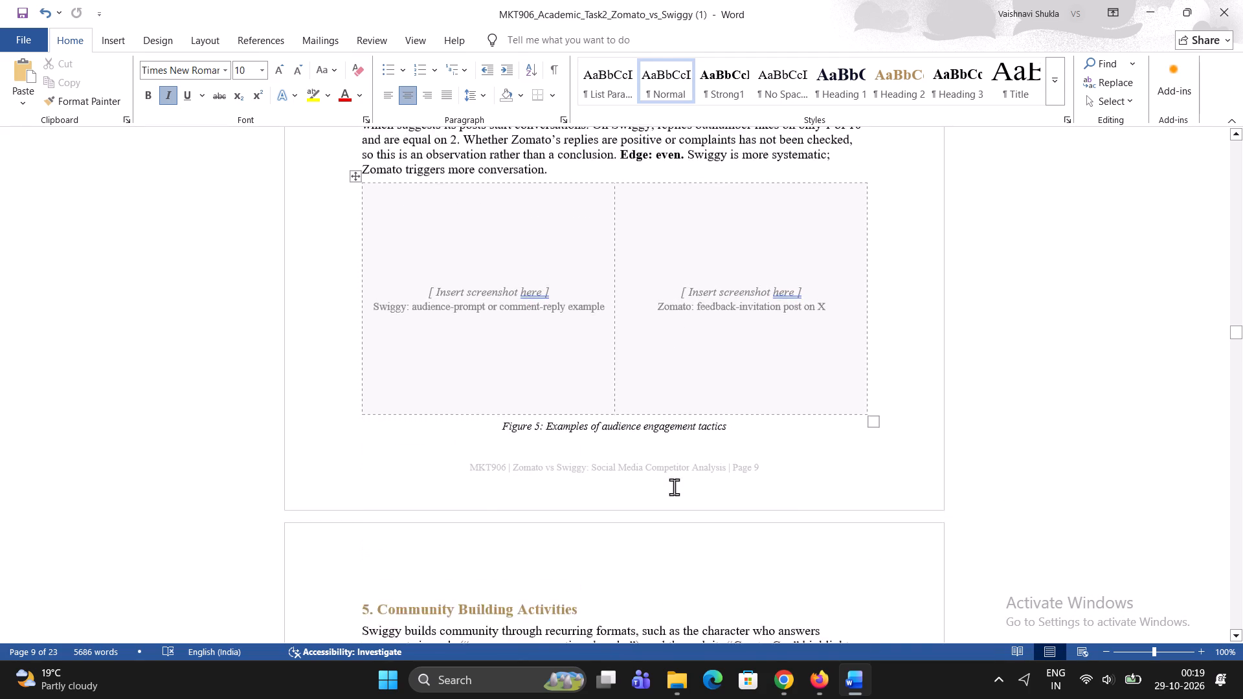
Look through the rest of the report, from Figure 5 to Figure 10, to check which screenshot placeholders still need filling.
{"action": "scroll", "coordinate": [674, 487], "scroll_direction": "down", "scroll_amount": 4}
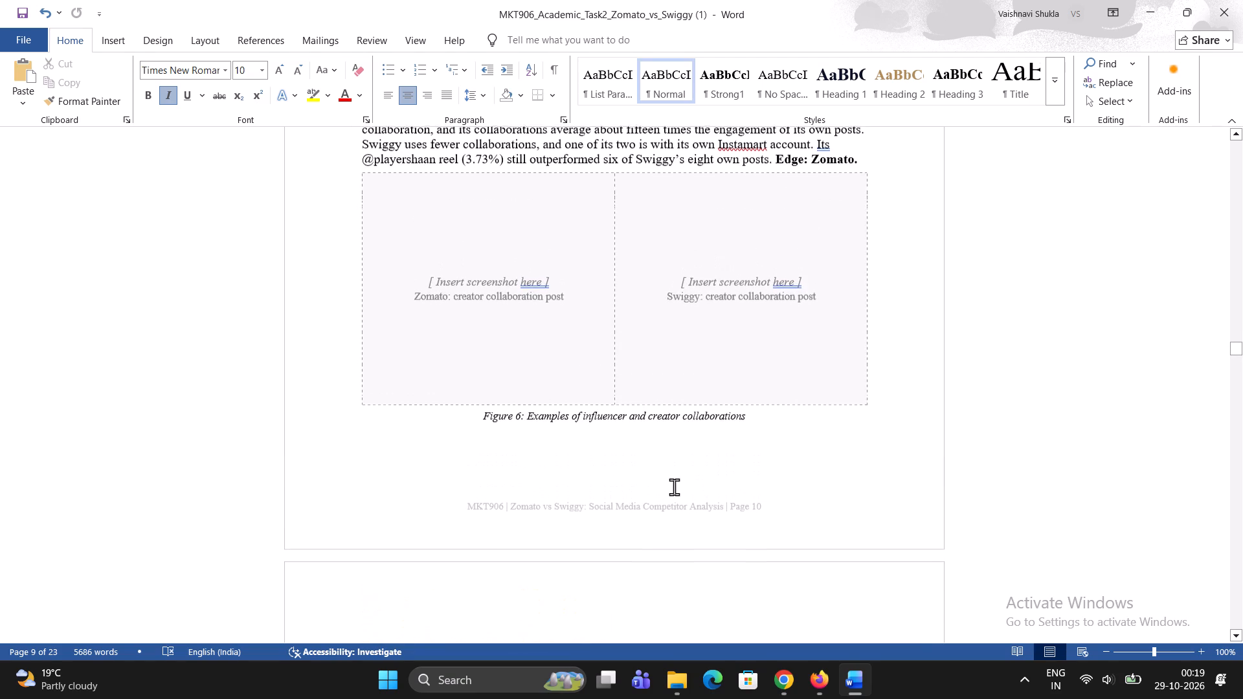
{"action": "scroll", "coordinate": [674, 487], "scroll_direction": "down", "scroll_amount": 3}
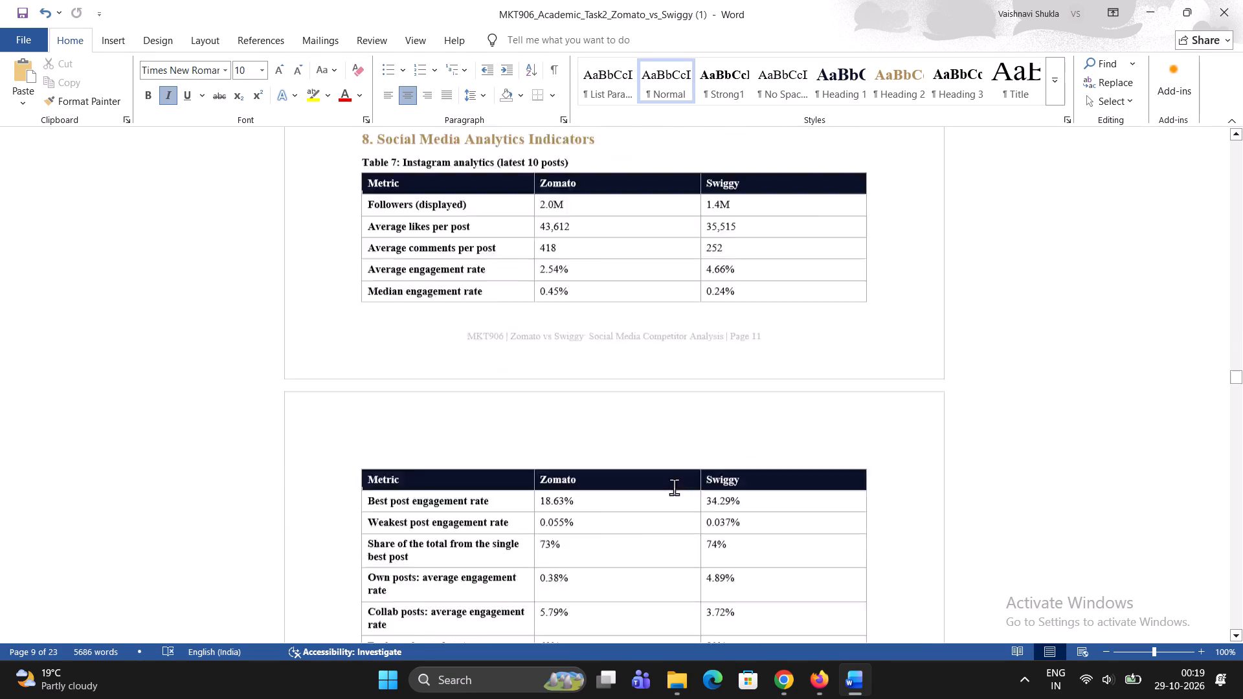
{"action": "scroll", "coordinate": [674, 487], "scroll_direction": "down", "scroll_amount": 12}
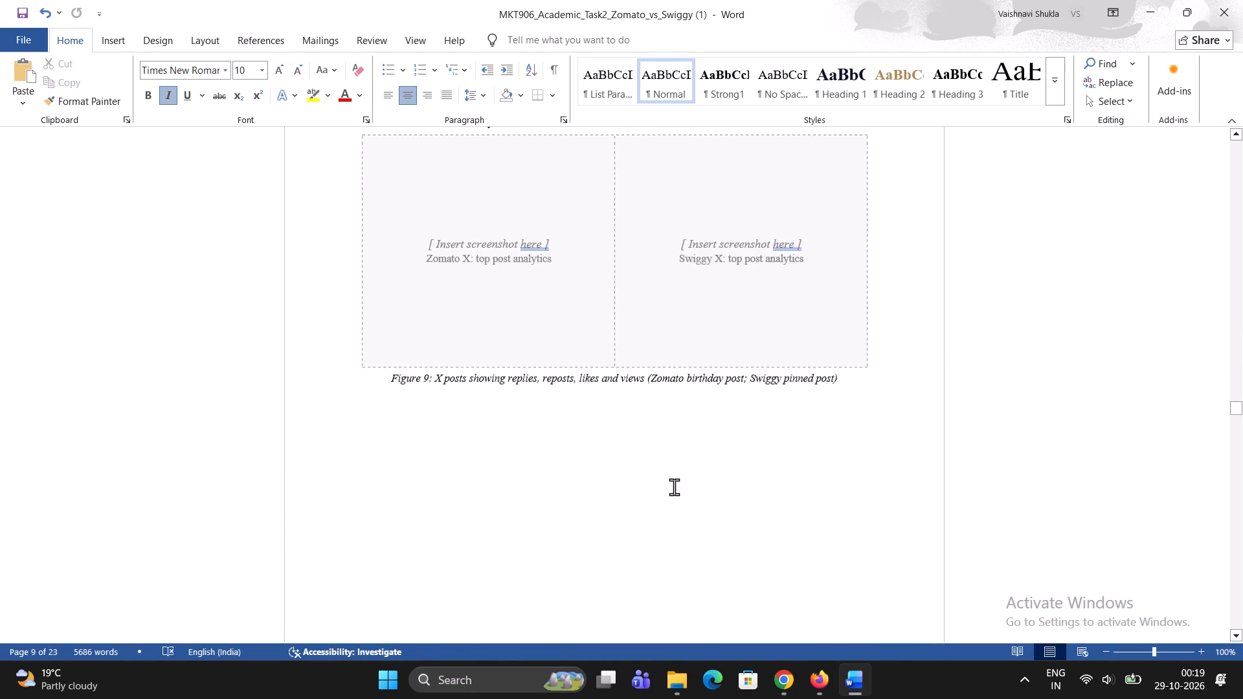
{"action": "scroll", "coordinate": [674, 487], "scroll_direction": "down", "scroll_amount": 10}
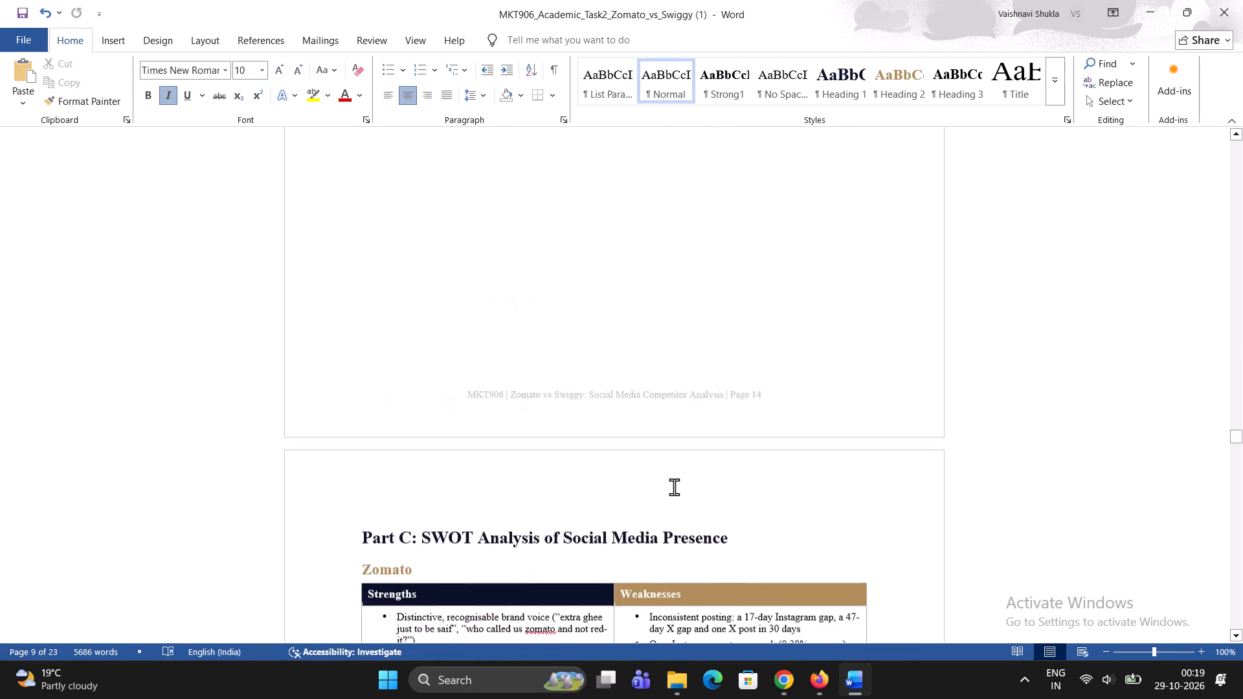
{"action": "scroll", "coordinate": [674, 487], "scroll_direction": "down", "scroll_amount": 10}
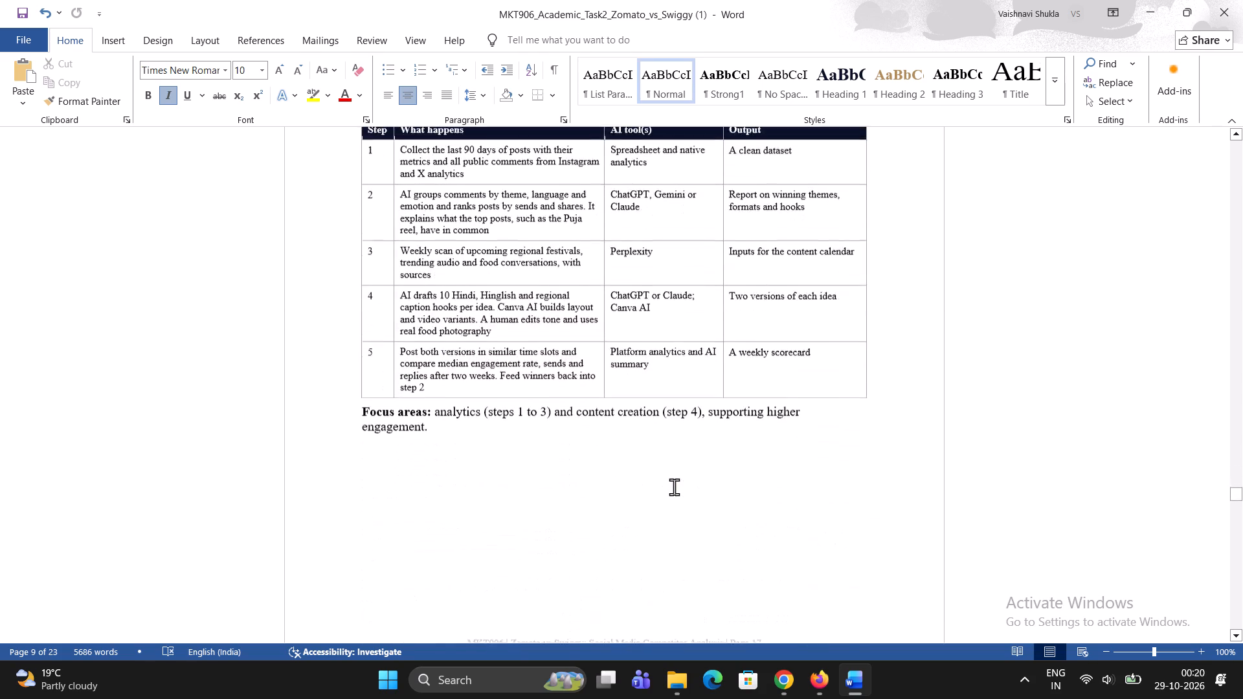
{"action": "scroll", "coordinate": [674, 487], "scroll_direction": "down", "scroll_amount": 3}
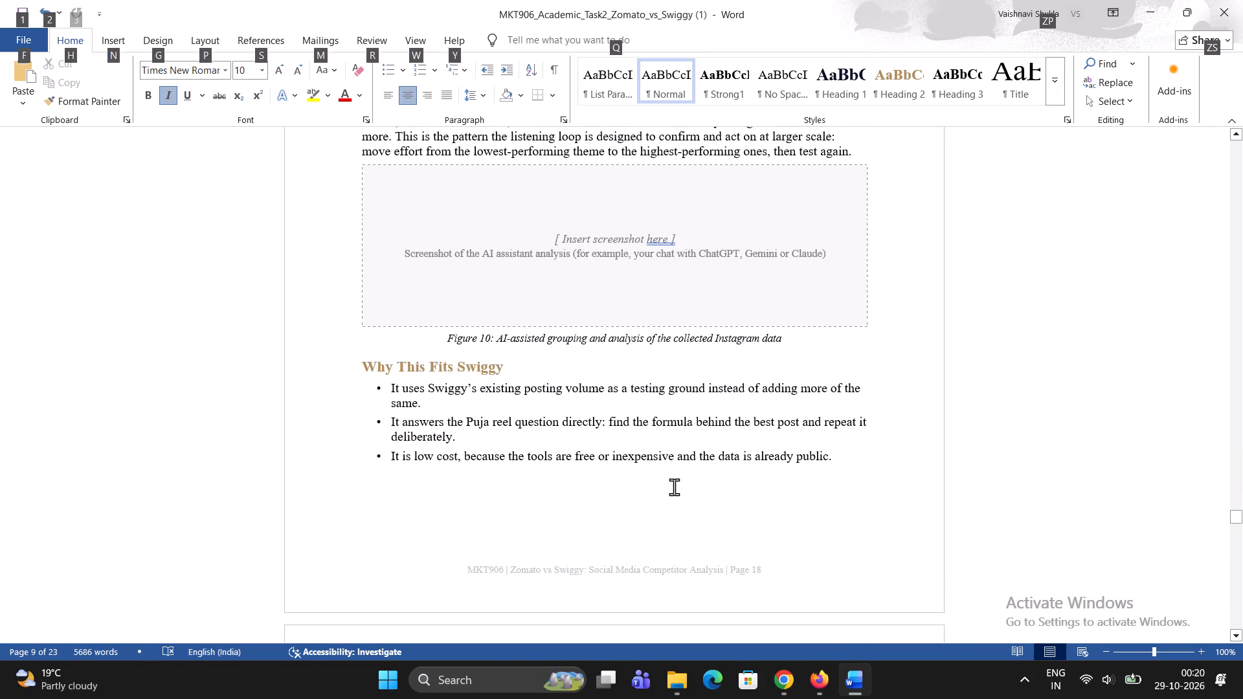
{"action": "left_click", "coordinate": [674, 487]}
{"action": "scroll", "coordinate": [674, 487], "scroll_direction": "up", "scroll_amount": 1}
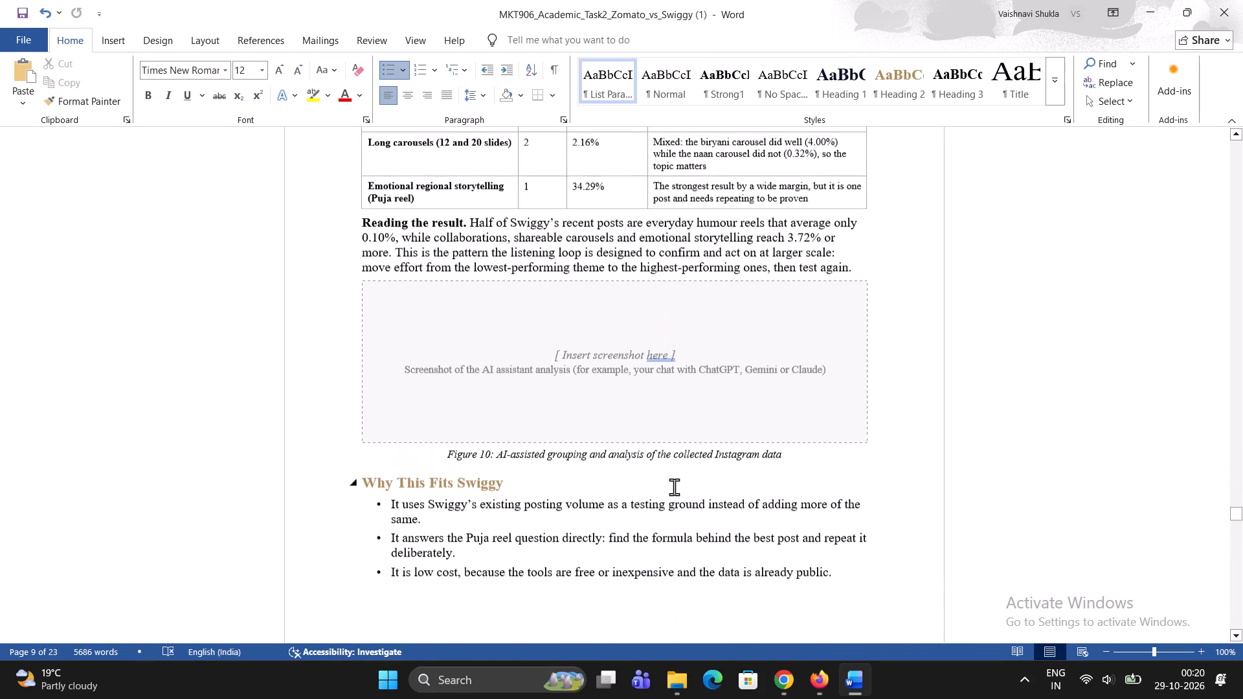
{"action": "scroll", "coordinate": [674, 487], "scroll_direction": "up", "scroll_amount": 2}
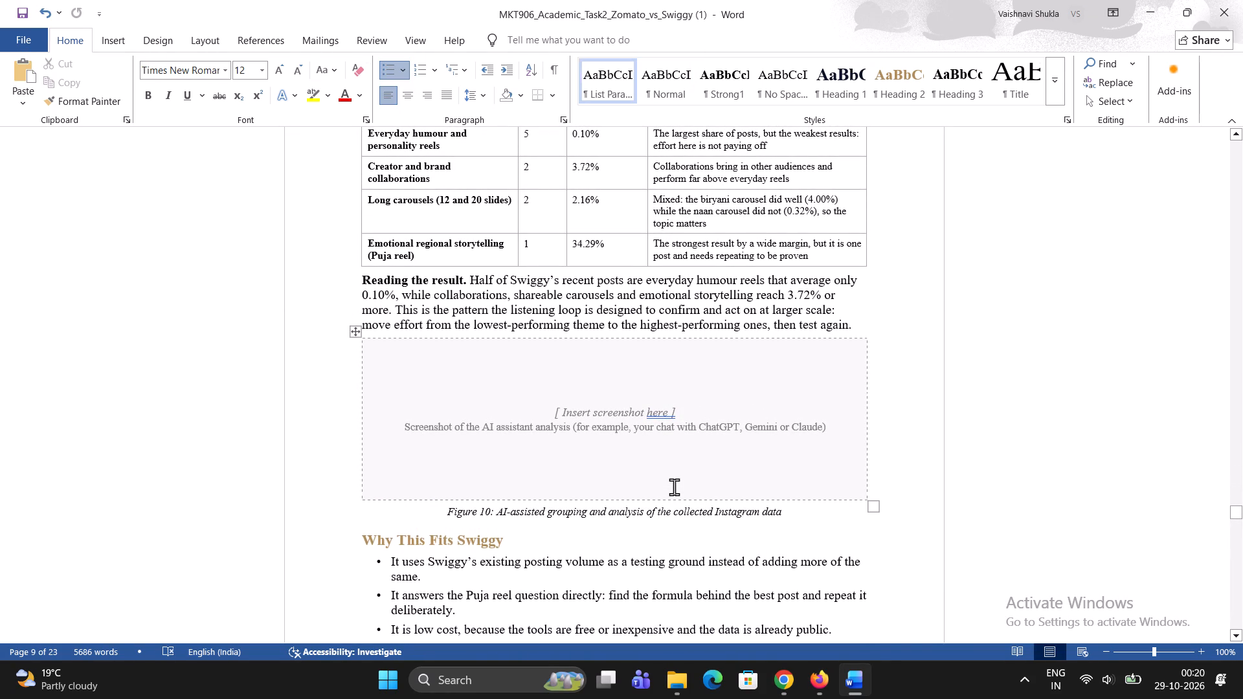
{"action": "scroll", "coordinate": [674, 487], "scroll_direction": "up", "scroll_amount": 7}
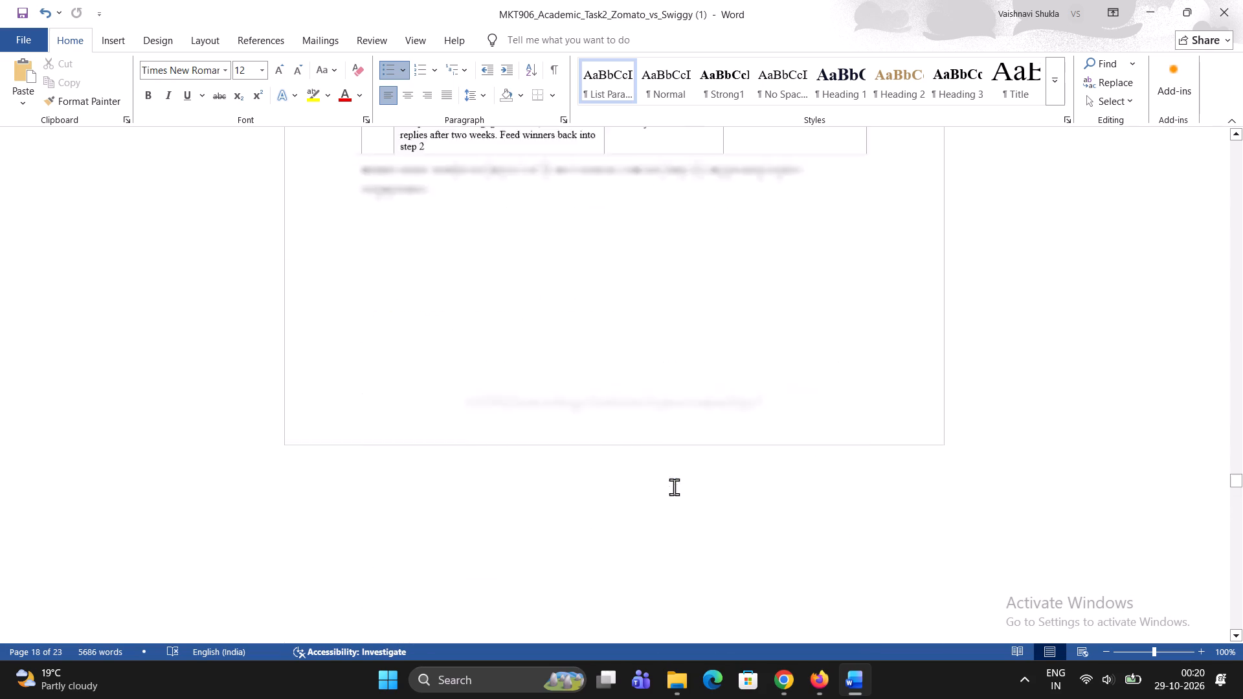
{"action": "scroll", "coordinate": [674, 487], "scroll_direction": "up", "scroll_amount": 16}
{"action": "scroll", "coordinate": [674, 487], "scroll_direction": "down", "scroll_amount": 1}
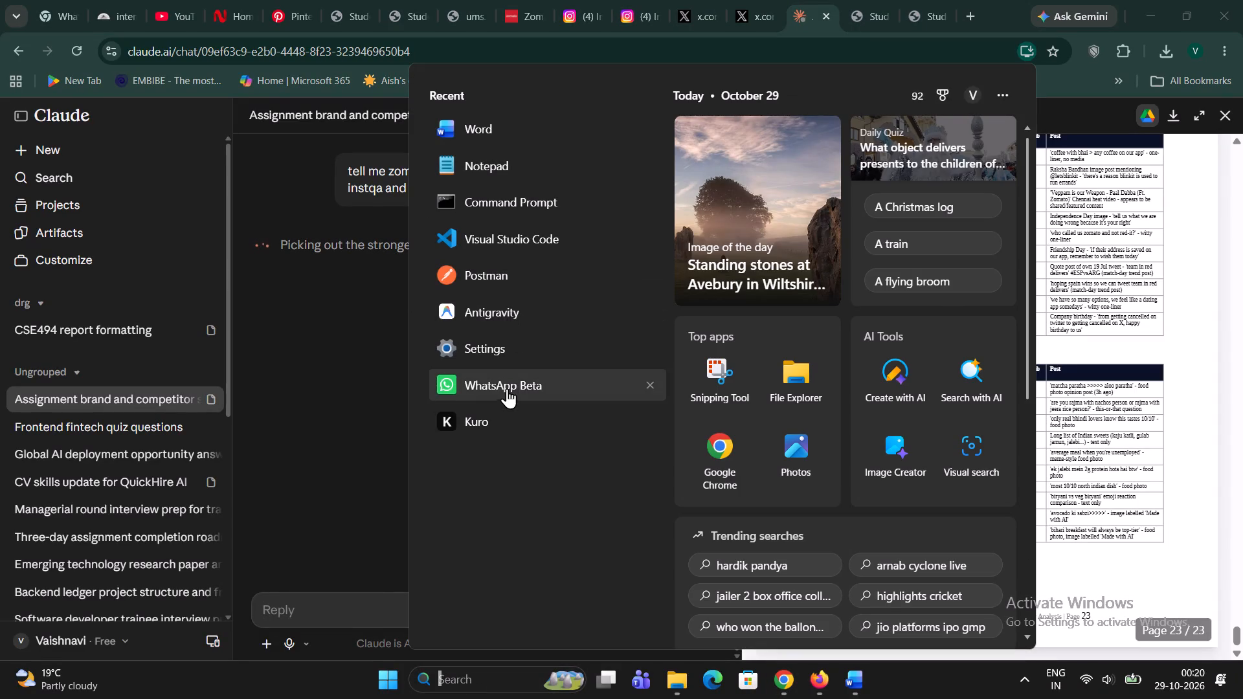
Switch to WhatsApp Beta from the list of recently used apps.
{"action": "left_click", "coordinate": [506, 394]}
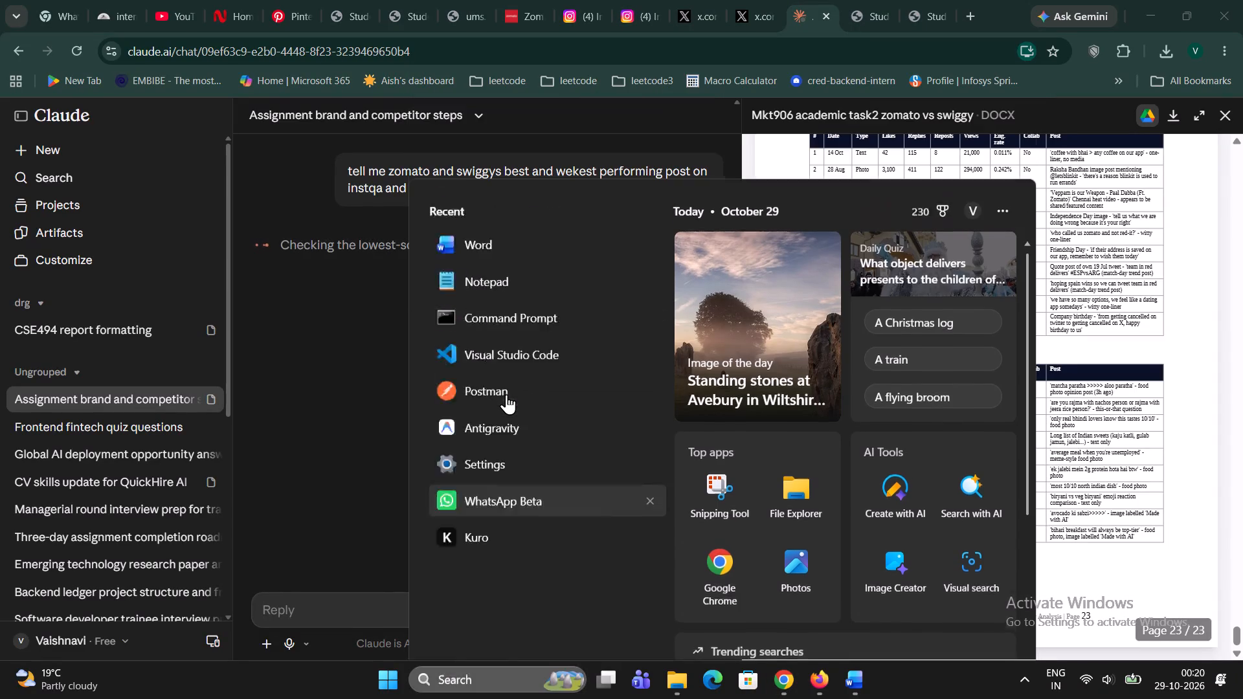
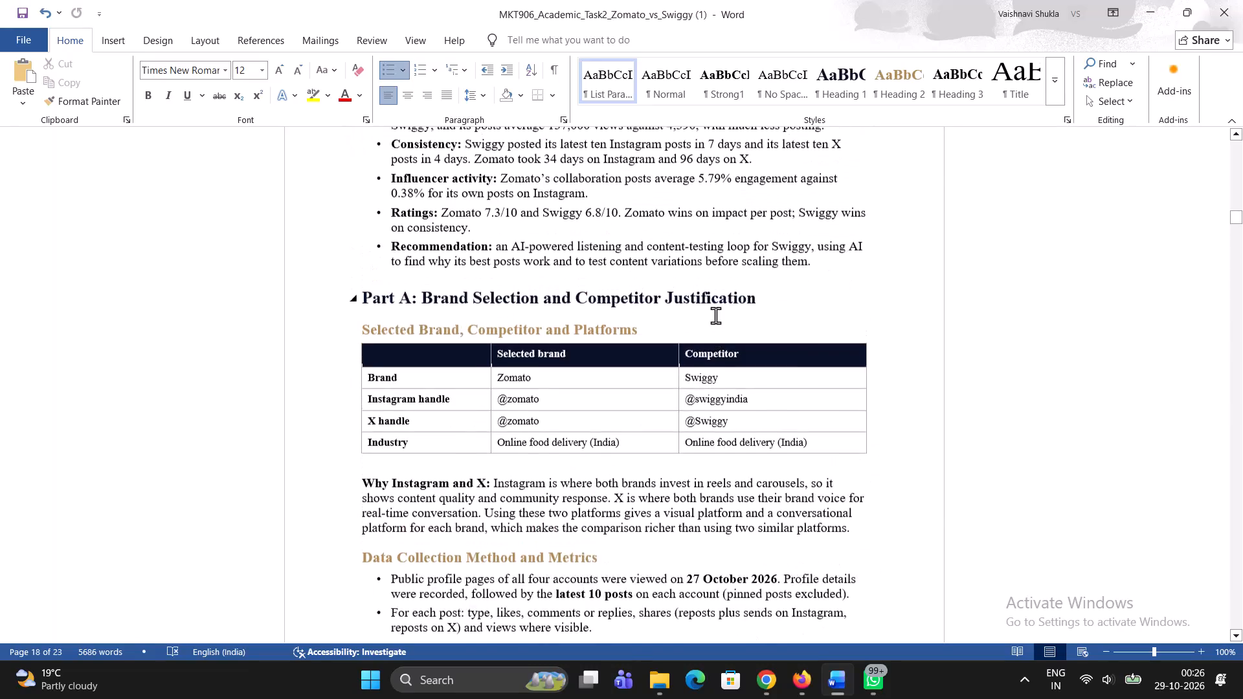
Replace the Zomato best-performing post placeholder text in Figure 3 with the copied Instagram collaboration reel screenshot.
{"action": "scroll", "coordinate": [715, 315], "scroll_direction": "up", "scroll_amount": 3}
{"action": "scroll", "coordinate": [715, 315], "scroll_direction": "down", "scroll_amount": 1}
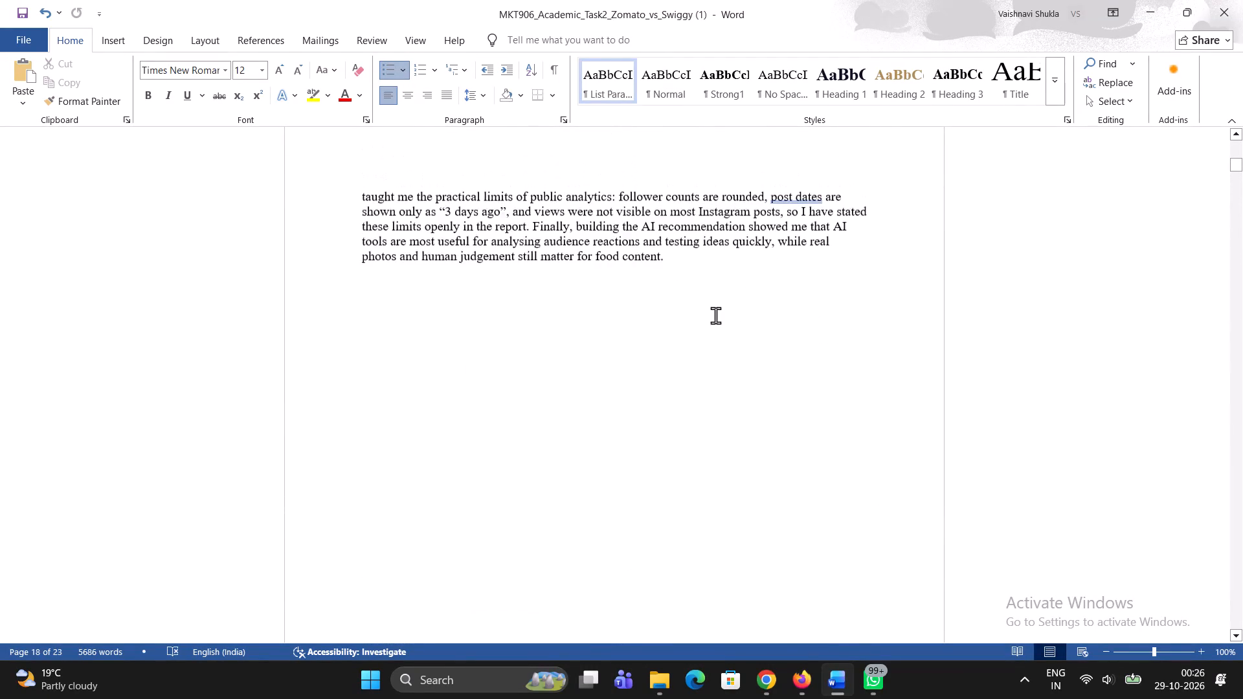
{"action": "scroll", "coordinate": [715, 315], "scroll_direction": "down", "scroll_amount": 13}
{"action": "scroll", "coordinate": [715, 315], "scroll_direction": "up", "scroll_amount": 2}
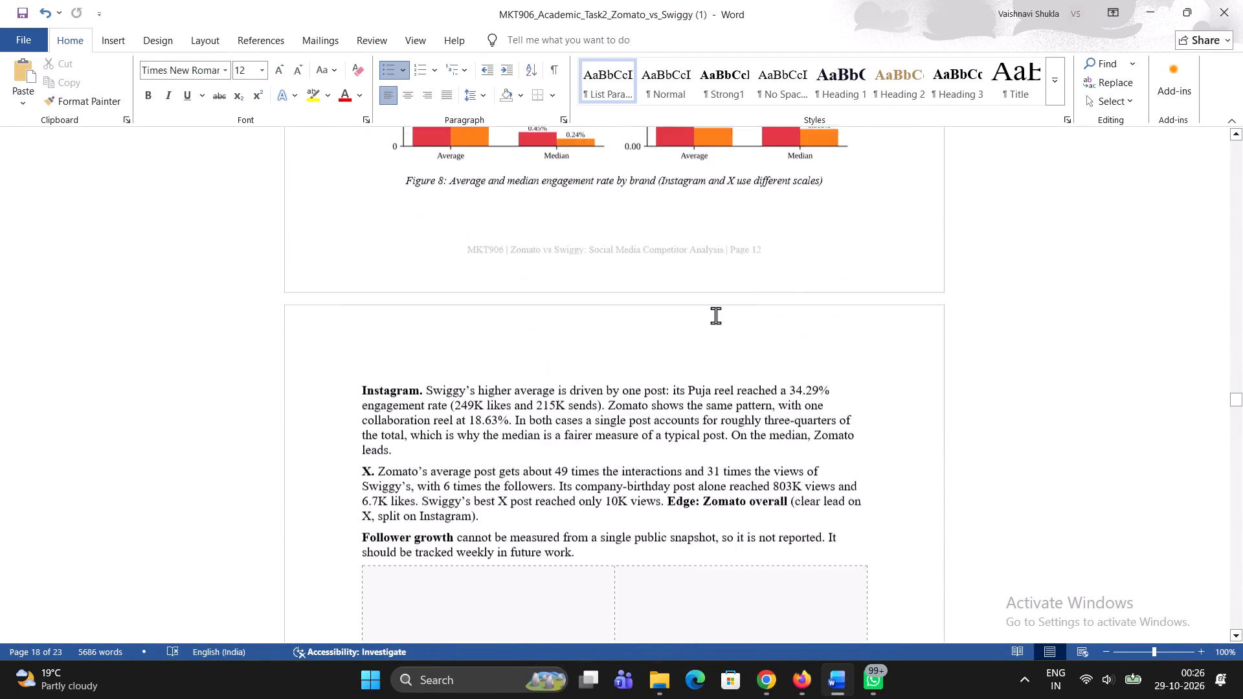
{"action": "scroll", "coordinate": [715, 315], "scroll_direction": "up", "scroll_amount": 7}
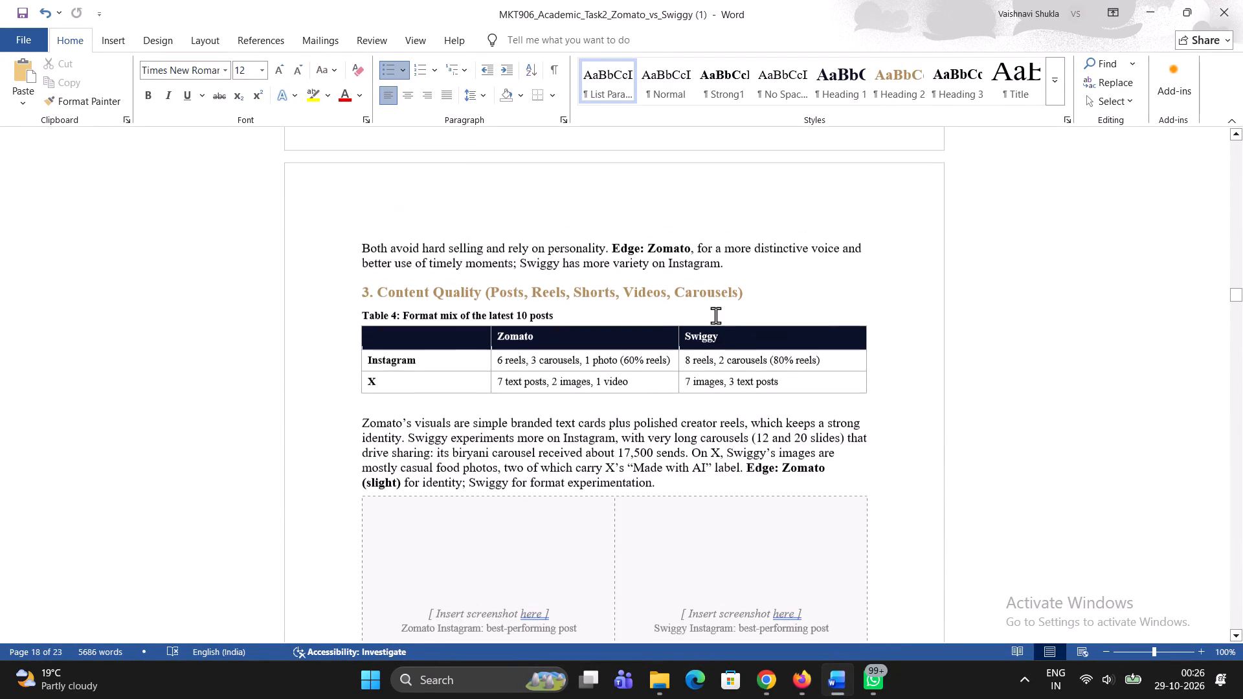
{"action": "scroll", "coordinate": [715, 315], "scroll_direction": "down", "scroll_amount": 1}
{"action": "scroll", "coordinate": [715, 315], "scroll_direction": "up", "scroll_amount": 4}
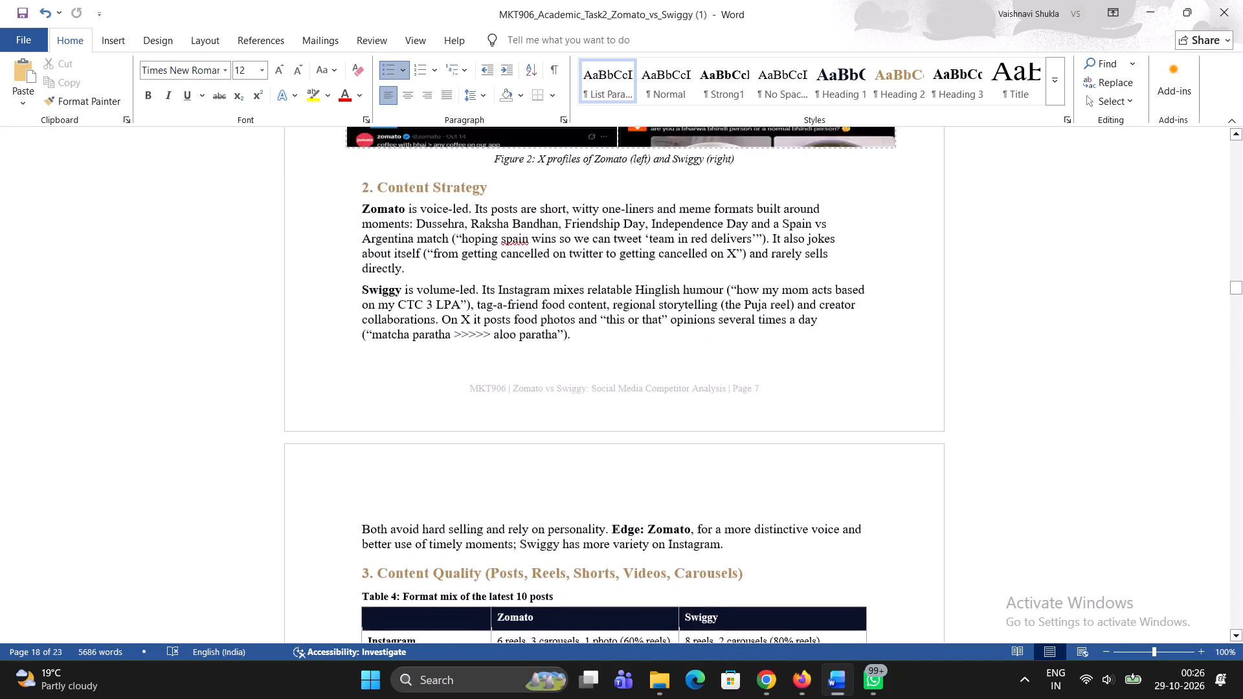
{"action": "scroll", "coordinate": [715, 315], "scroll_direction": "up", "scroll_amount": 1}
{"action": "scroll", "coordinate": [715, 315], "scroll_direction": "down", "scroll_amount": 1}
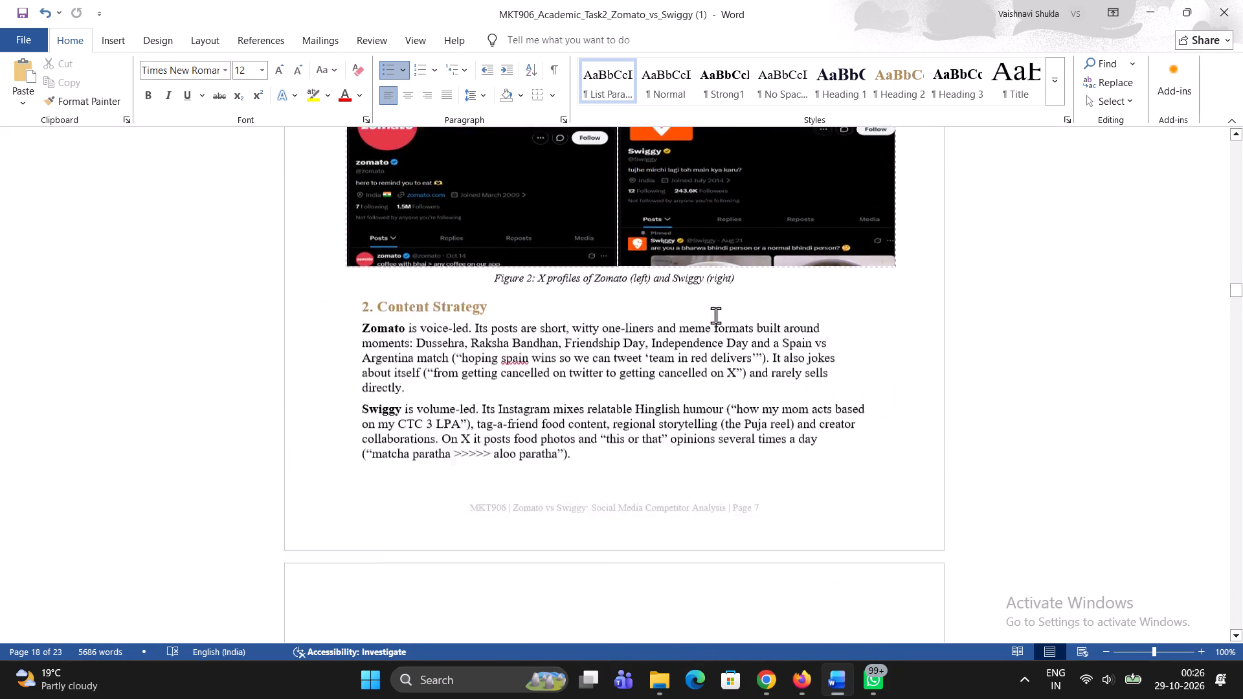
{"action": "scroll", "coordinate": [715, 315], "scroll_direction": "down", "scroll_amount": 1}
{"action": "left_click", "coordinate": [577, 284]}
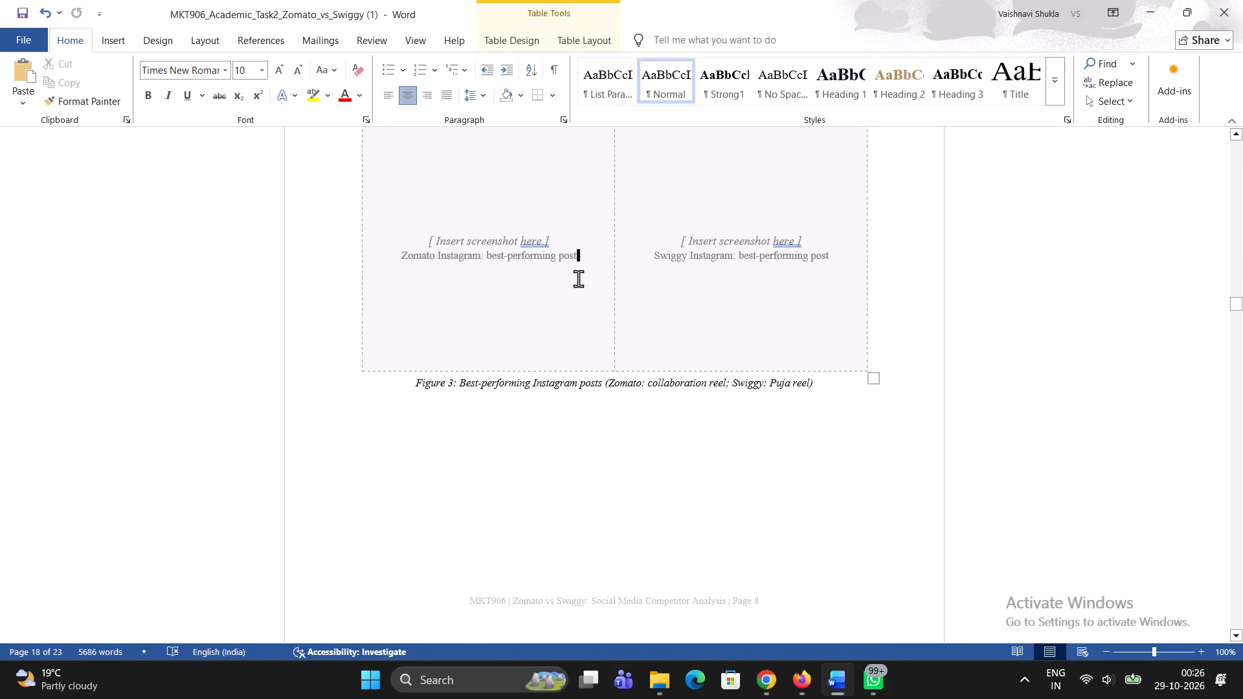
{"action": "key", "text": "BackSpace"}
{"action": "key", "text": "BackSpace"}
{"action": "key", "text": "BackSpace"}
{"action": "key", "text": "BackSpace"}
{"action": "key", "text": "BackSpace"}
{"action": "key", "text": "BackSpace"}
{"action": "key", "text": "BackSpace"}
{"action": "key", "text": "BackSpace"}
{"action": "key", "text": "BackSpace"}
{"action": "key", "text": "BackSpace"}
{"action": "key", "text": "BackSpace"}
{"action": "key", "text": "BackSpace"}
{"action": "key", "text": "BackSpace"}
{"action": "key", "text": "BackSpace"}
{"action": "key", "text": "BackSpace"}
{"action": "key", "text": "BackSpace"}
{"action": "key", "text": "BackSpace"}
{"action": "key", "text": "BackSpace"}
{"action": "key", "text": "BackSpace"}
{"action": "key", "text": "BackSpace"}
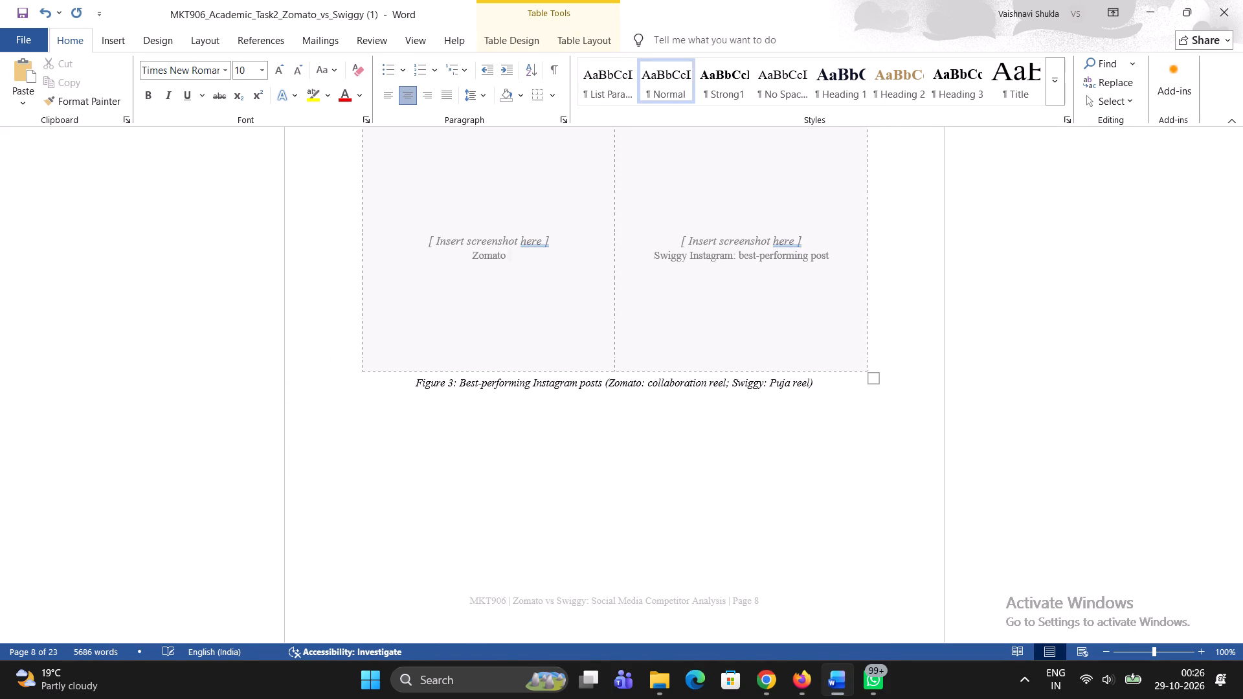
{"action": "key", "text": "BackSpace"}
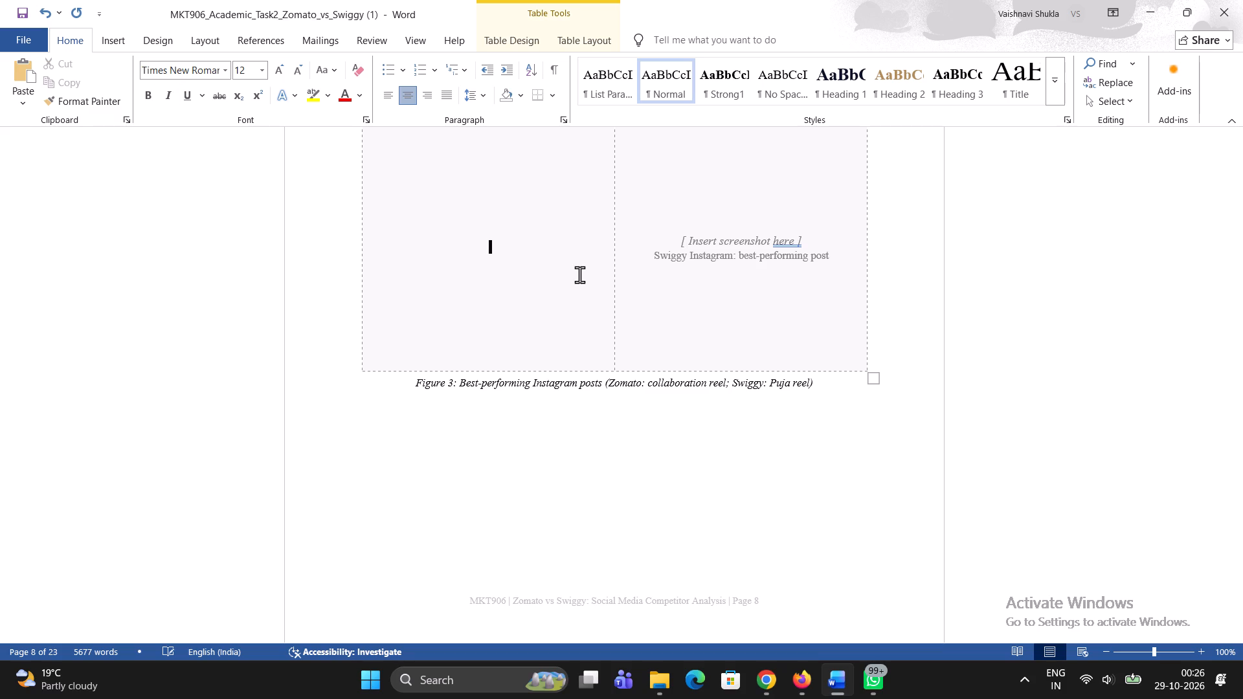
{"action": "key", "text": "ctrl+v"}
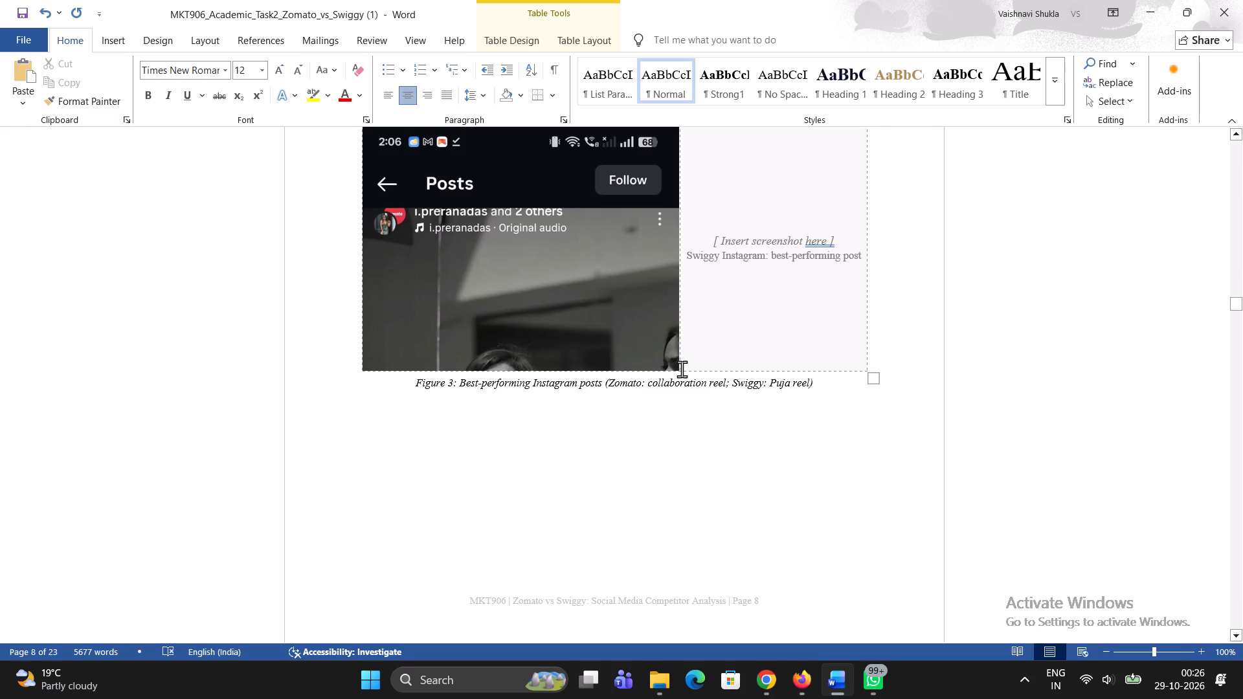
Reduce the height of the Zomato reel screenshot in Figure 3 so the whole picture fits inside its table cell.
{"action": "left_click", "coordinate": [674, 364]}
{"action": "scroll", "coordinate": [710, 439], "scroll_direction": "down", "scroll_amount": 2}
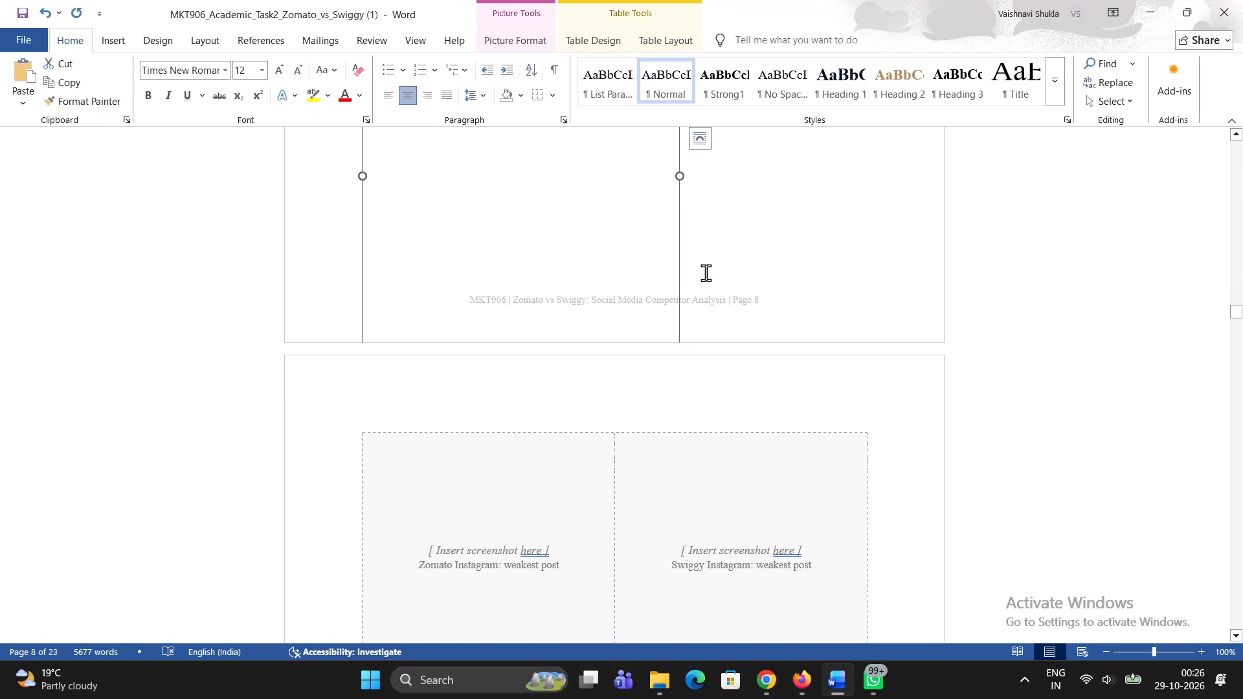
{"action": "scroll", "coordinate": [706, 272], "scroll_direction": "up", "scroll_amount": 7}
{"action": "scroll", "coordinate": [706, 272], "scroll_direction": "down", "scroll_amount": 2}
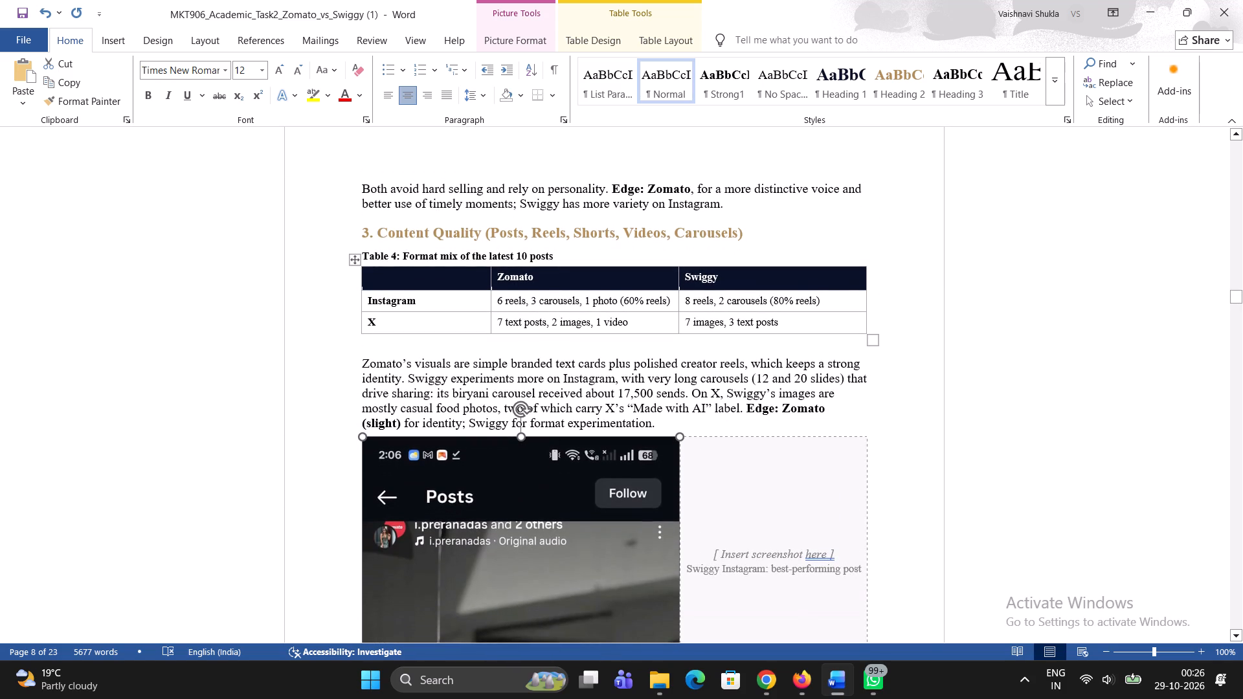
{"action": "left_click_drag", "start_coordinate": [521, 432], "coordinate": [534, 612]}
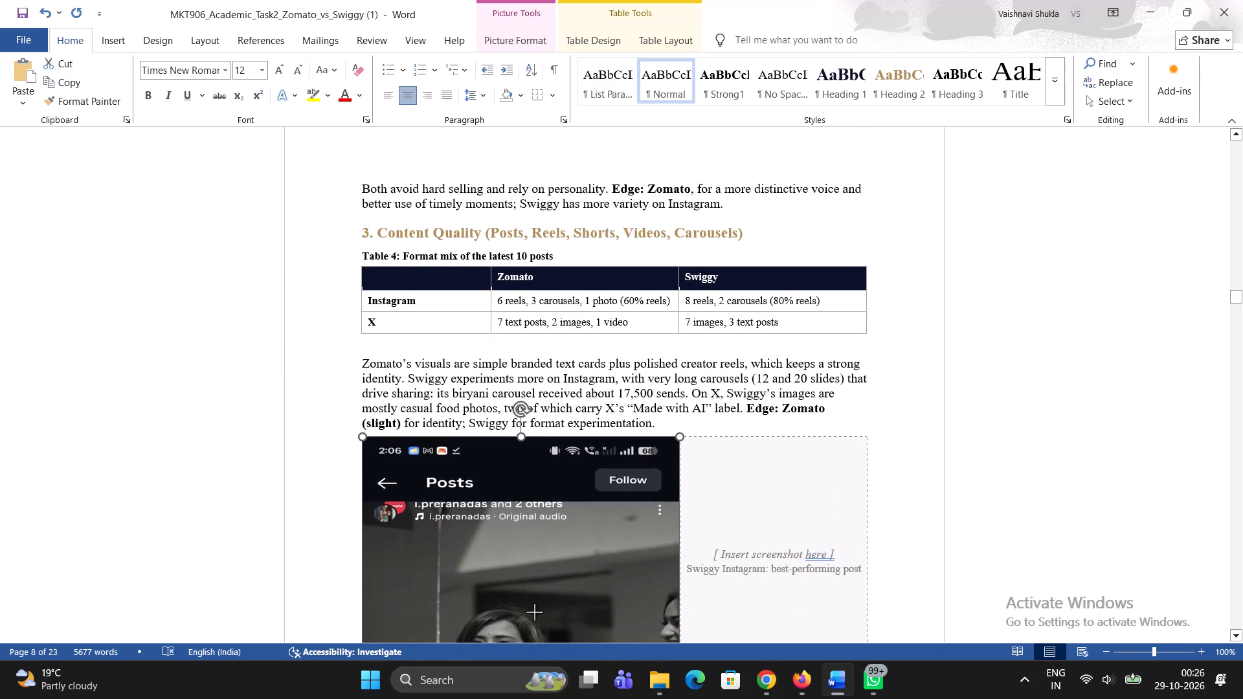
{"action": "left_click_drag", "start_coordinate": [534, 612], "coordinate": [537, 698]}
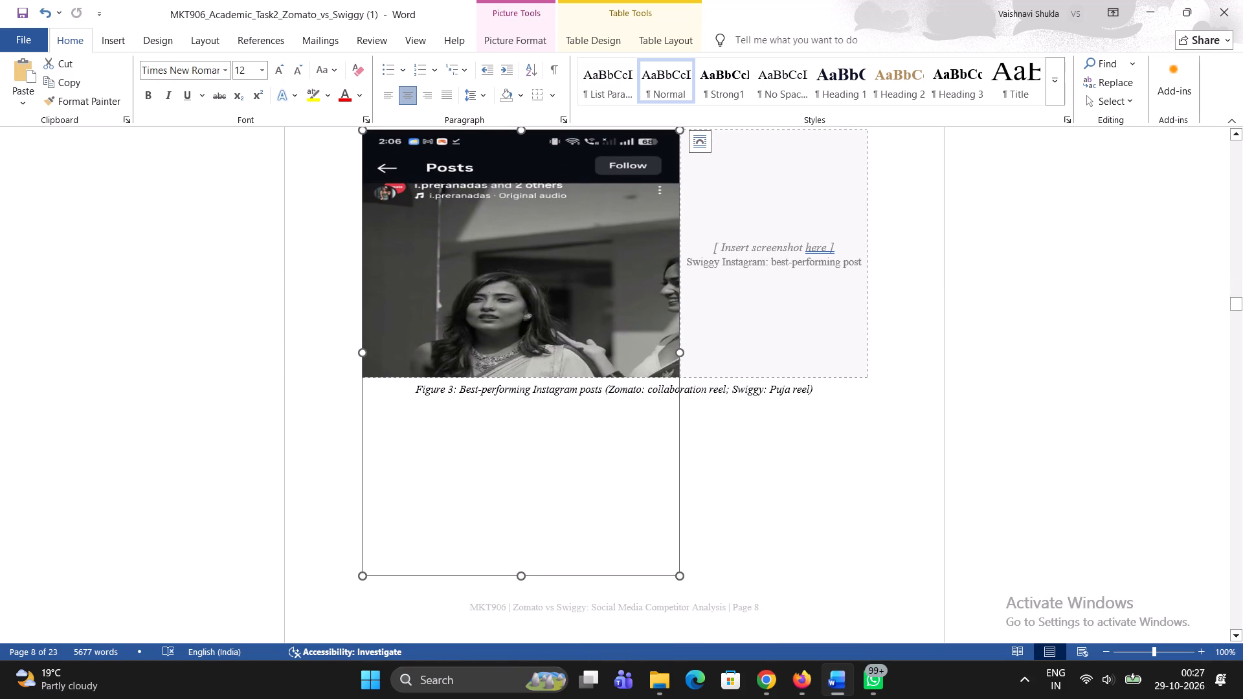
{"action": "left_click_drag", "start_coordinate": [523, 577], "coordinate": [519, 377]}
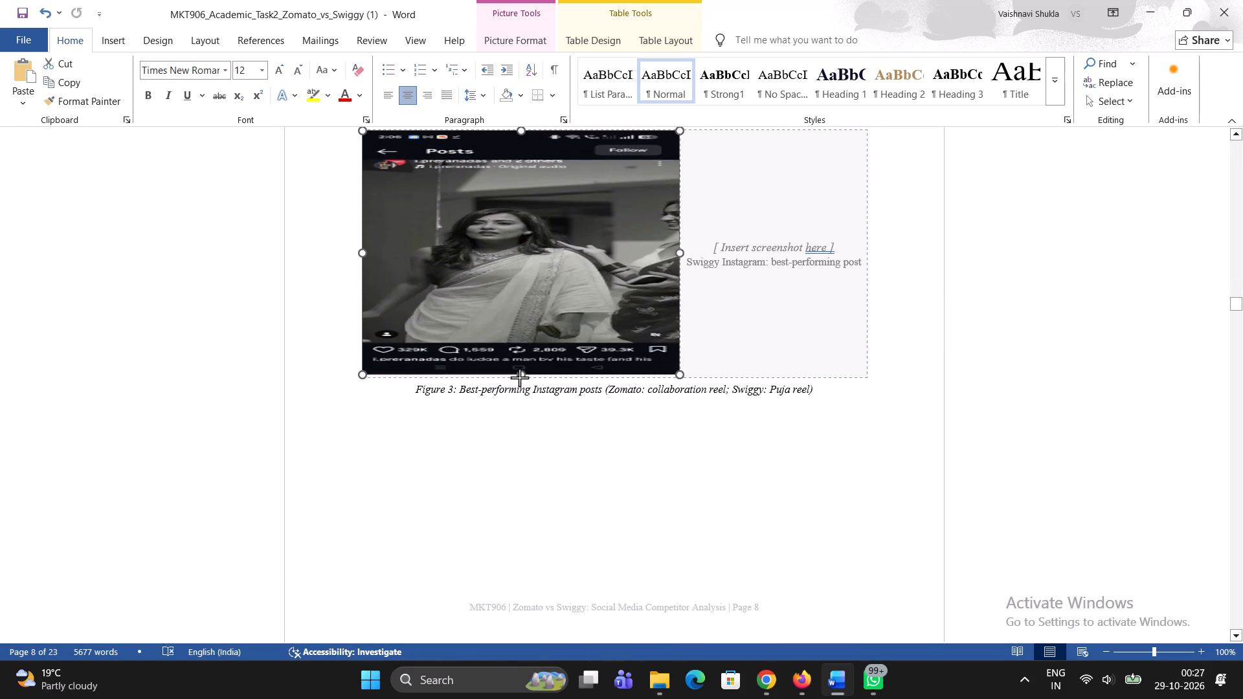
{"action": "left_click_drag", "start_coordinate": [519, 377], "coordinate": [518, 378]}
Narrow the Zomato reel screenshot in Figure 3 to slightly over half the table's width, leaving room for the Swiggy cell.
{"action": "scroll", "coordinate": [518, 378], "scroll_direction": "up", "scroll_amount": 1}
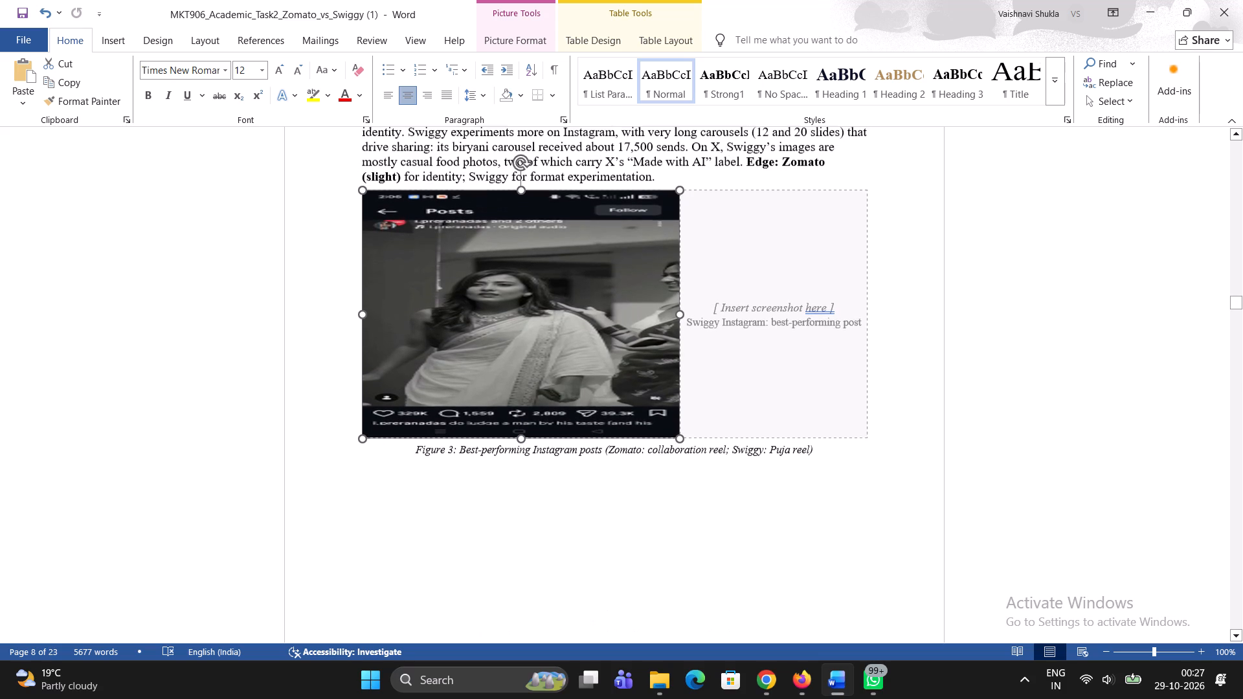
{"action": "scroll", "coordinate": [518, 378], "scroll_direction": "up", "scroll_amount": 1}
{"action": "left_click_drag", "start_coordinate": [680, 394], "coordinate": [662, 388]}
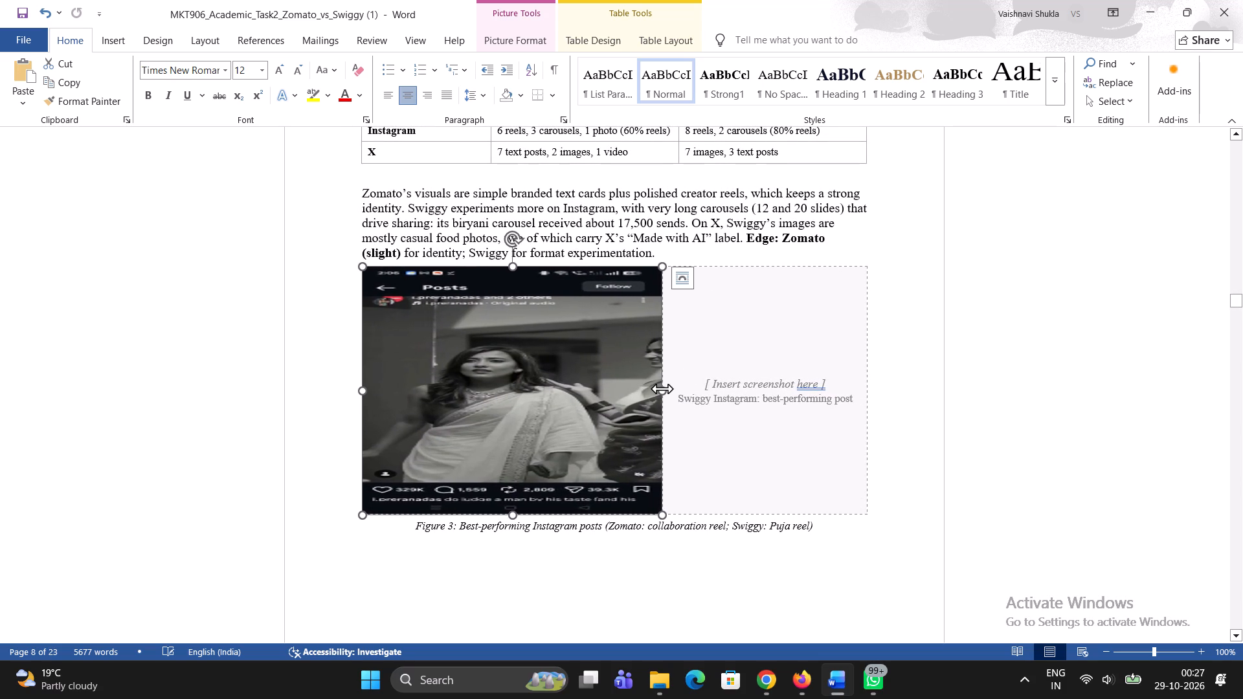
{"action": "left_click_drag", "start_coordinate": [662, 388], "coordinate": [633, 386]}
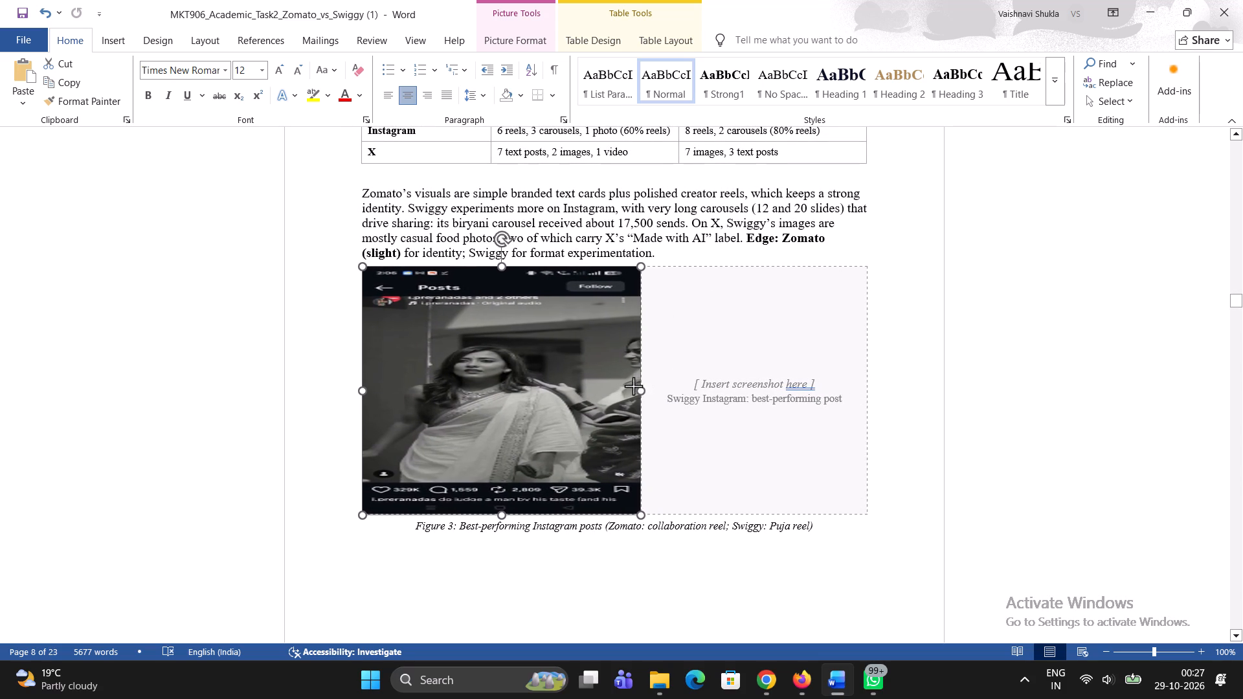
{"action": "left_click_drag", "start_coordinate": [633, 386], "coordinate": [631, 386]}
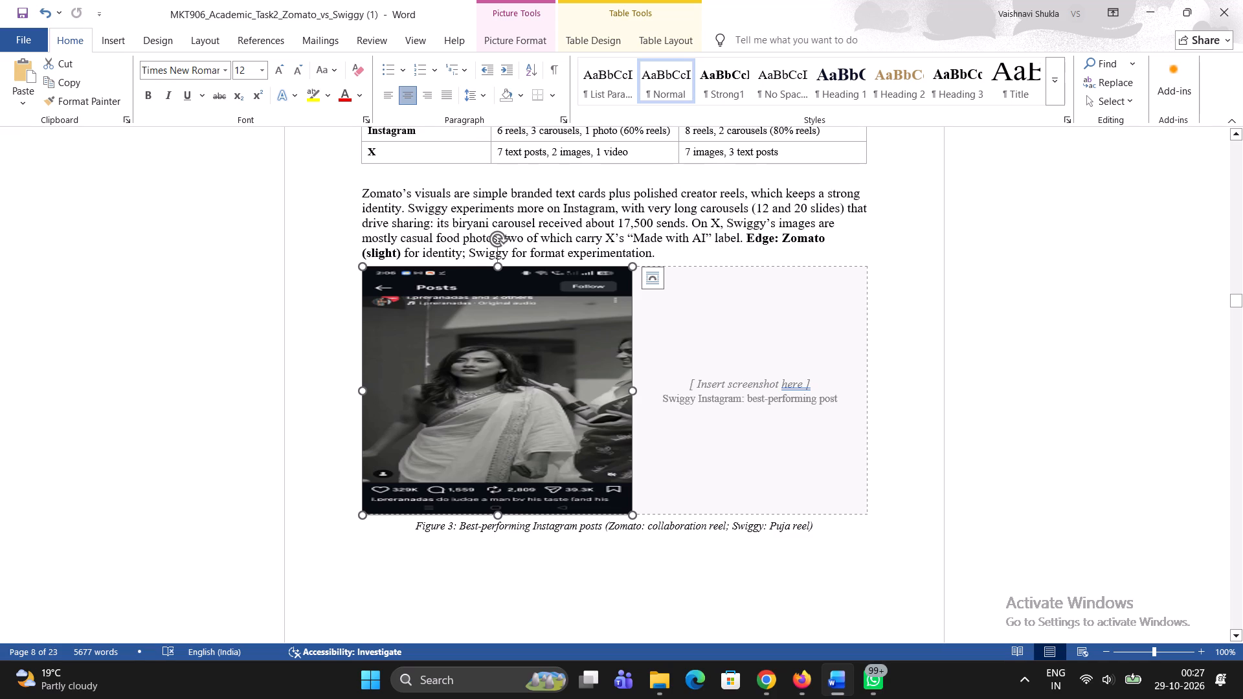
Increase the height of the Zomato reel screenshot in Figure 3 slightly.
{"action": "left_click_drag", "start_coordinate": [498, 269], "coordinate": [498, 257]}
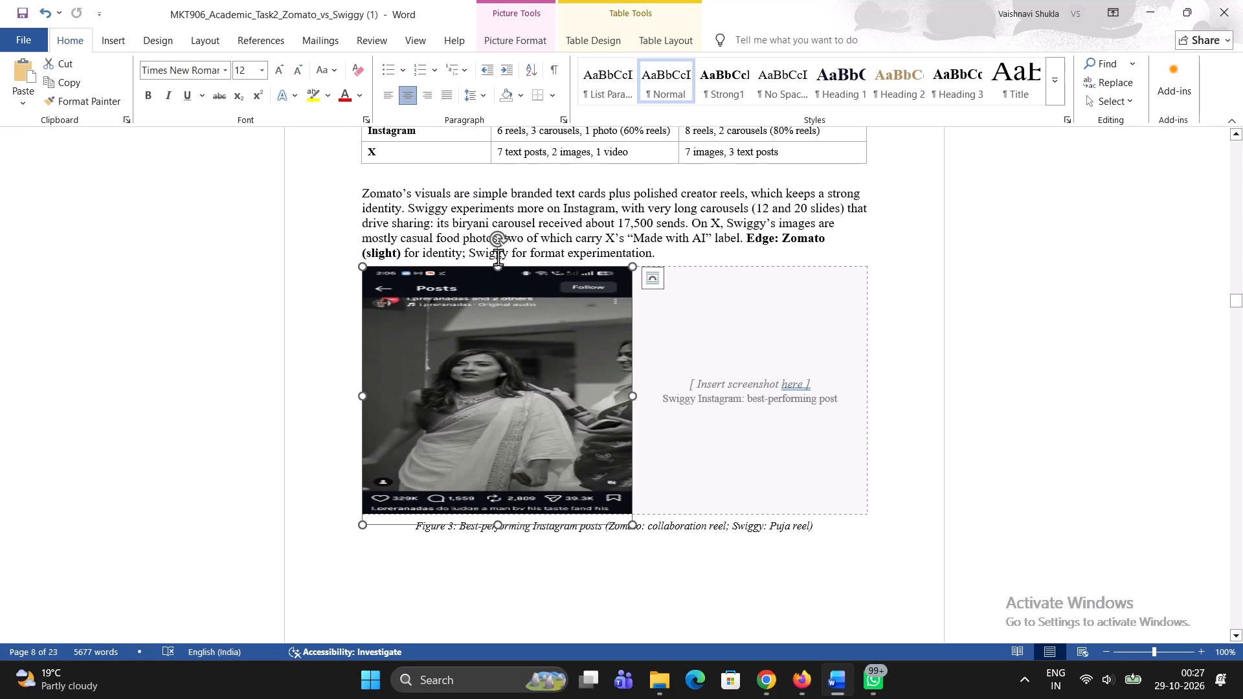
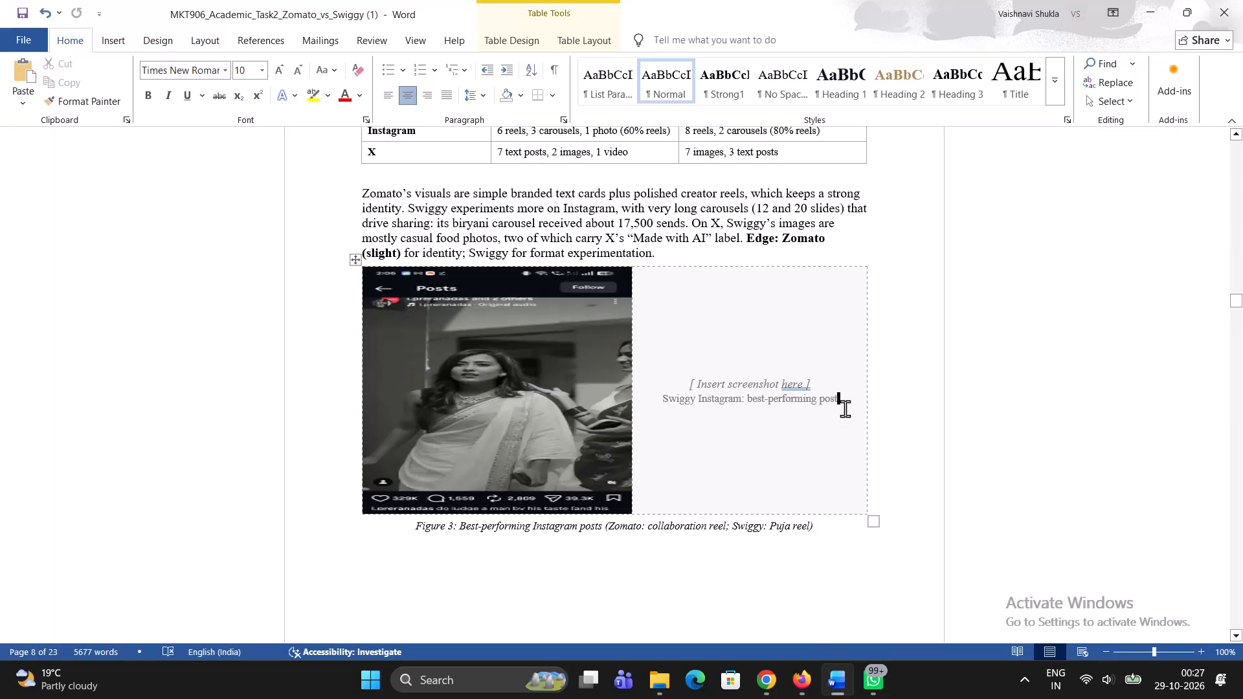
Clear the screenshot placeholder text from the Swiggy cell of Figure 3, the best-performing Instagram posts.
{"action": "key", "text": "BackSpace"}
{"action": "key", "text": "BackSpace"}
{"action": "key", "text": "BackSpace"}
{"action": "key", "text": "BackSpace"}
{"action": "key", "text": "BackSpace"}
{"action": "key", "text": "BackSpace"}
{"action": "key", "text": "BackSpace"}
{"action": "key", "text": "BackSpace"}
{"action": "key", "text": "BackSpace"}
{"action": "key", "text": "BackSpace"}
{"action": "key", "text": "BackSpace"}
{"action": "key", "text": "BackSpace"}
{"action": "key", "text": "BackSpace"}
{"action": "key", "text": "BackSpace"}
{"action": "key", "text": "BackSpace"}
{"action": "key", "text": "BackSpace"}
{"action": "key", "text": "BackSpace"}
{"action": "key", "text": "BackSpace"}
{"action": "key", "text": "BackSpace"}
{"action": "key", "text": "BackSpace"}
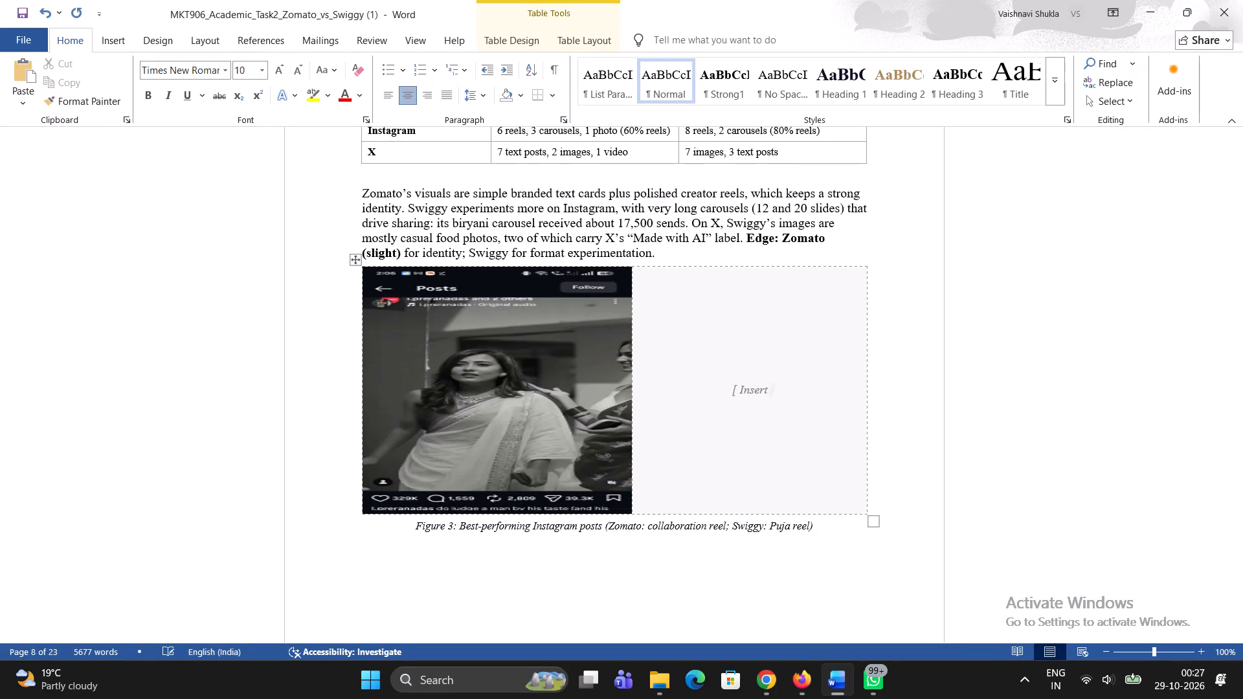
Try to paste the copied screenshot into Figure 3's emptied Swiggy cell.
{"action": "key", "text": "ctrl+v"}
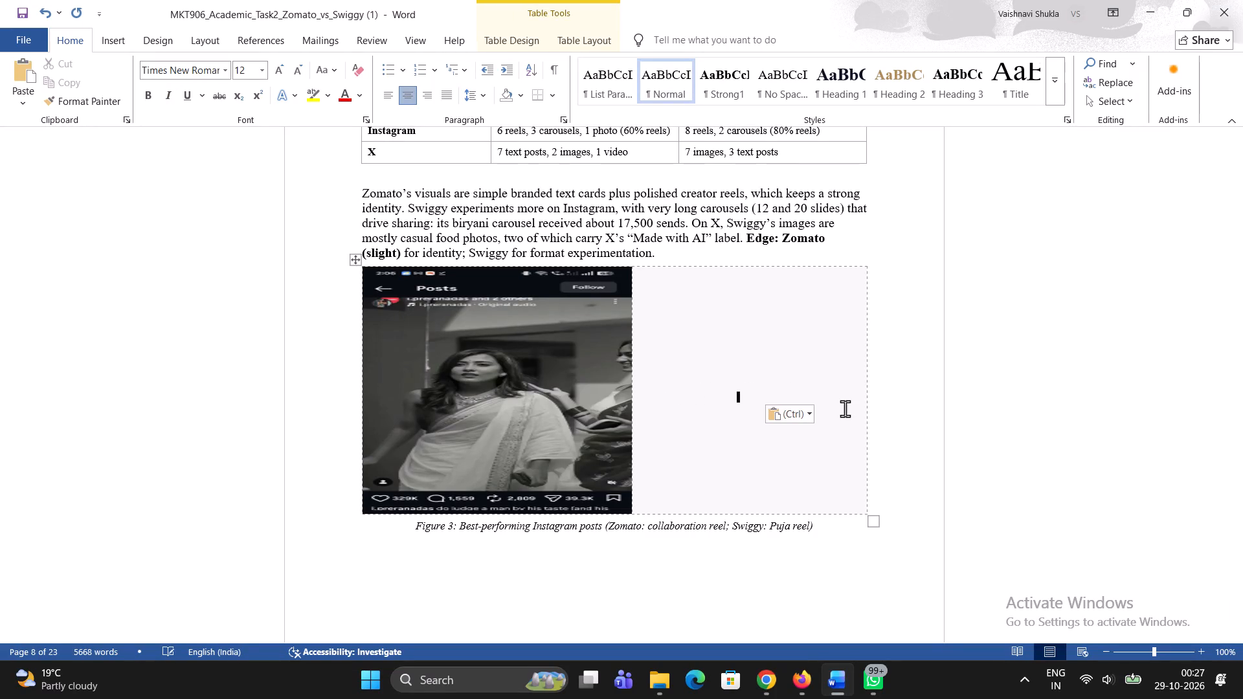
{"action": "key", "text": "ctrl+v"}
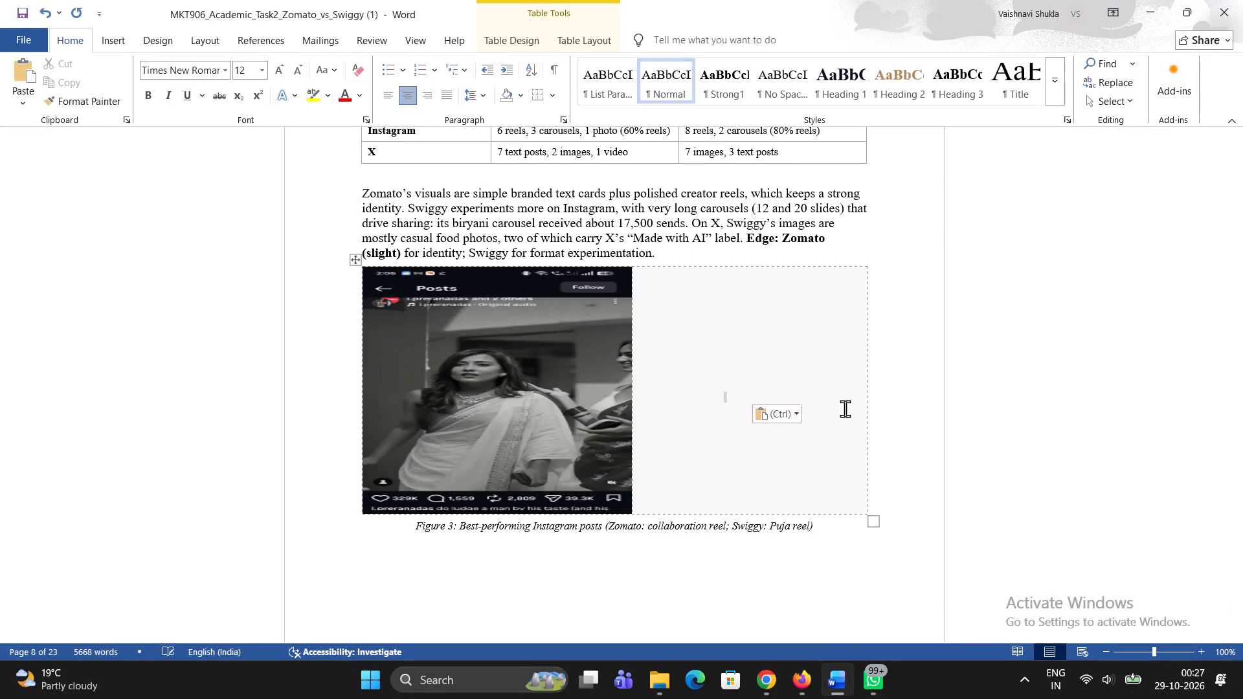
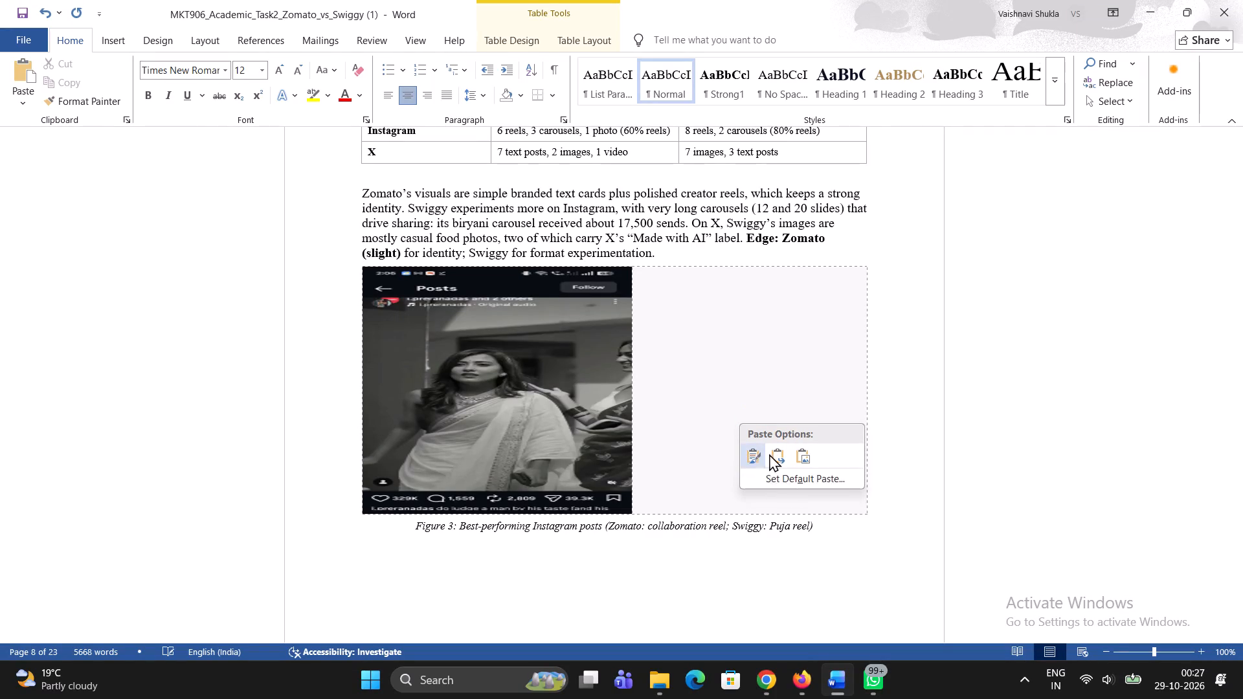
Paste the Swiggy Puja reel screenshot as a picture into Figure 3's empty Swiggy cell.
{"action": "left_click", "coordinate": [800, 458]}
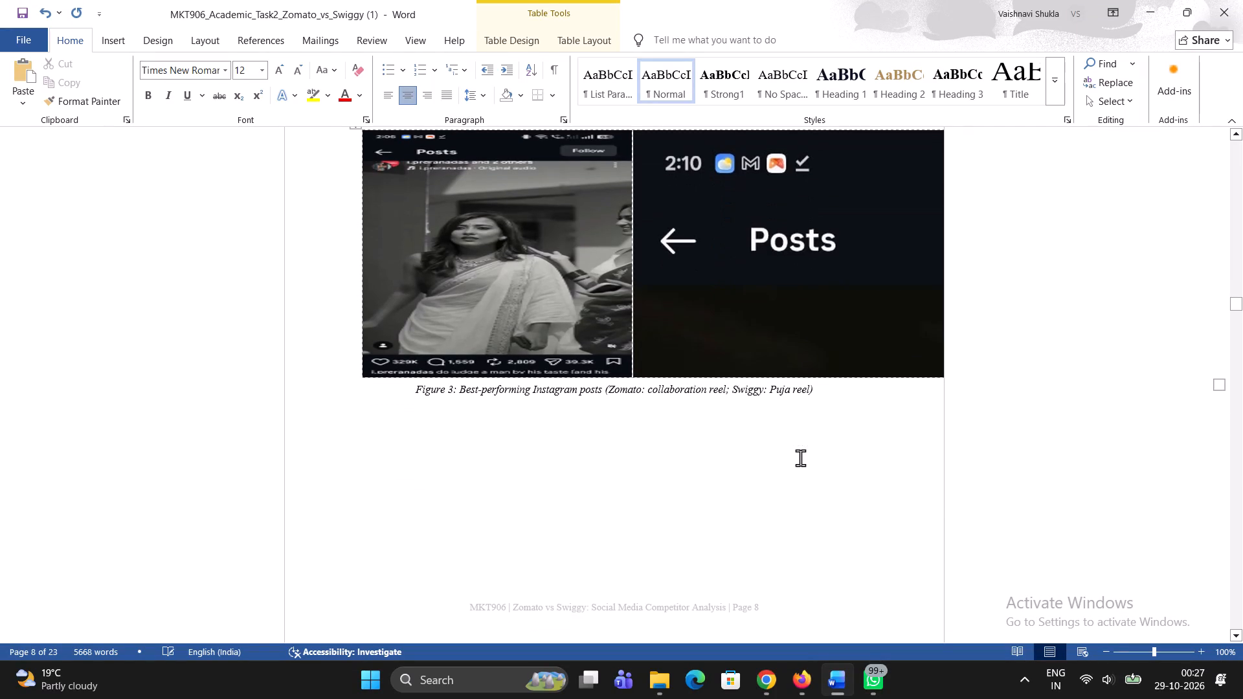
Scale the oversized Swiggy picture in Figure 3 down proportionally until part of its Follow label shows within the page.
{"action": "scroll", "coordinate": [778, 349], "scroll_direction": "up", "scroll_amount": 1}
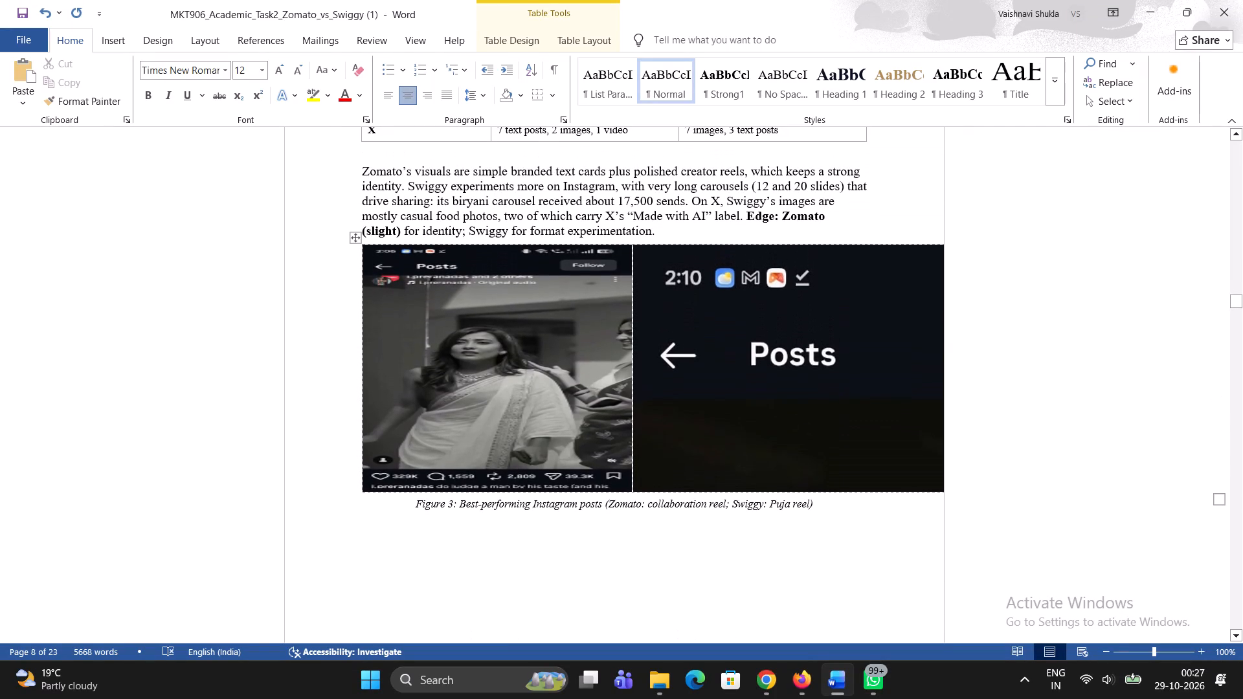
{"action": "left_click", "coordinate": [764, 286]}
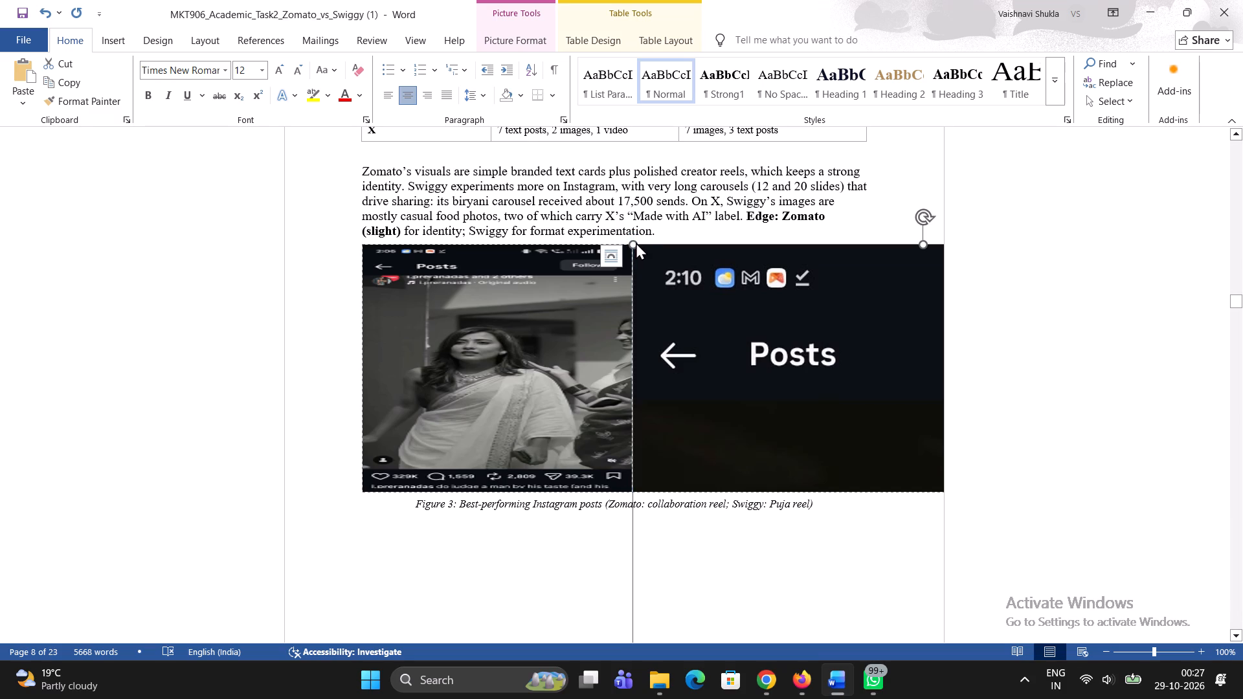
{"action": "left_click_drag", "start_coordinate": [633, 243], "coordinate": [807, 351]}
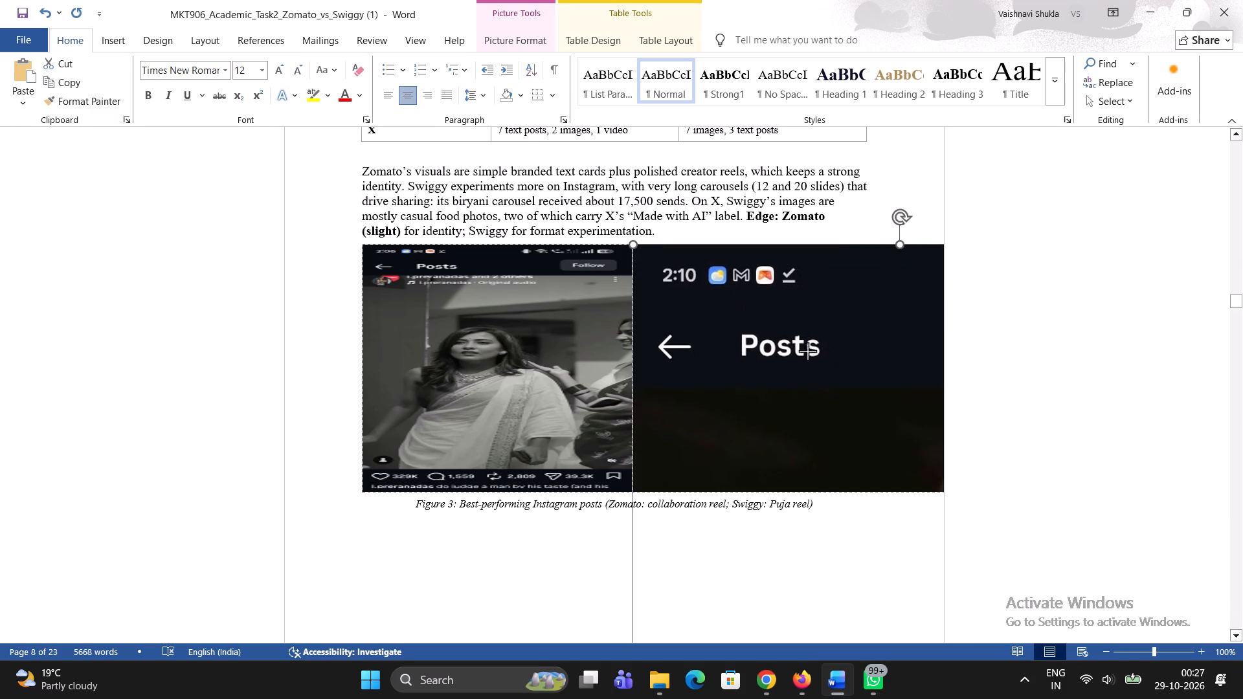
{"action": "left_click_drag", "start_coordinate": [807, 351], "coordinate": [943, 629]}
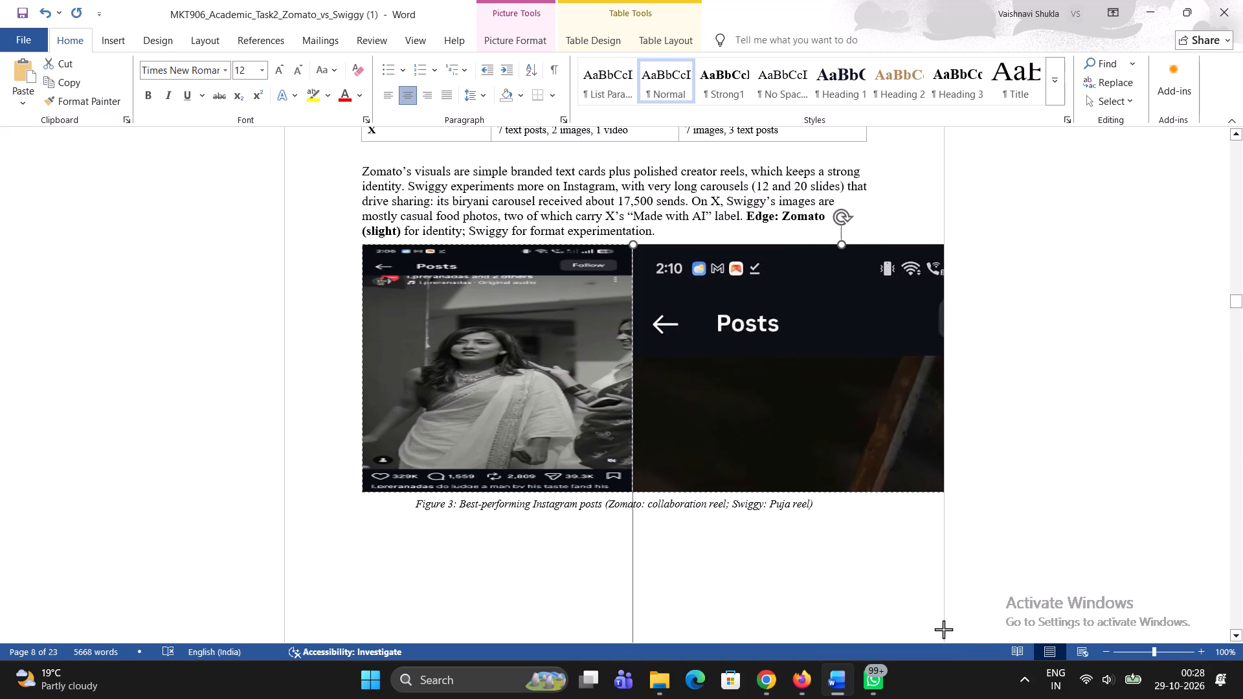
{"action": "left_click_drag", "start_coordinate": [943, 629], "coordinate": [1035, 698]}
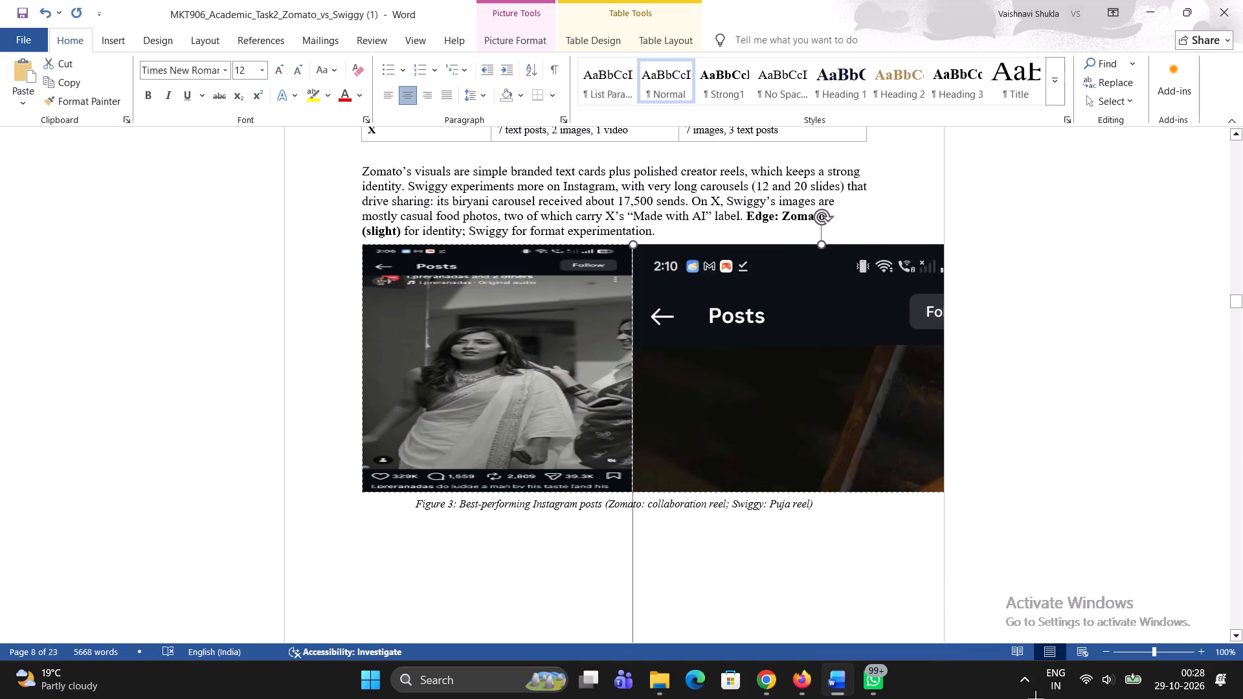
{"action": "left_click_drag", "start_coordinate": [1035, 698], "coordinate": [1049, 627]}
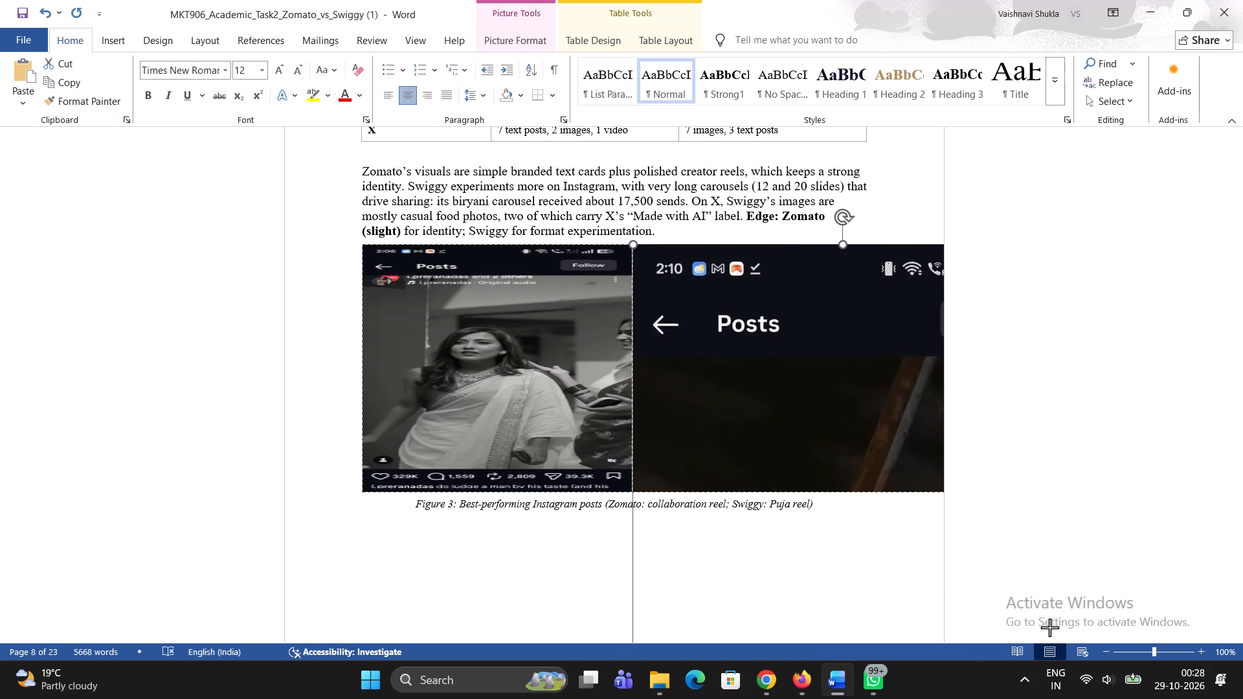
{"action": "left_click_drag", "start_coordinate": [1049, 627], "coordinate": [1194, 698]}
Narrow the Swiggy picture to roughly the Zomato picture's width so both fit side by side in Figure 3.
{"action": "scroll", "coordinate": [1043, 555], "scroll_direction": "down", "scroll_amount": 1}
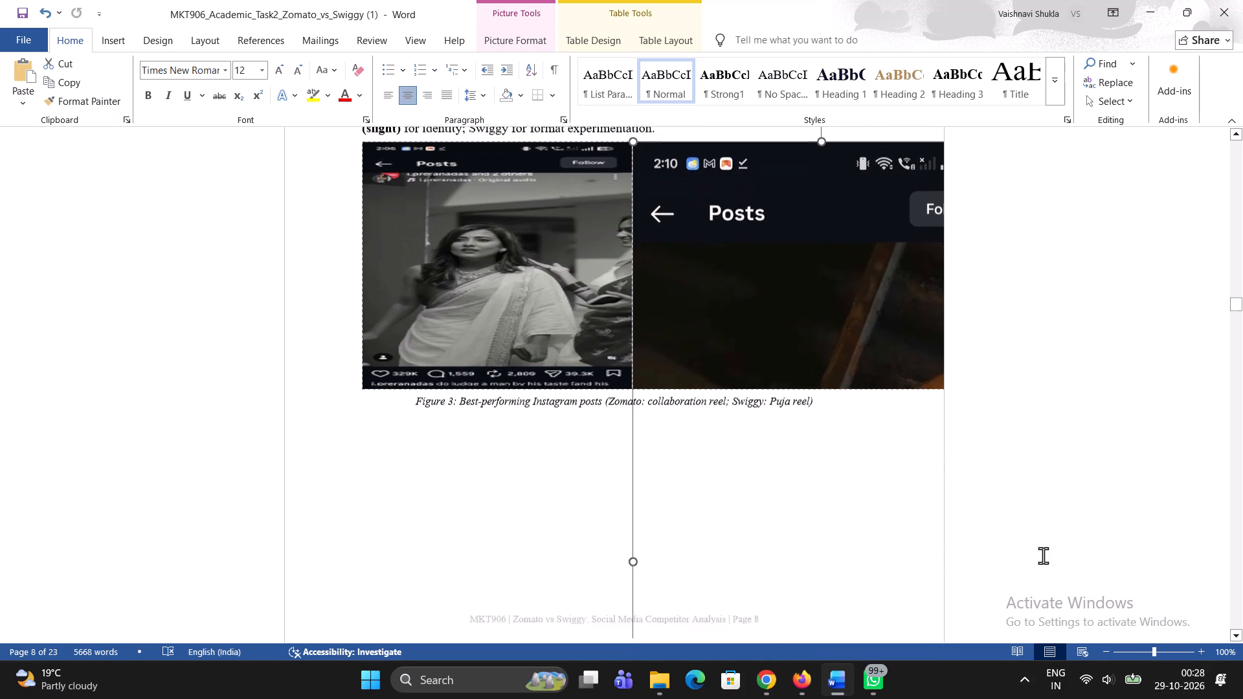
{"action": "scroll", "coordinate": [1043, 555], "scroll_direction": "down", "scroll_amount": 2}
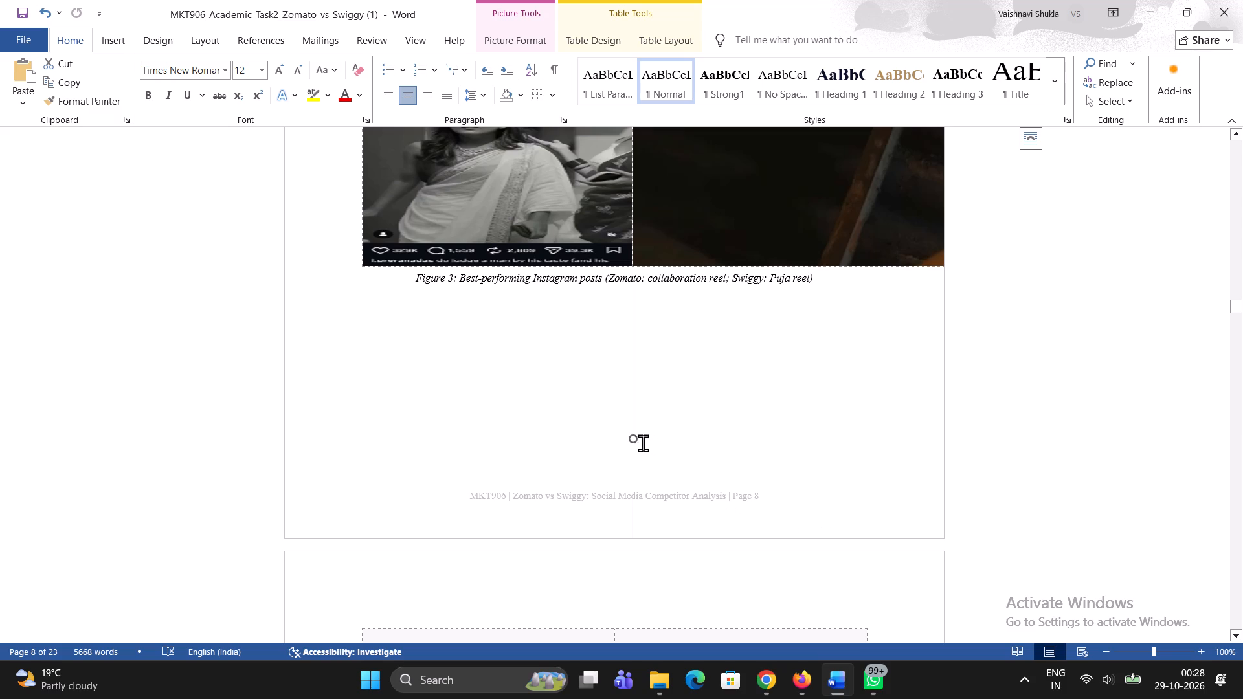
{"action": "left_click_drag", "start_coordinate": [634, 439], "coordinate": [860, 454]}
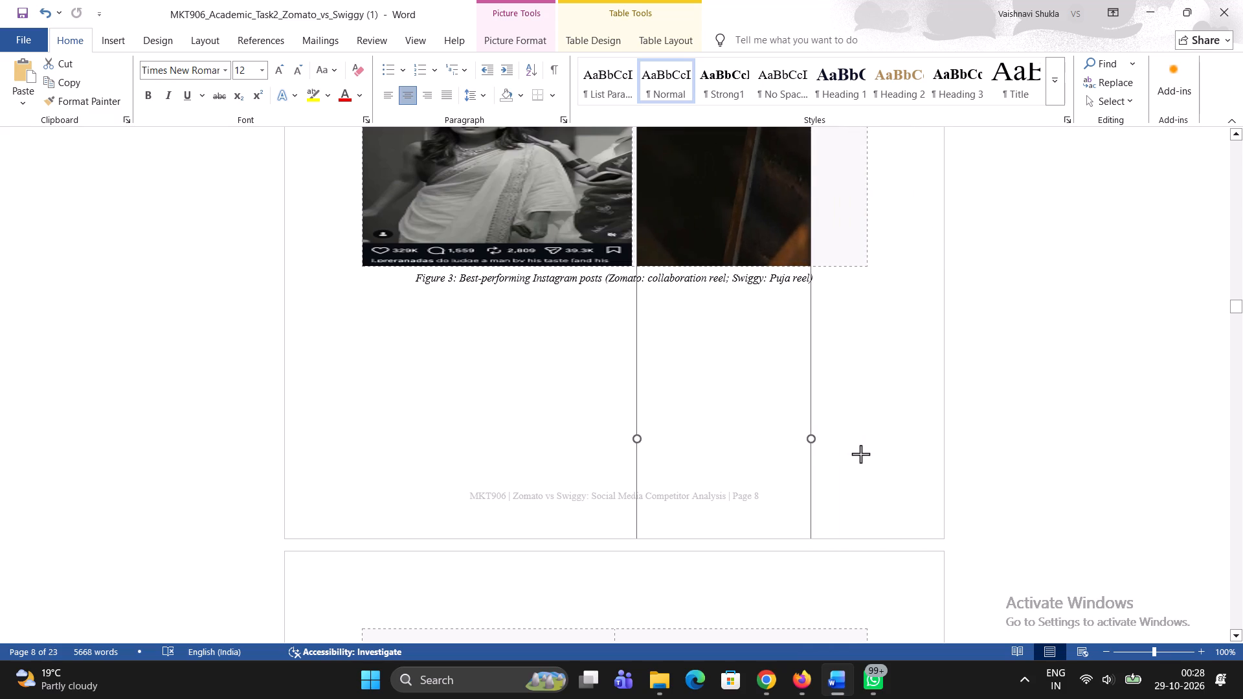
{"action": "left_click_drag", "start_coordinate": [860, 454], "coordinate": [741, 428]}
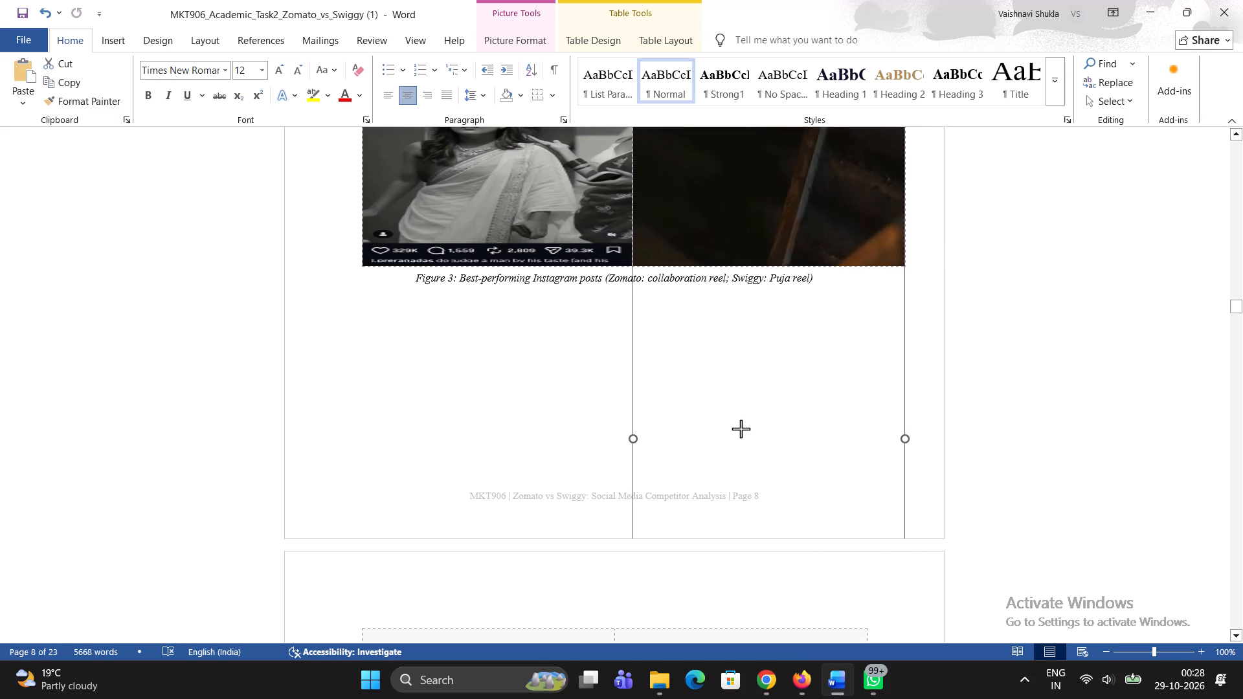
{"action": "left_click_drag", "start_coordinate": [741, 428], "coordinate": [743, 428]}
Reduce the Swiggy picture's height, keeping its width, until the whole ceiling fan hub shows within the Figure 3 cell.
{"action": "scroll", "coordinate": [743, 428], "scroll_direction": "down", "scroll_amount": 1}
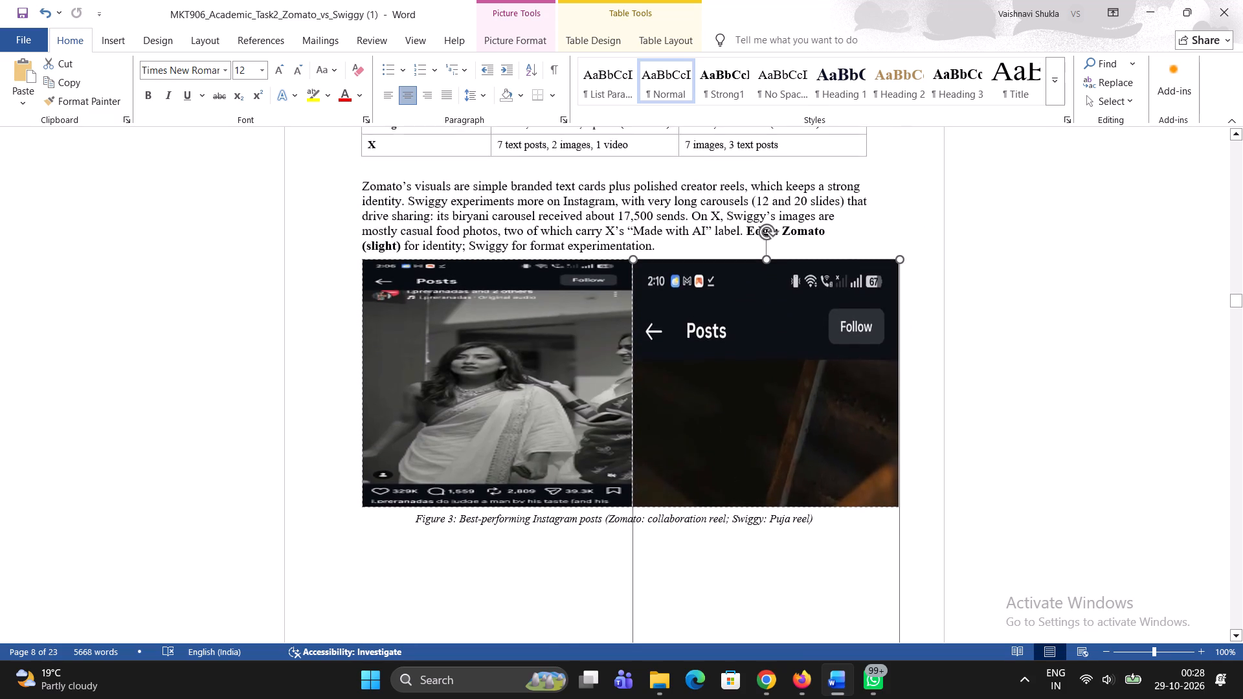
{"action": "scroll", "coordinate": [743, 428], "scroll_direction": "down", "scroll_amount": 1}
{"action": "left_click", "coordinate": [743, 428]}
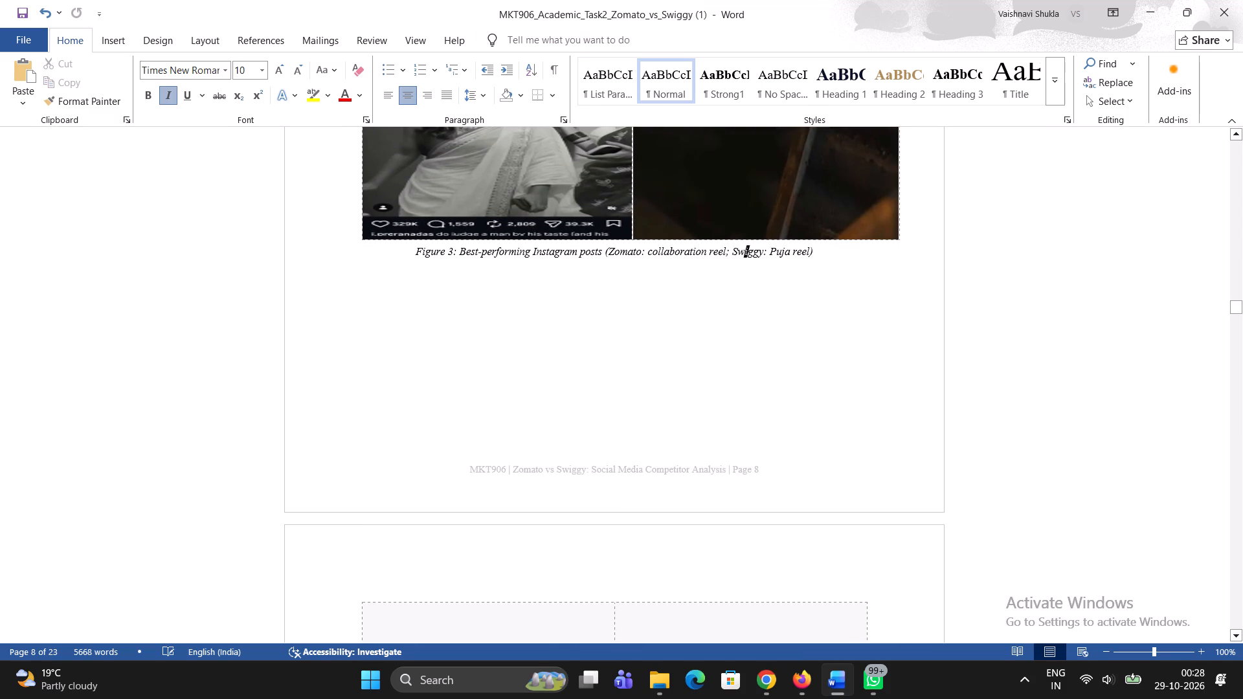
{"action": "scroll", "coordinate": [743, 428], "scroll_direction": "up", "scroll_amount": 2}
{"action": "left_click", "coordinate": [743, 428]}
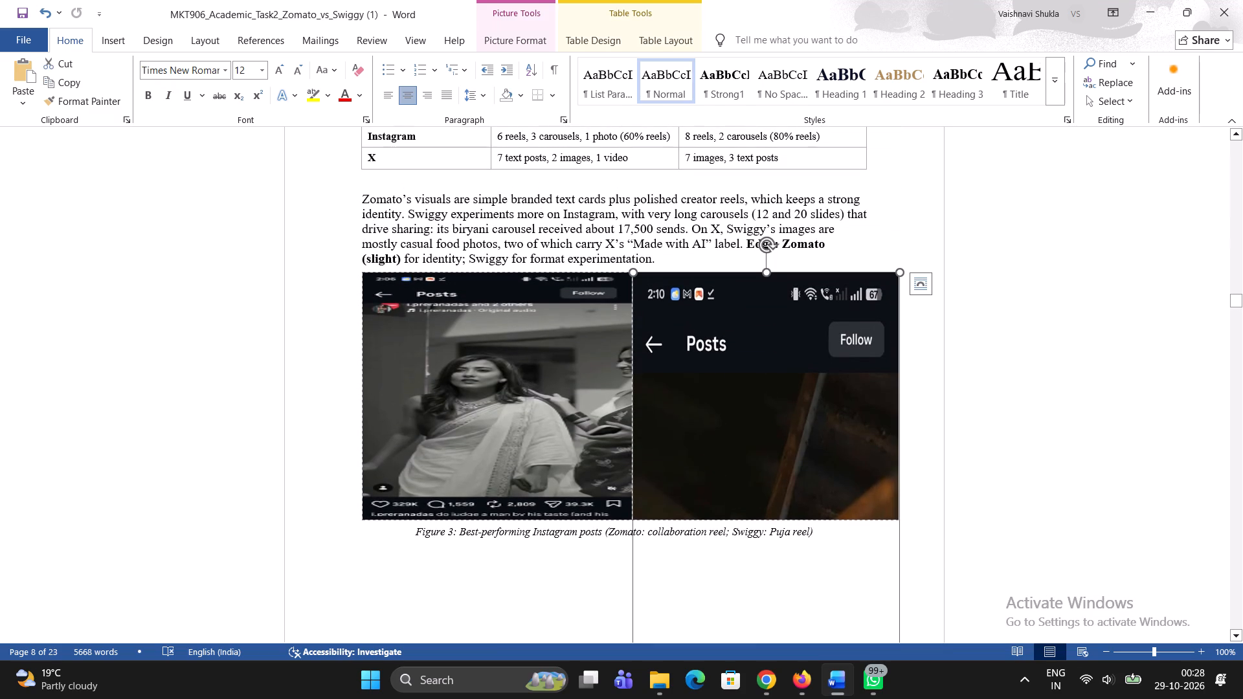
{"action": "left_click_drag", "start_coordinate": [768, 272], "coordinate": [794, 464]}
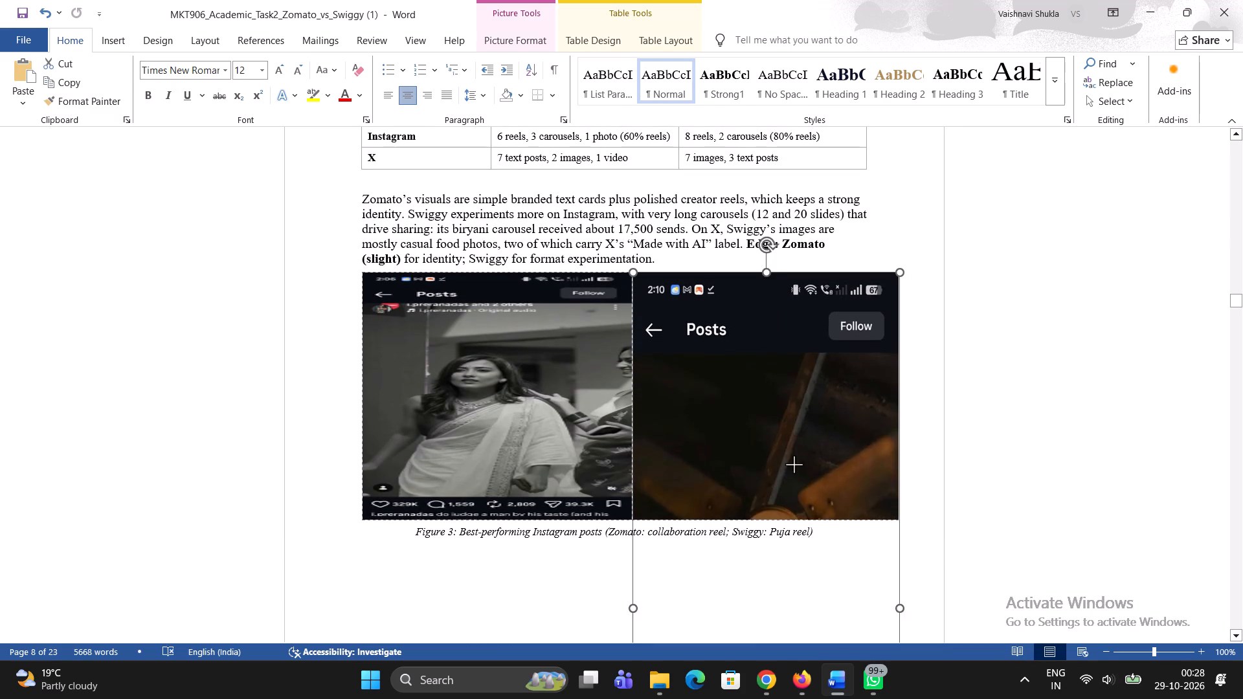
{"action": "left_click_drag", "start_coordinate": [794, 464], "coordinate": [800, 698]}
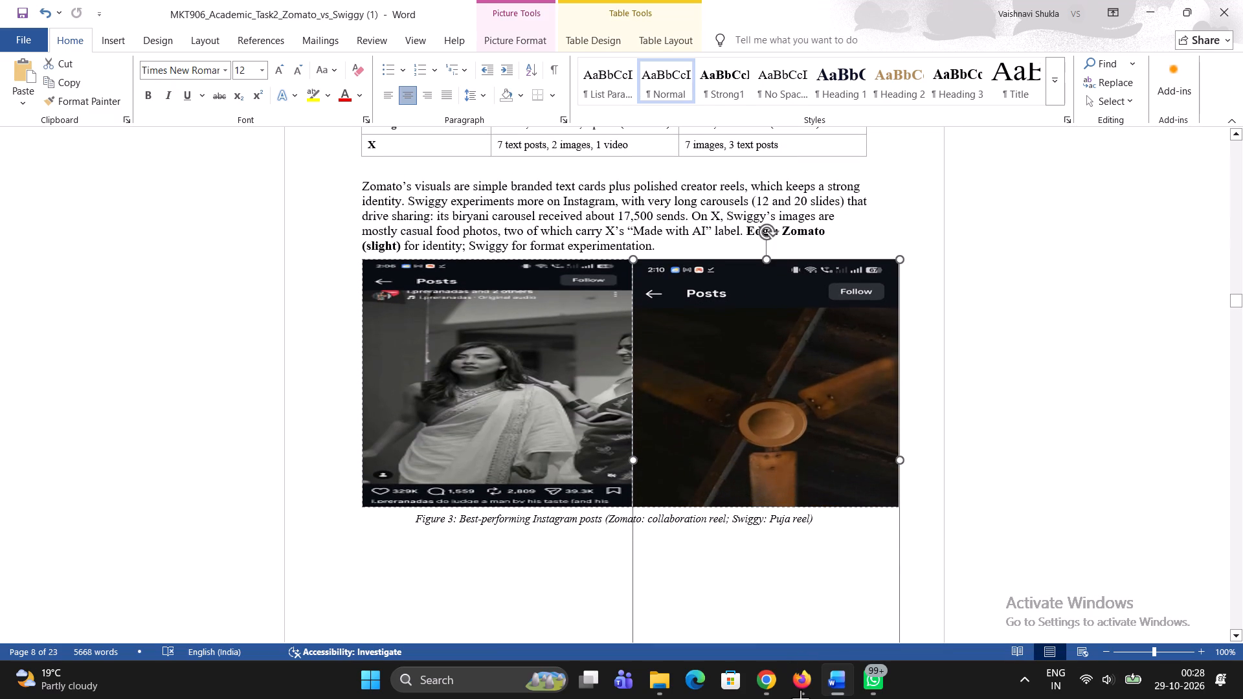
{"action": "left_click_drag", "start_coordinate": [800, 698], "coordinate": [805, 676]}
Shorten the Swiggy picture further so its reaction row and post caption fit inside the Figure 3 cell.
{"action": "scroll", "coordinate": [780, 521], "scroll_direction": "down", "scroll_amount": 1}
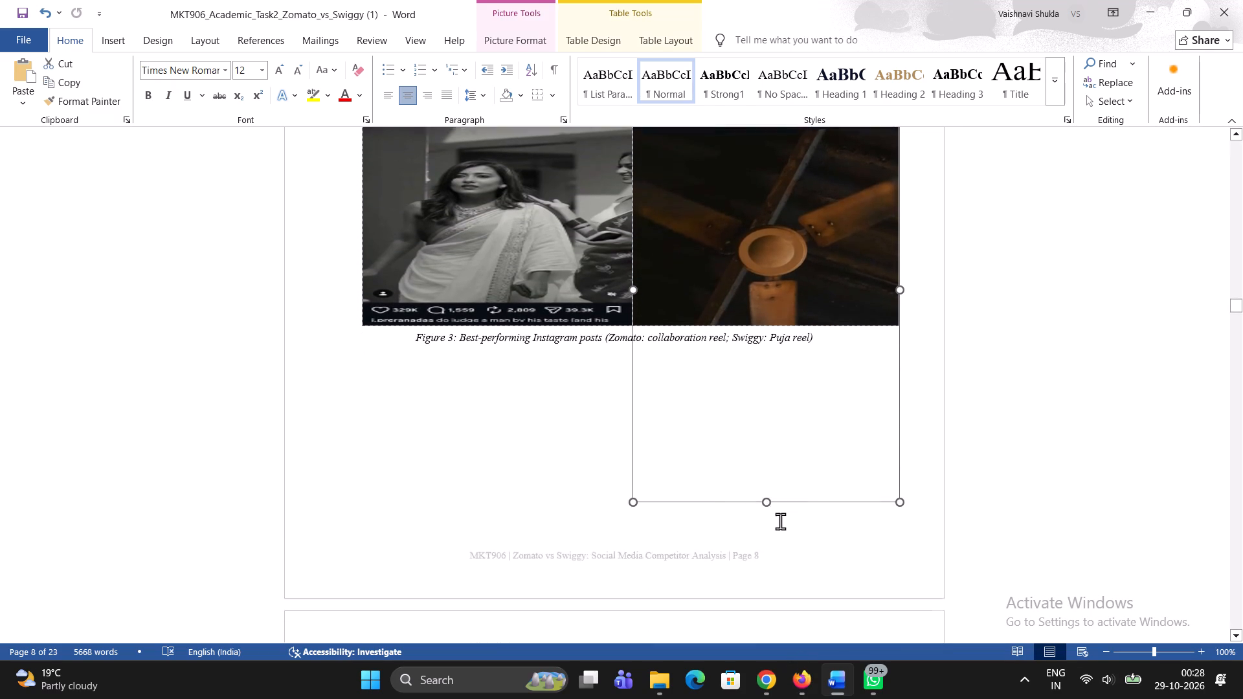
{"action": "scroll", "coordinate": [780, 521], "scroll_direction": "down", "scroll_amount": 1}
{"action": "left_click_drag", "start_coordinate": [767, 480], "coordinate": [764, 409]}
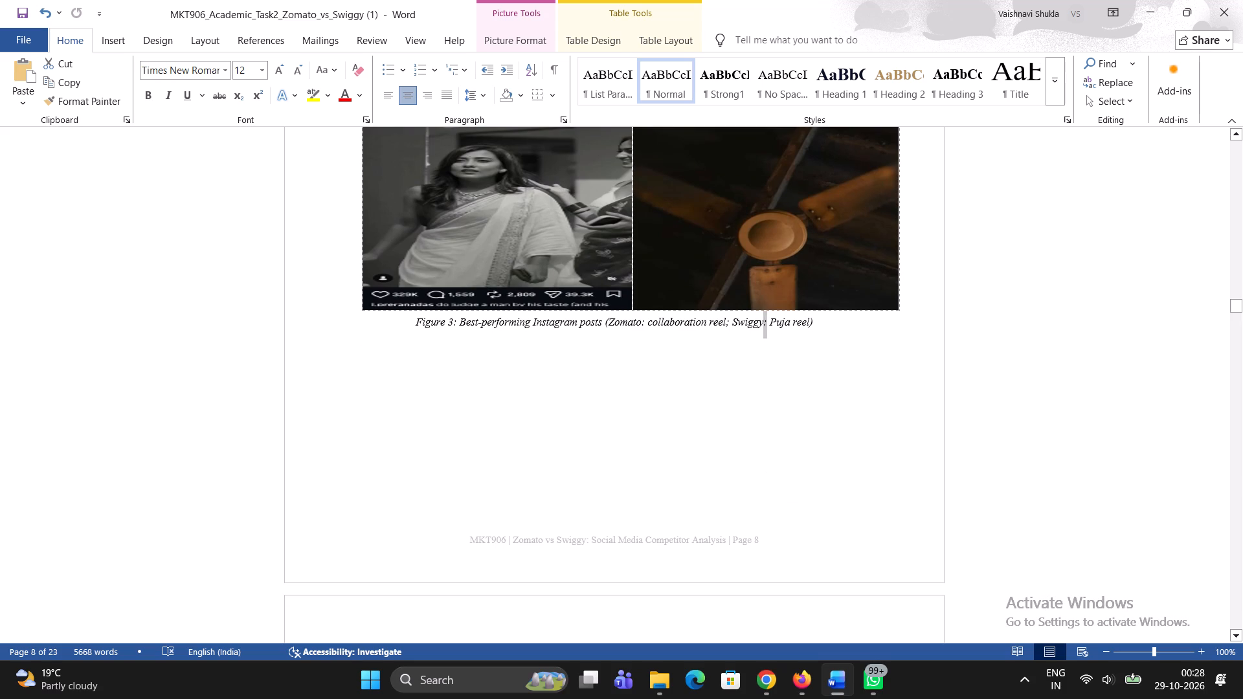
{"action": "left_click_drag", "start_coordinate": [764, 409], "coordinate": [759, 355]}
{"action": "left_click", "coordinate": [733, 264]}
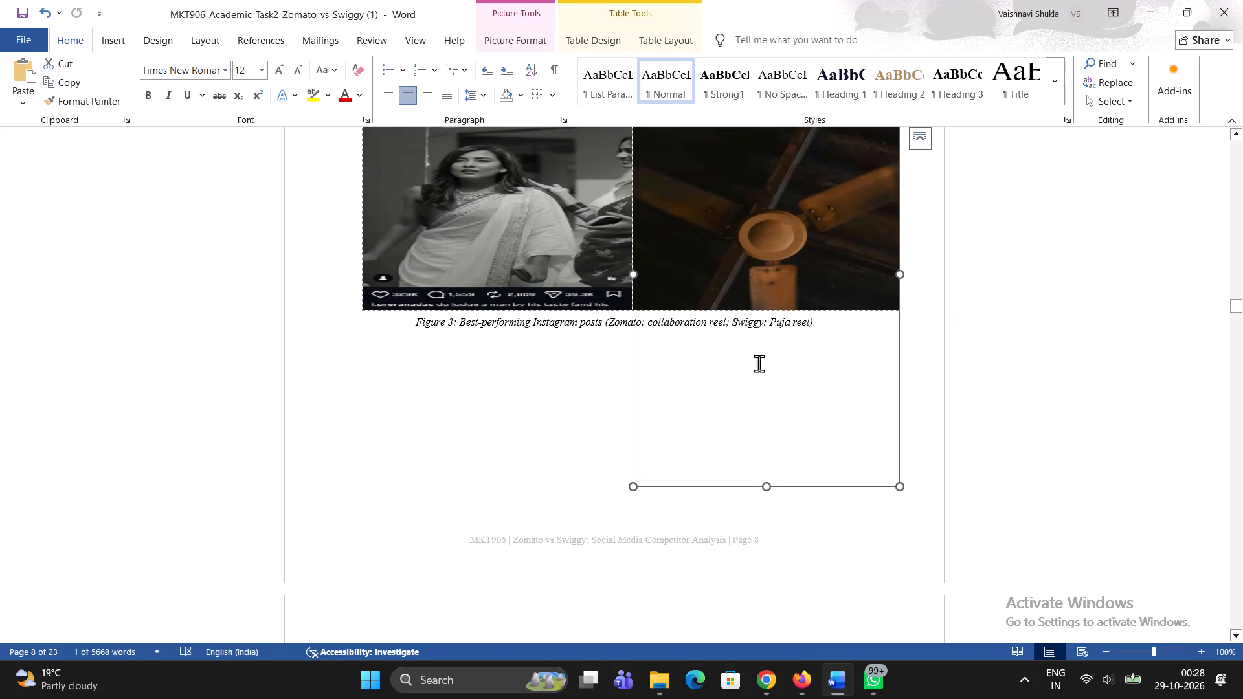
{"action": "left_click", "coordinate": [767, 492]}
{"action": "left_click_drag", "start_coordinate": [767, 492], "coordinate": [767, 448]}
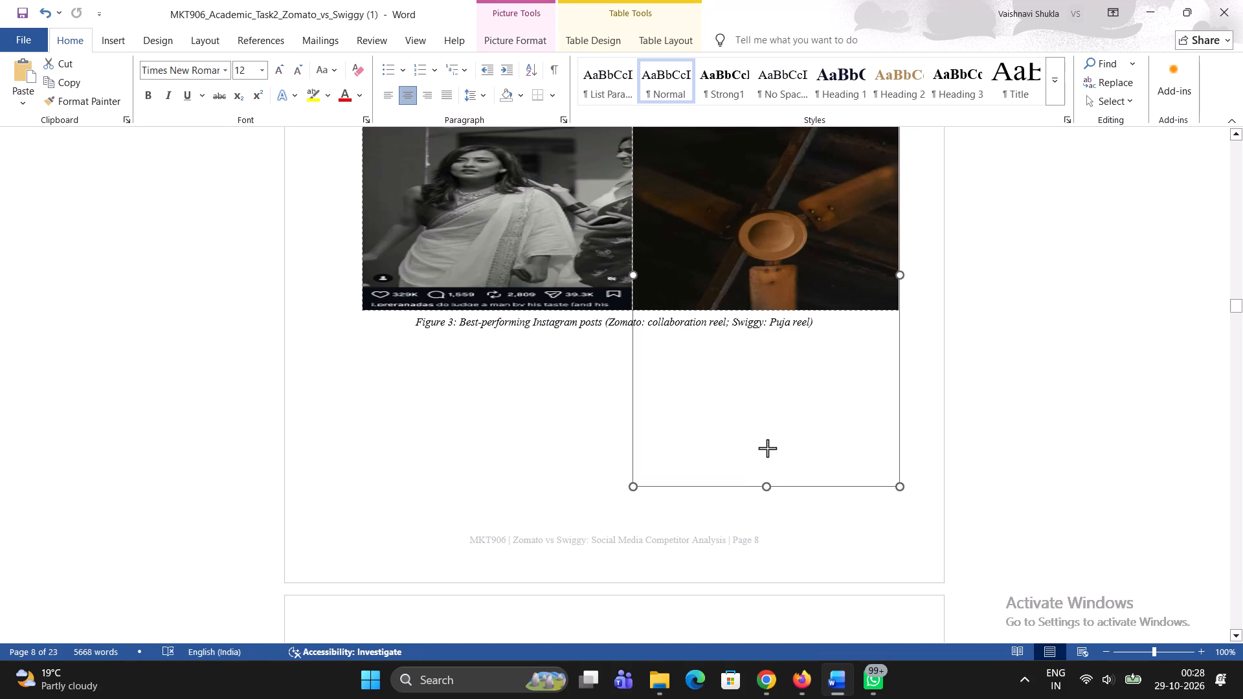
{"action": "left_click_drag", "start_coordinate": [767, 448], "coordinate": [756, 306]}
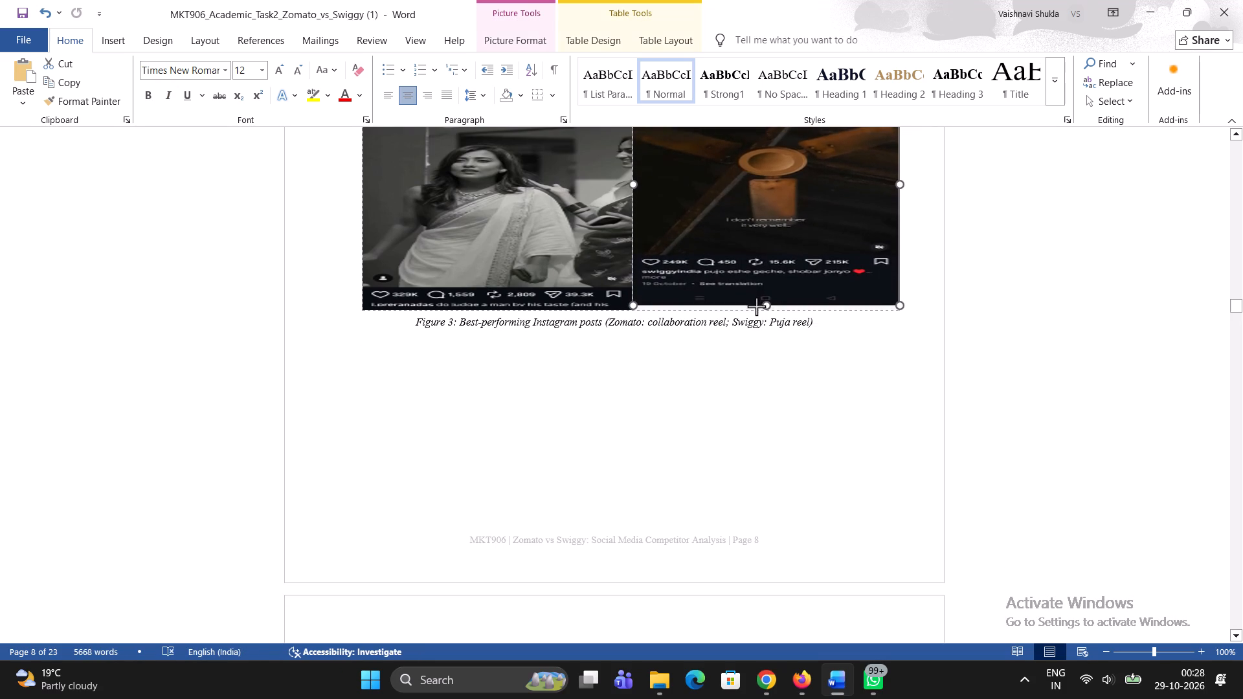
{"action": "left_click_drag", "start_coordinate": [756, 306], "coordinate": [756, 315]}
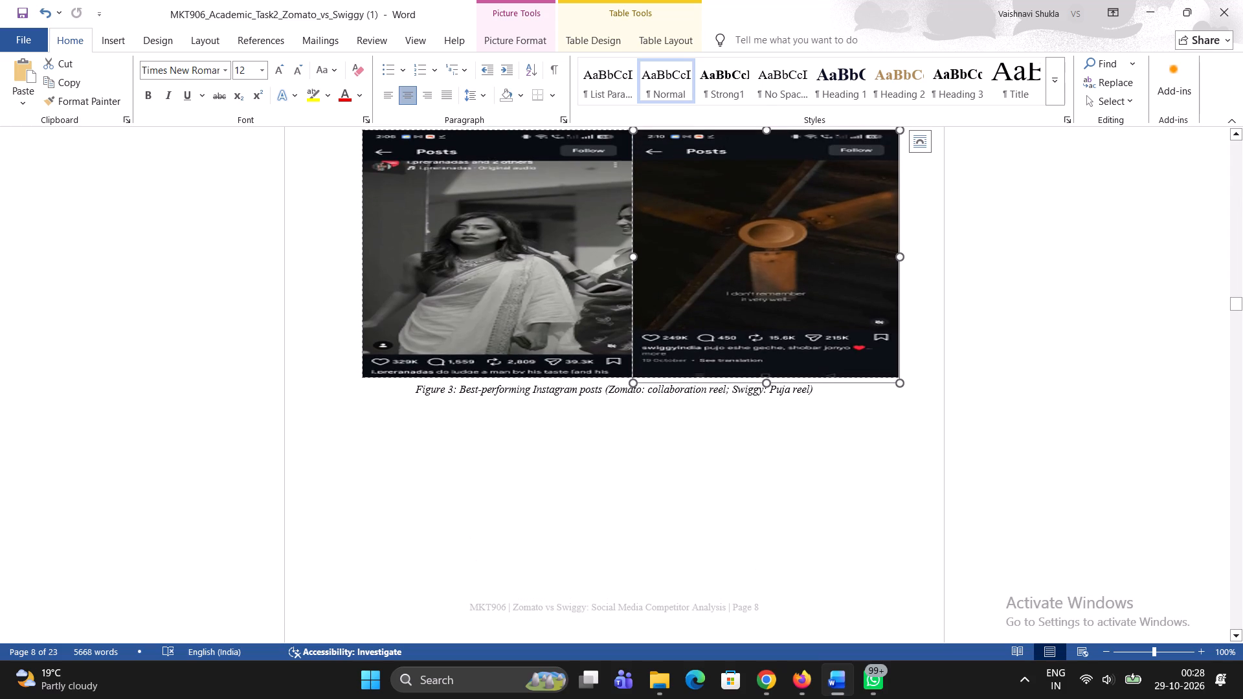
Stretch the Swiggy picture slightly taller so the phone's bottom navigation bar falls outside the visible cell.
{"action": "scroll", "coordinate": [756, 315], "scroll_direction": "up", "scroll_amount": 1}
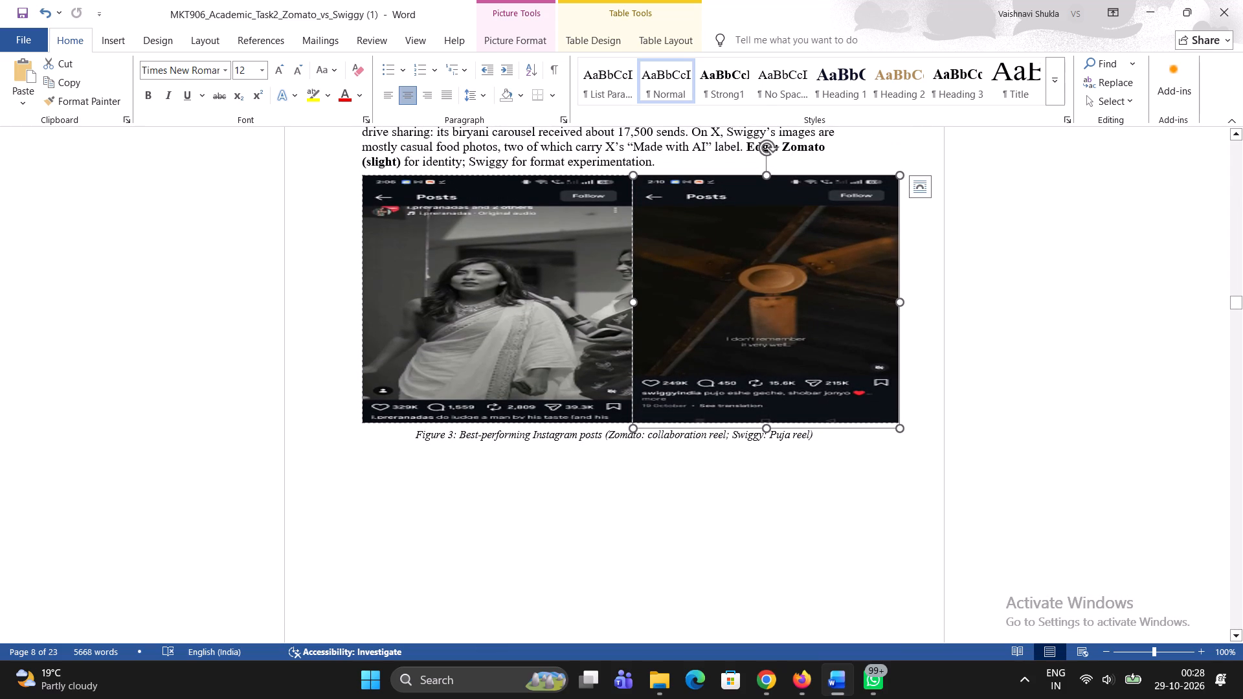
{"action": "left_click_drag", "start_coordinate": [765, 427], "coordinate": [767, 439]}
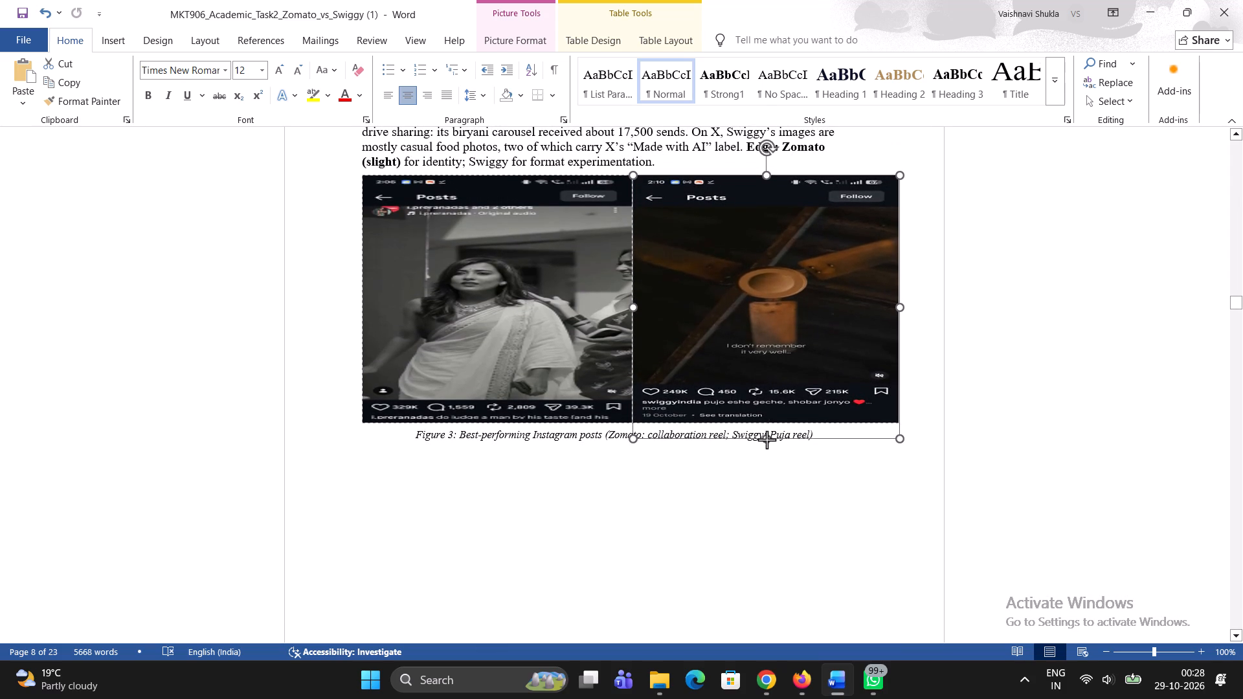
{"action": "left_click_drag", "start_coordinate": [767, 439], "coordinate": [767, 446]}
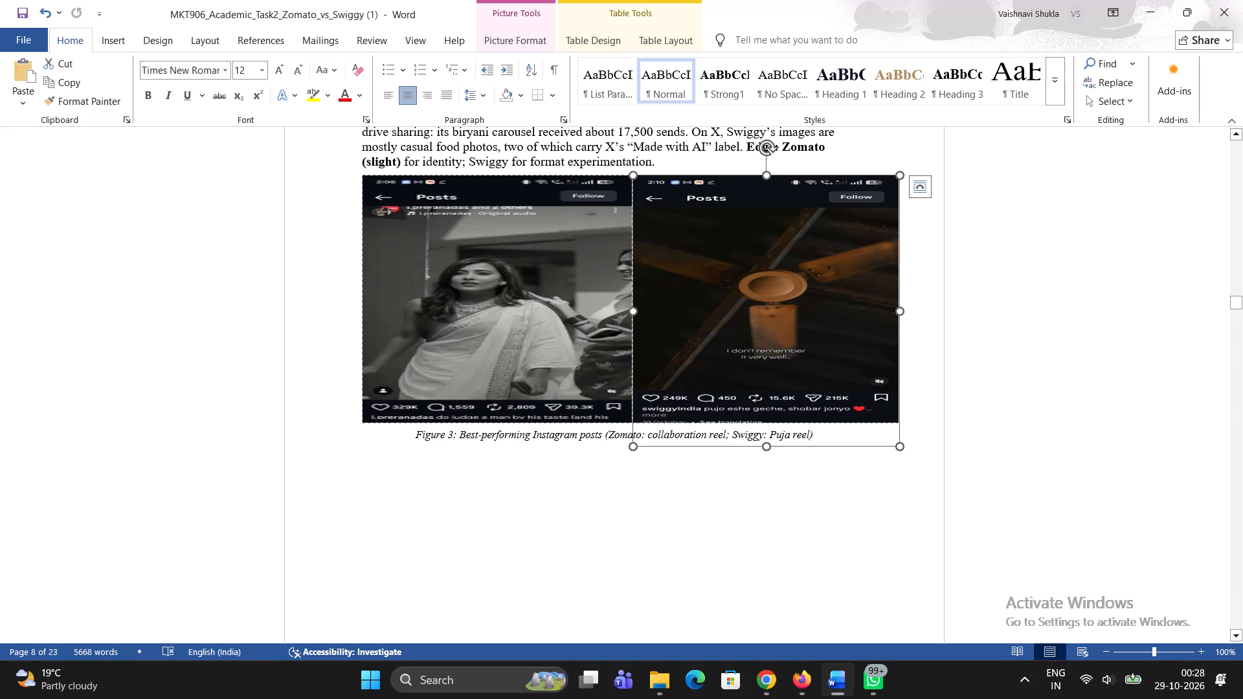
Fine-tune the height of Figure 3's Zomato picture so its header matches the Swiggy picture and the phone's navigation bar stays hidden.
{"action": "left_click", "coordinate": [518, 311]}
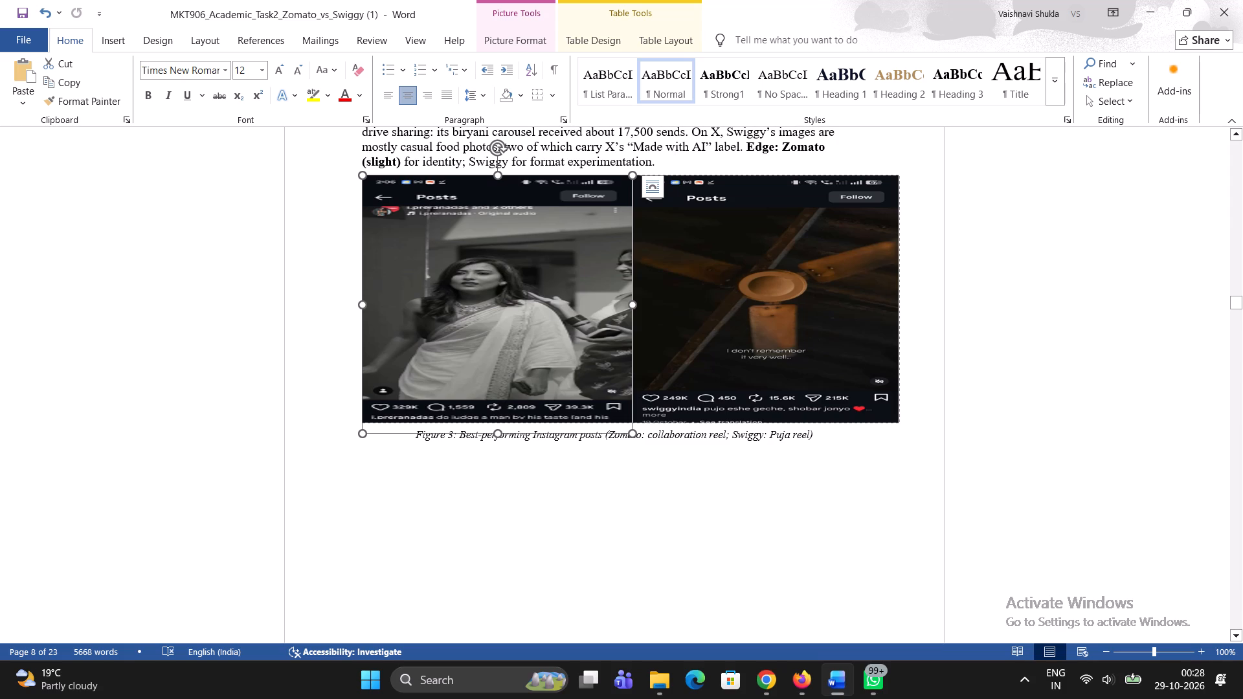
{"action": "left_click_drag", "start_coordinate": [493, 175], "coordinate": [493, 191]}
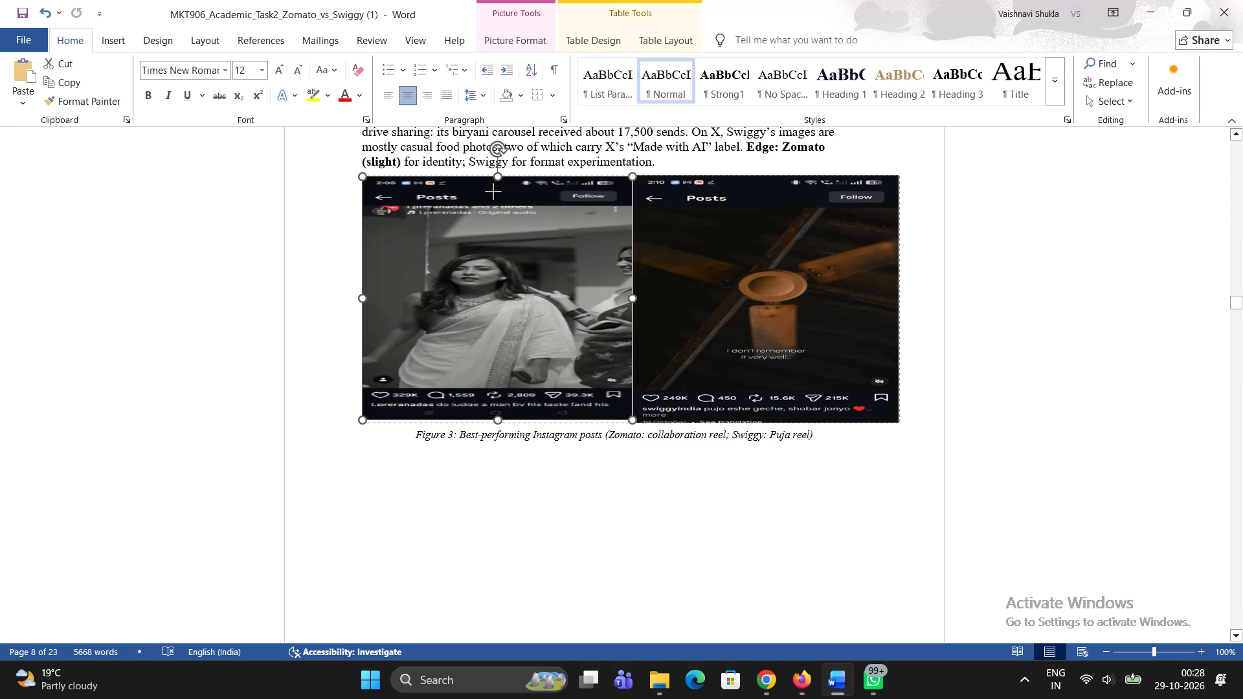
{"action": "left_click_drag", "start_coordinate": [493, 191], "coordinate": [493, 197]}
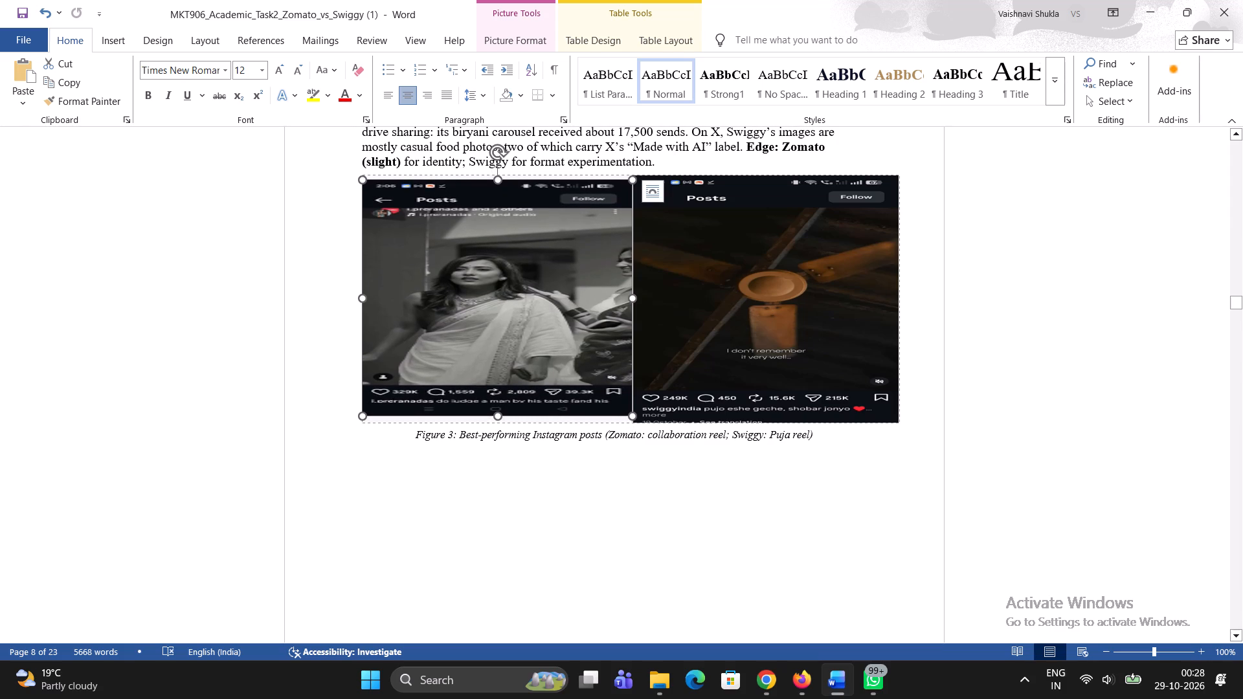
{"action": "left_click_drag", "start_coordinate": [498, 416], "coordinate": [498, 423]}
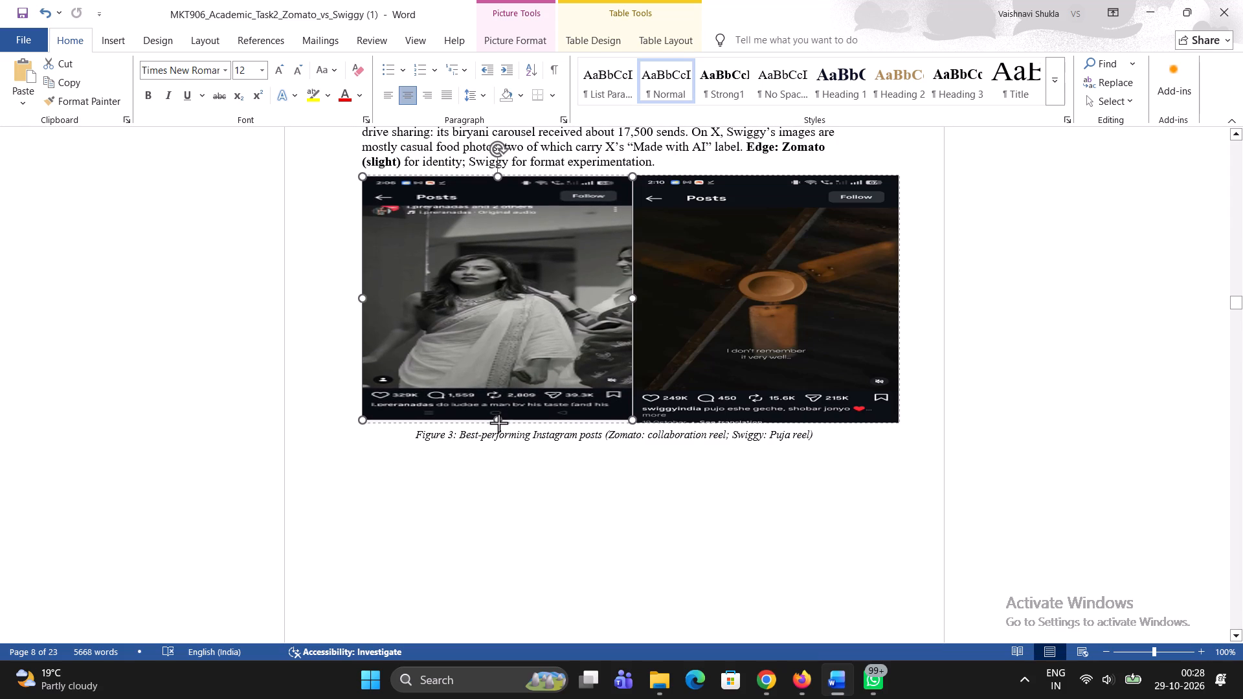
{"action": "left_click_drag", "start_coordinate": [498, 423], "coordinate": [497, 441]}
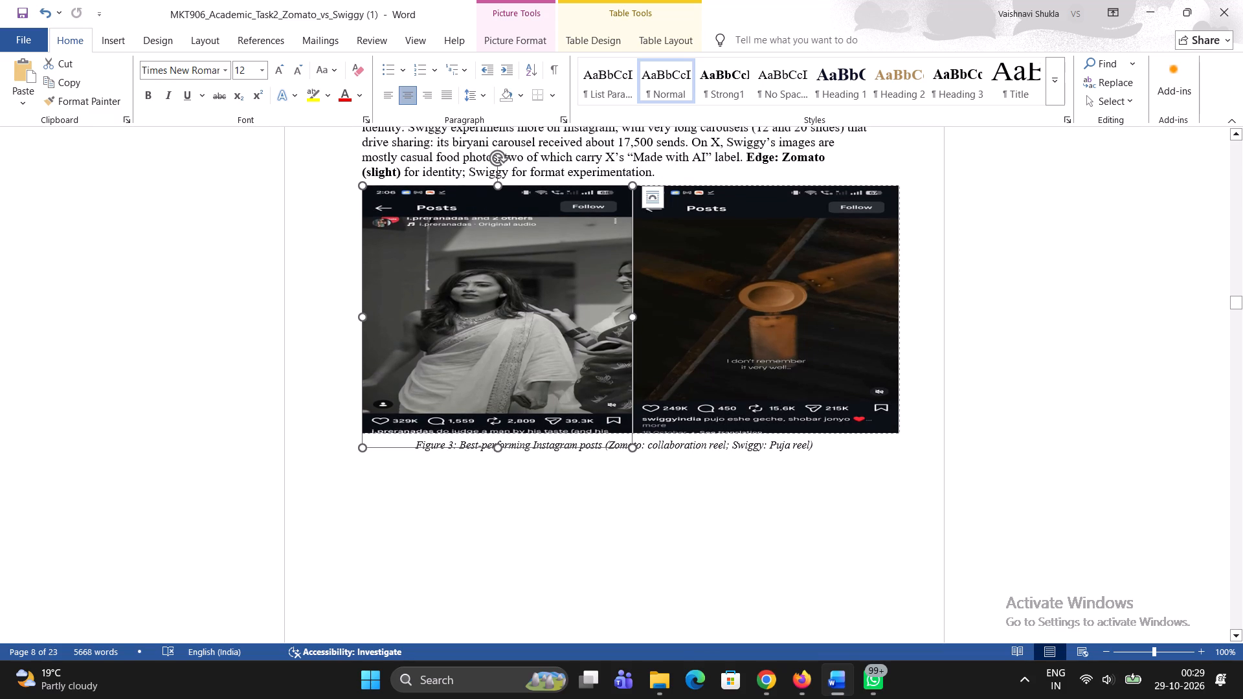
{"action": "left_click_drag", "start_coordinate": [498, 180], "coordinate": [497, 162]}
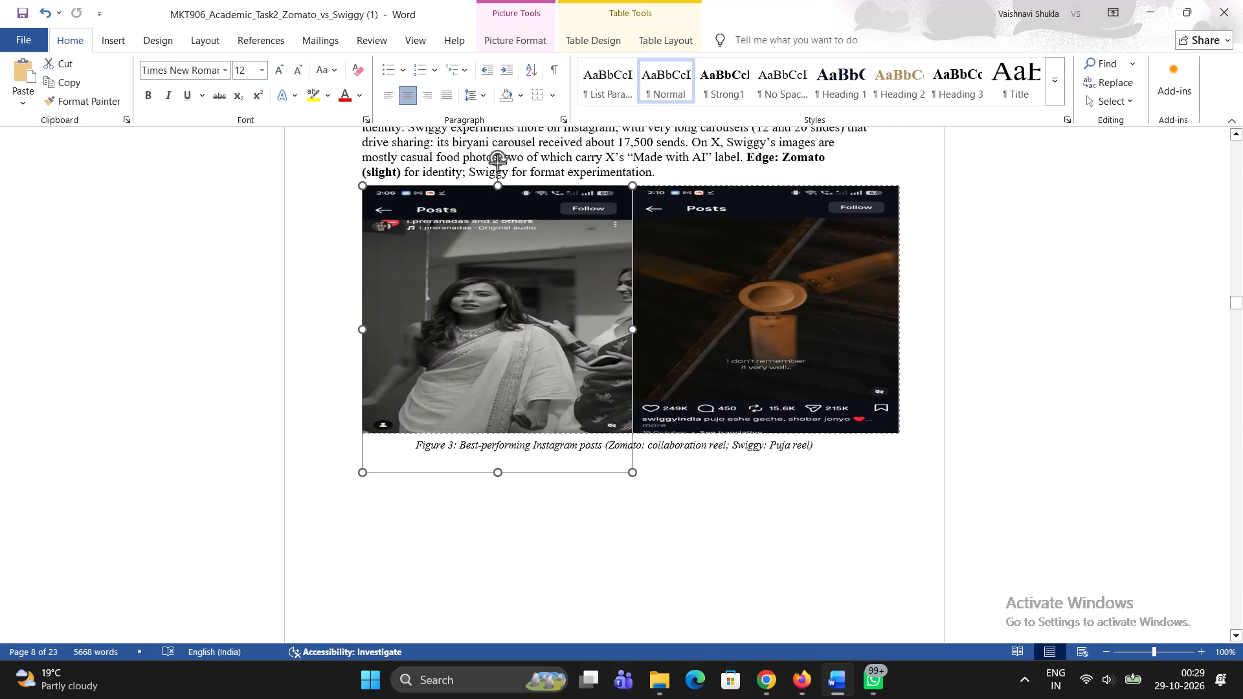
{"action": "left_click_drag", "start_coordinate": [497, 162], "coordinate": [504, 193]}
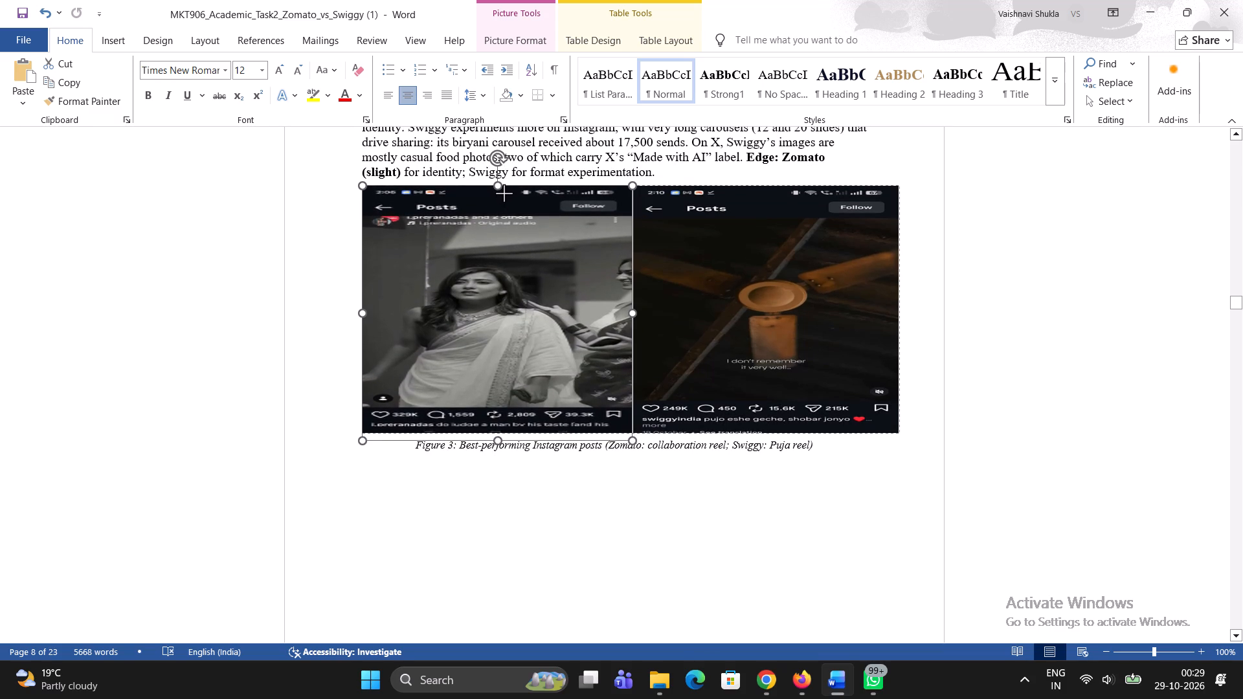
{"action": "left_click_drag", "start_coordinate": [504, 193], "coordinate": [503, 187]}
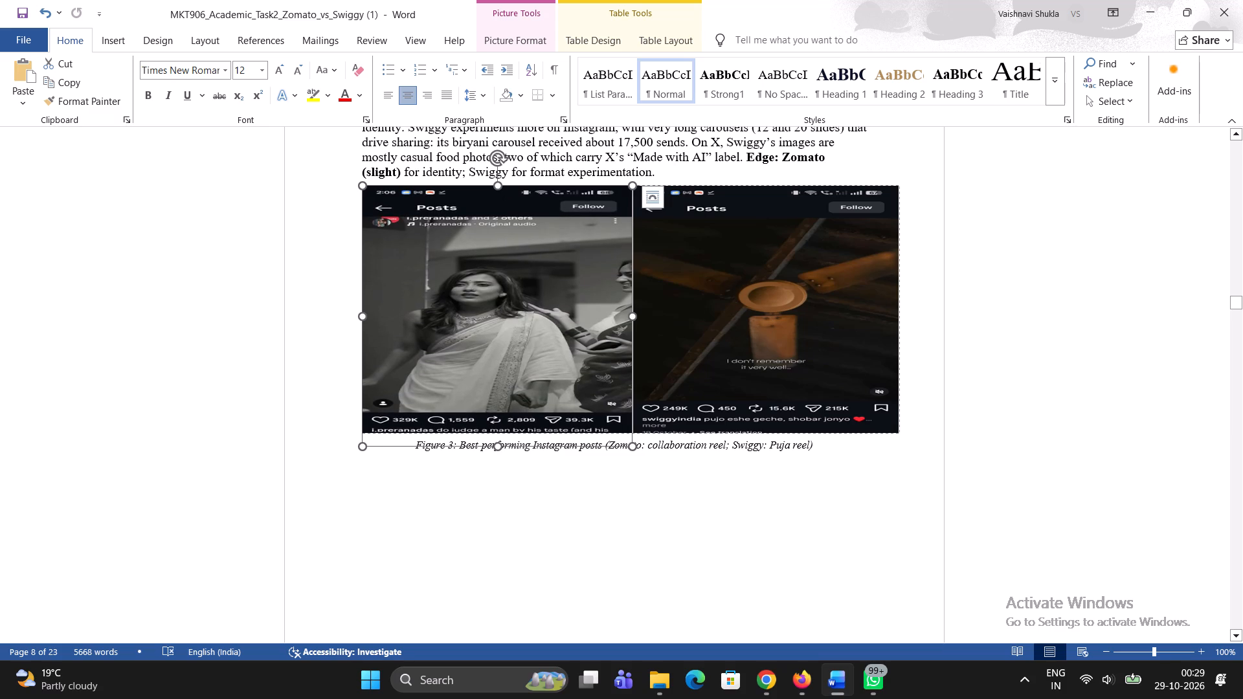
{"action": "left_click", "coordinate": [726, 366]}
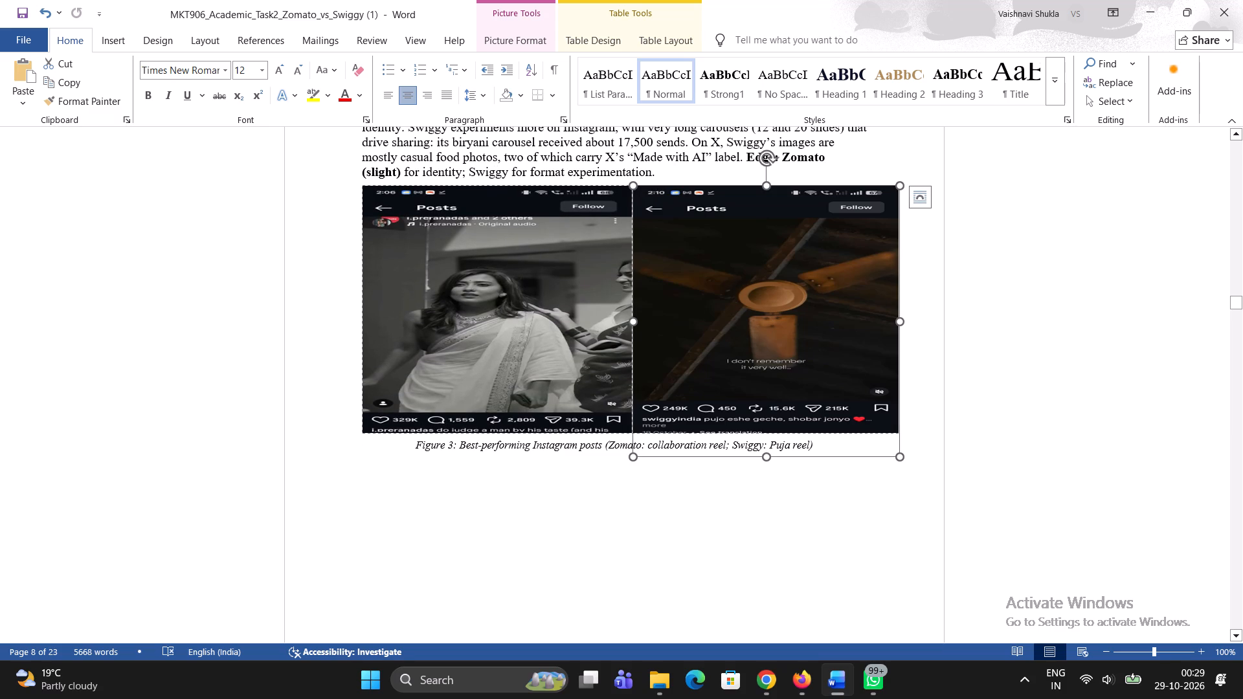
{"action": "left_click", "coordinate": [796, 477]}
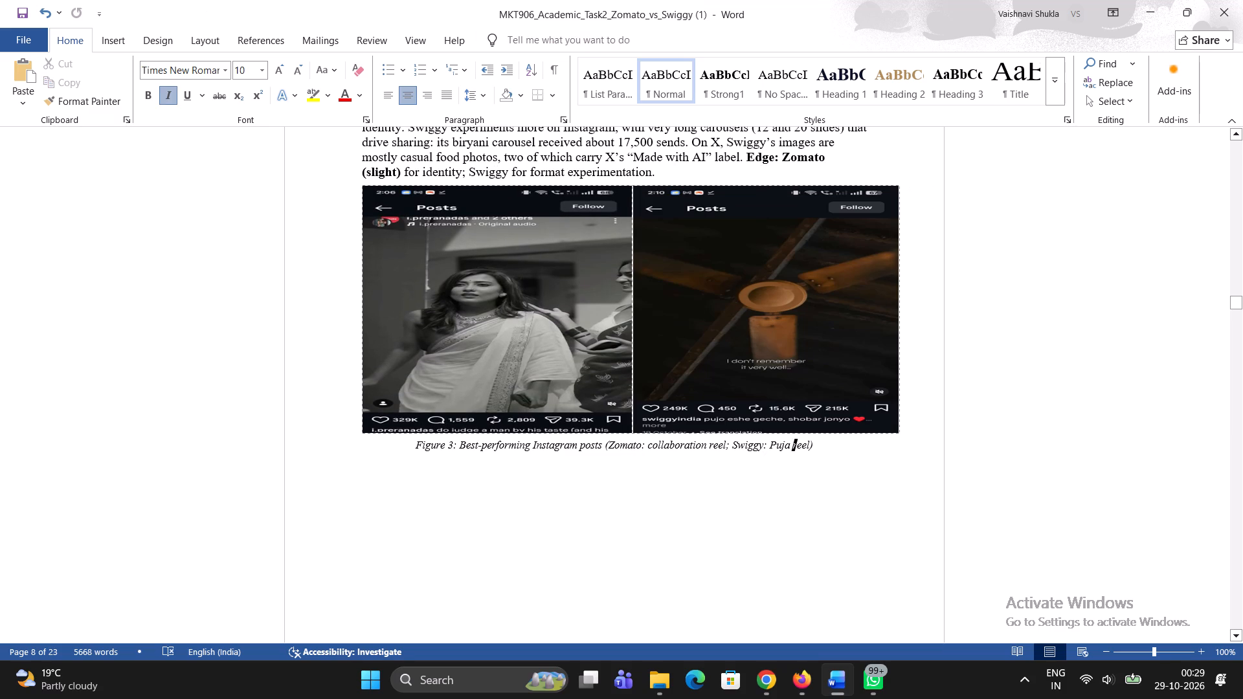
Go to Figure 4's Zomato and Swiggy weakest-post screenshot placeholders after page 8.
{"action": "scroll", "coordinate": [796, 477], "scroll_direction": "down", "scroll_amount": 3}
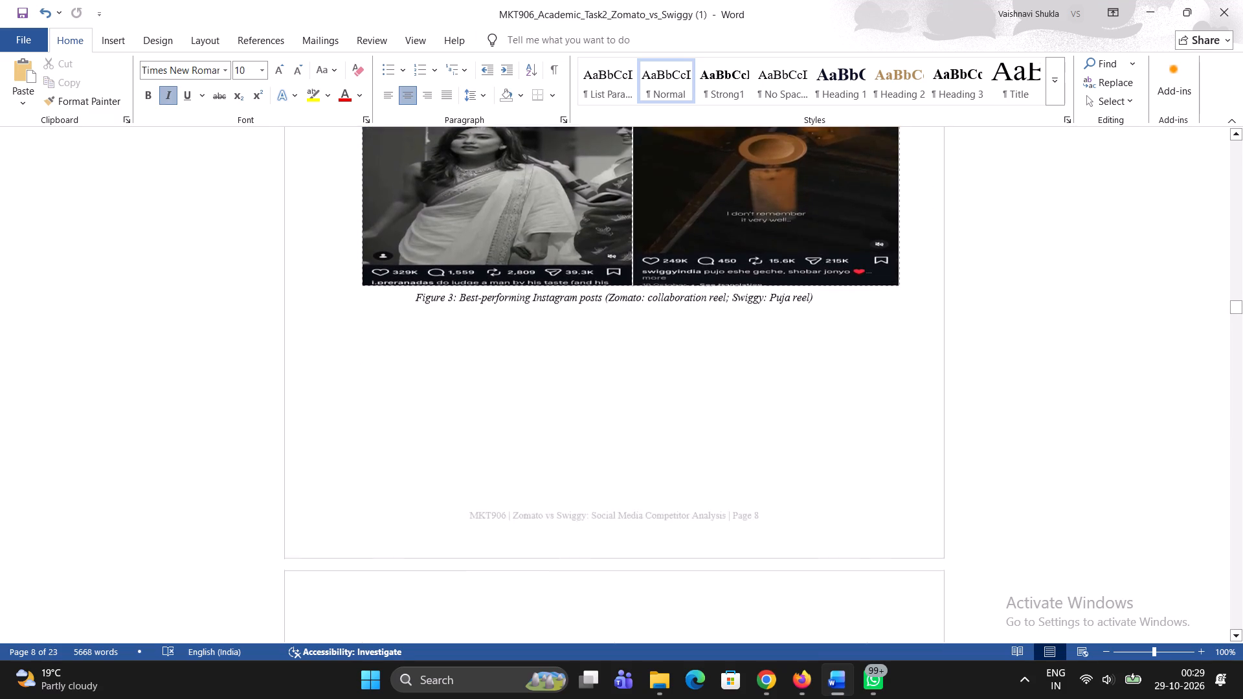
{"action": "scroll", "coordinate": [796, 477], "scroll_direction": "down", "scroll_amount": 2}
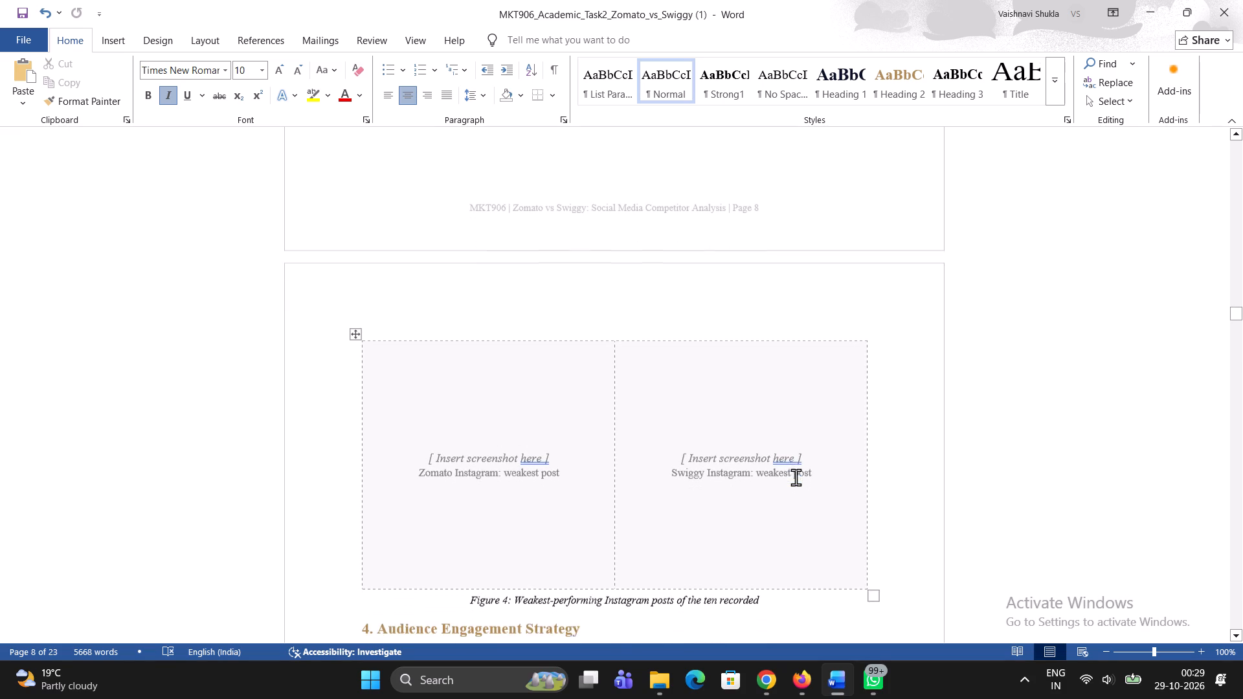
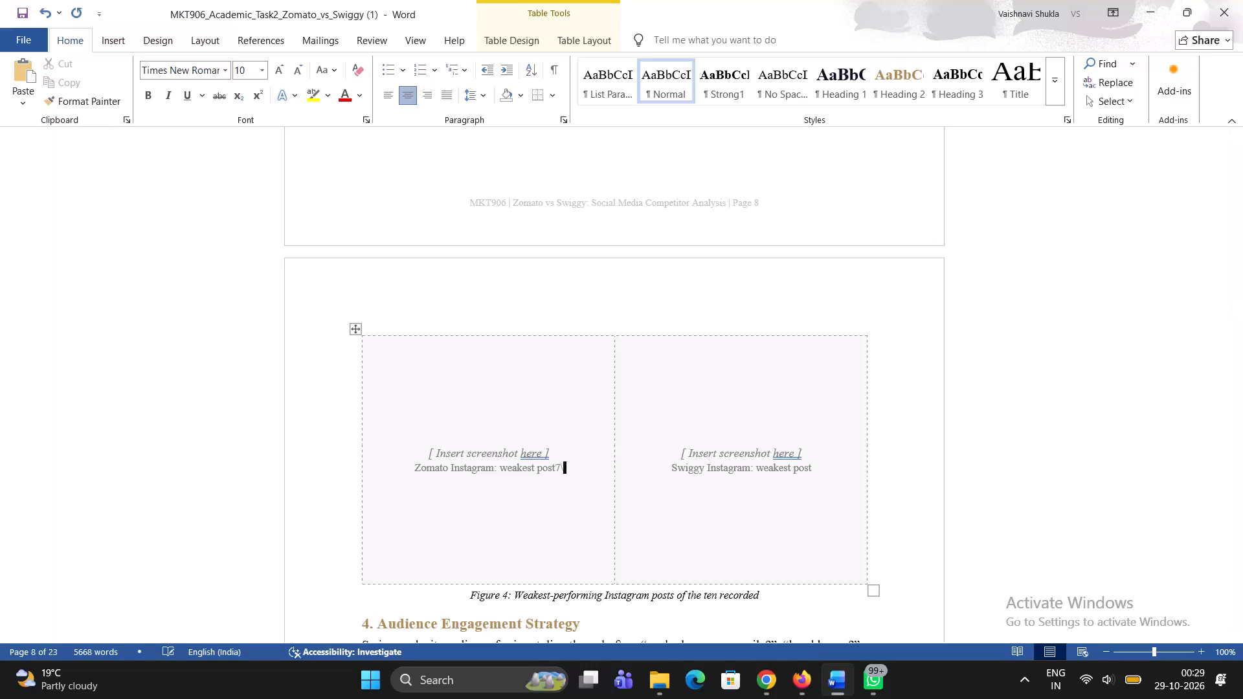
Delete all the placeholder text, including the stray characters after "weakest post", from Figure 4's Zomato Instagram cell.
{"action": "key", "text": "BackSpace"}
{"action": "key", "text": "backslash"}
{"action": "key", "text": "BackSpace"}
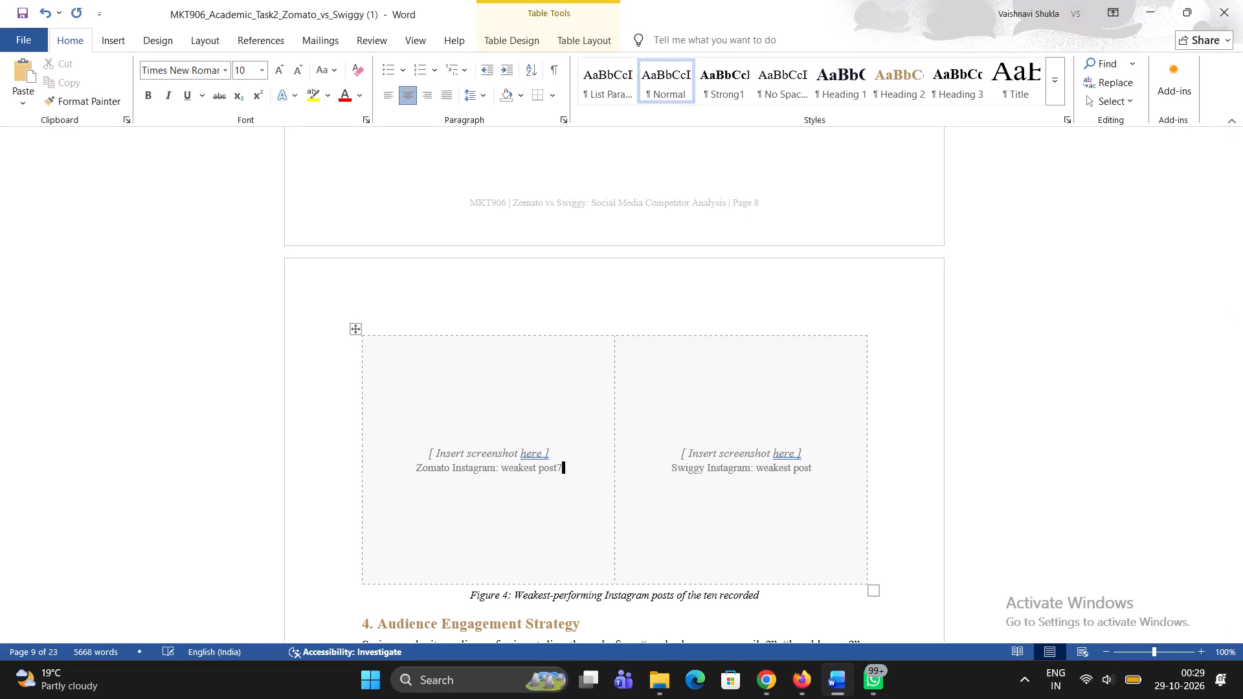
{"action": "key", "text": "BackSpace"}
{"action": "key", "text": "BackSpace"}
{"action": "key", "text": "BackSpace"}
{"action": "key", "text": "BackSpace"}
{"action": "key", "text": "BackSpace"}
{"action": "key", "text": "BackSpace"}
{"action": "key", "text": "BackSpace"}
{"action": "key", "text": "BackSpace"}
{"action": "key", "text": "BackSpace"}
{"action": "key", "text": "BackSpace"}
{"action": "key", "text": "BackSpace"}
{"action": "key", "text": "BackSpace"}
{"action": "key", "text": "BackSpace"}
{"action": "key", "text": "BackSpace"}
{"action": "key", "text": "BackSpace"}
{"action": "key", "text": "BackSpace"}
{"action": "key", "text": "BackSpace"}
{"action": "key", "text": "BackSpace"}
{"action": "key", "text": "BackSpace"}
{"action": "key", "text": "BackSpace"}
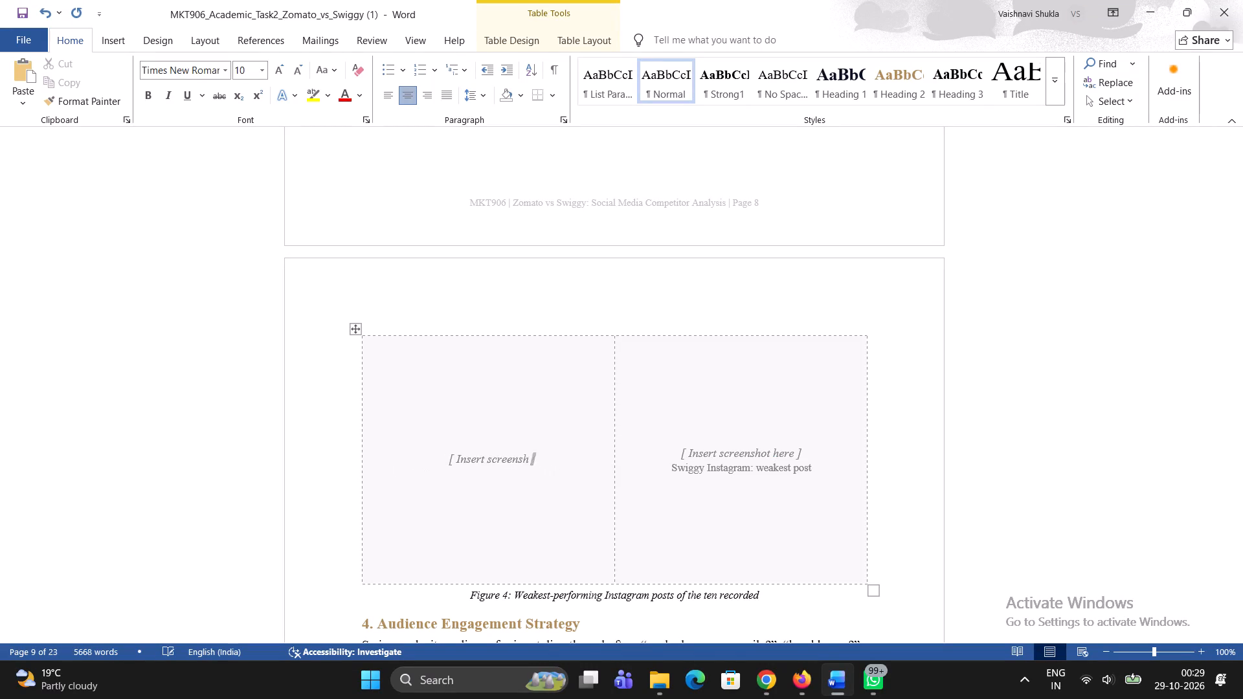
{"action": "key", "text": "BackSpace"}
{"action": "key", "text": "BackSpace"}
{"action": "key", "text": "BackSpace"}
{"action": "key", "text": "BackSpace"}
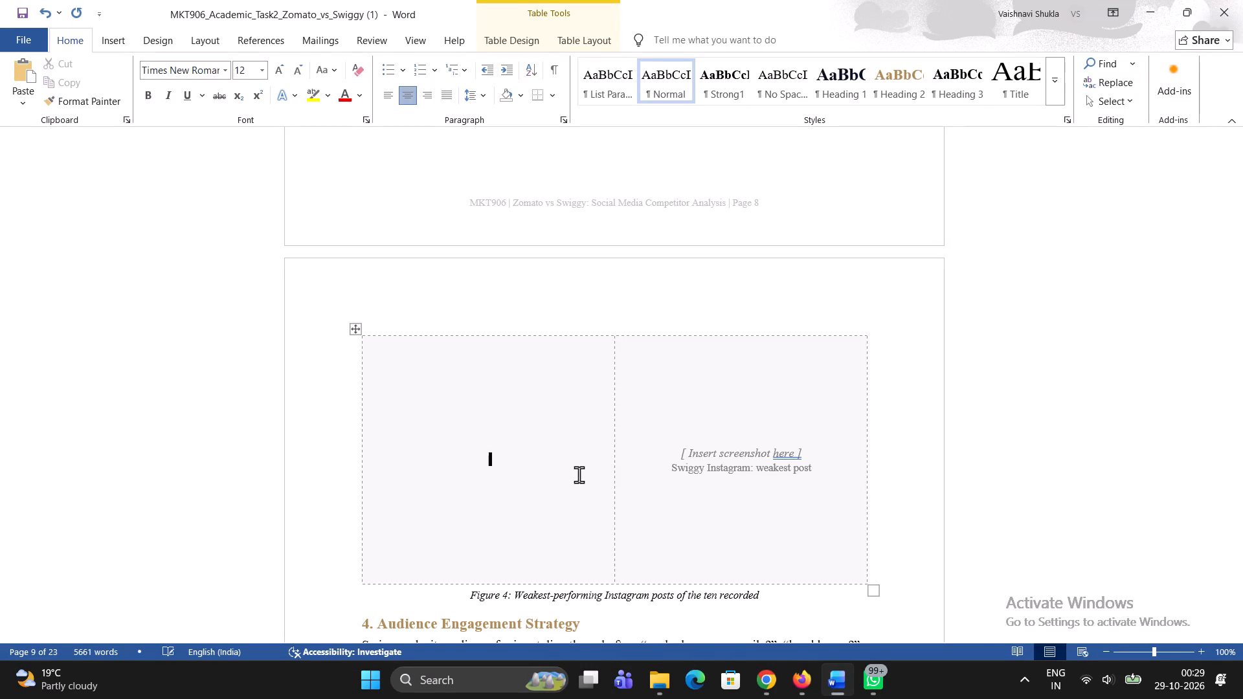
Paste the copied Zomato Instagram post screenshot into Figure 4's emptied Zomato cell, using the Picture paste option.
{"action": "key", "text": "ctrl+v"}
{"action": "left_click", "coordinate": [522, 486]}
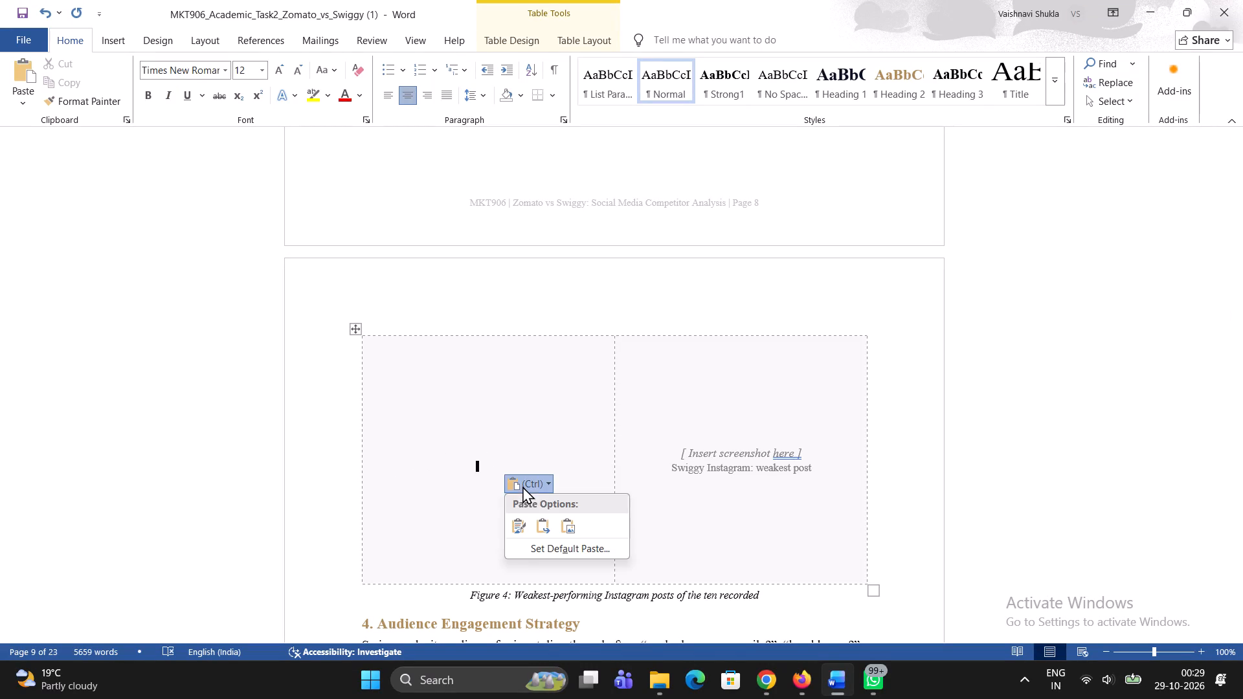
{"action": "left_click", "coordinate": [568, 524]}
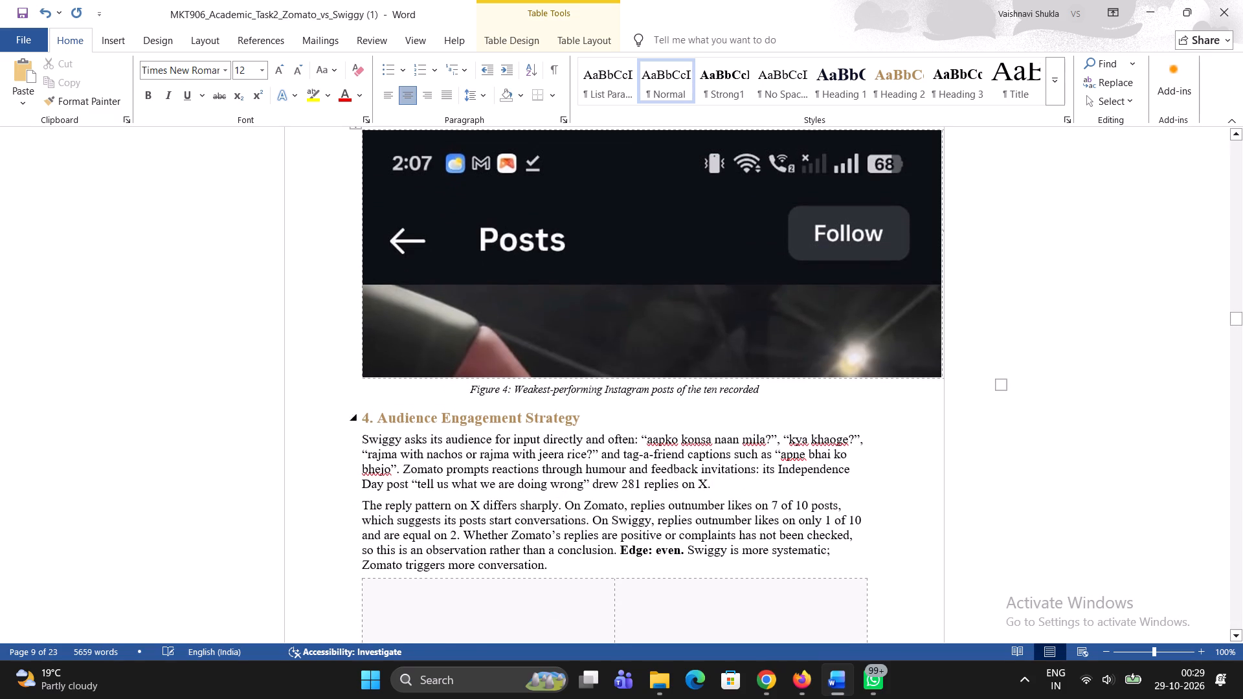
Shrink the height of the oversized Zomato post picture in Figure 4 in several stages, keeping its width.
{"action": "left_click", "coordinate": [821, 340]}
{"action": "scroll", "coordinate": [821, 340], "scroll_direction": "up", "scroll_amount": 1}
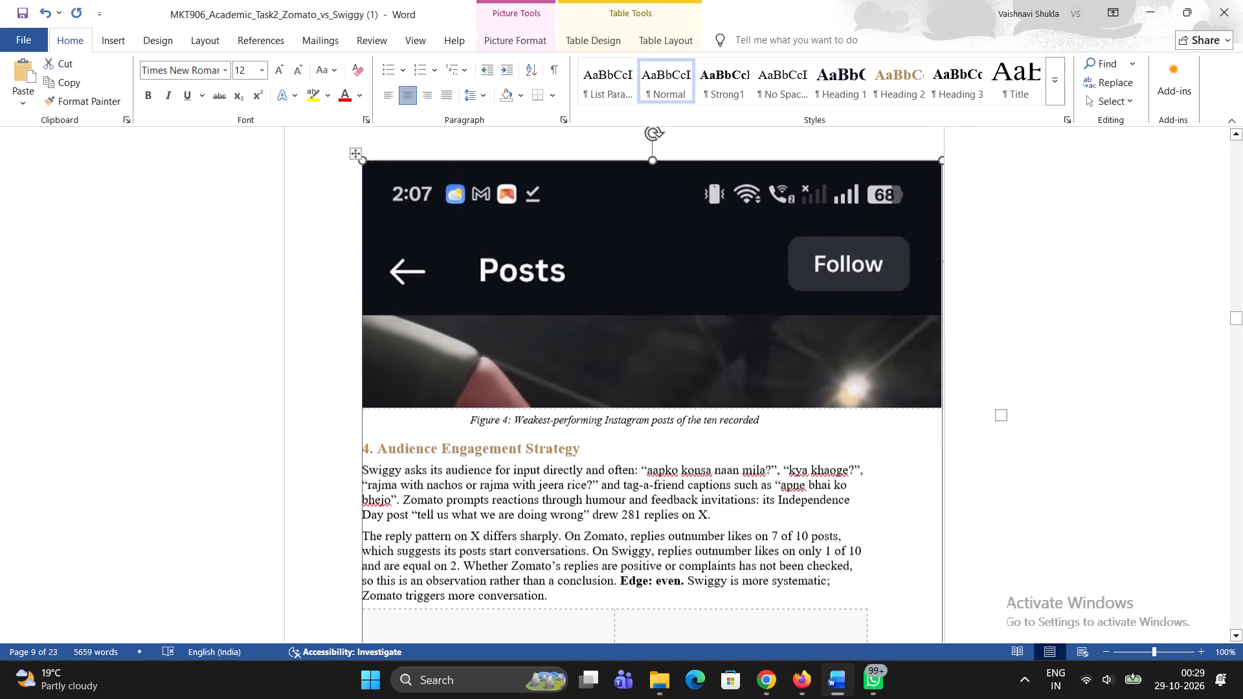
{"action": "scroll", "coordinate": [821, 340], "scroll_direction": "up", "scroll_amount": 1}
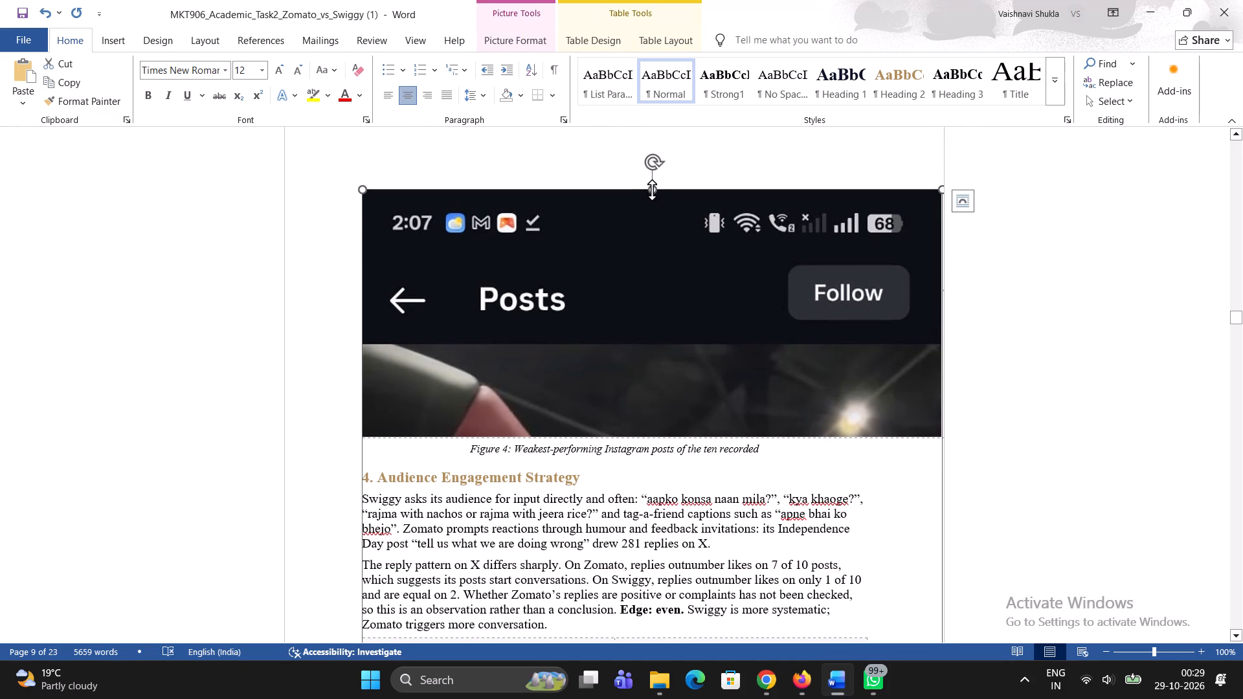
{"action": "left_click_drag", "start_coordinate": [653, 187], "coordinate": [677, 508]}
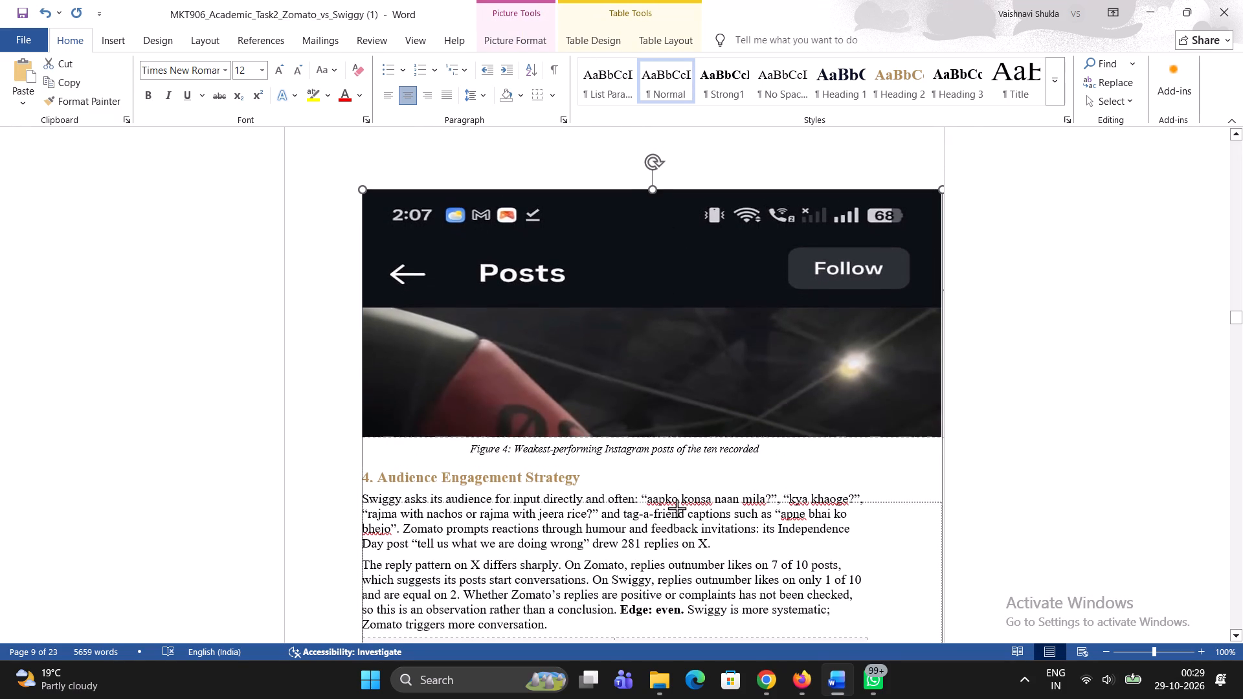
{"action": "left_click_drag", "start_coordinate": [677, 508], "coordinate": [673, 573]}
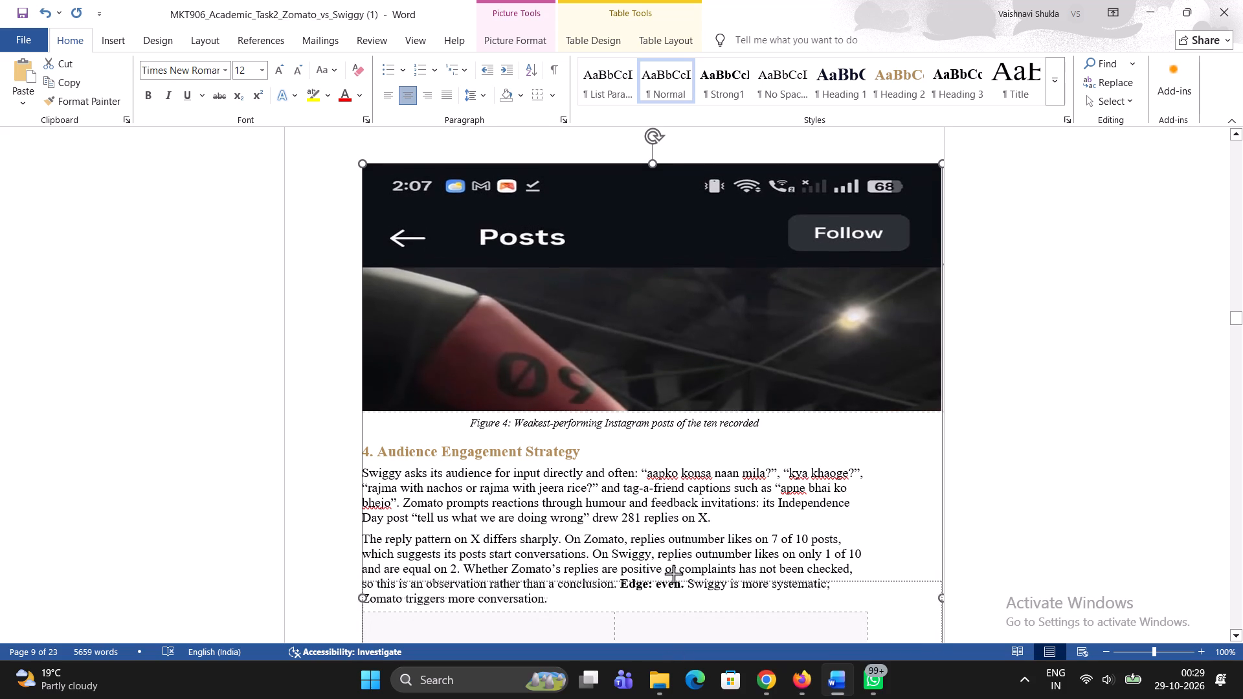
{"action": "left_click_drag", "start_coordinate": [673, 573], "coordinate": [673, 568]}
{"action": "scroll", "coordinate": [673, 568], "scroll_direction": "down", "scroll_amount": 3}
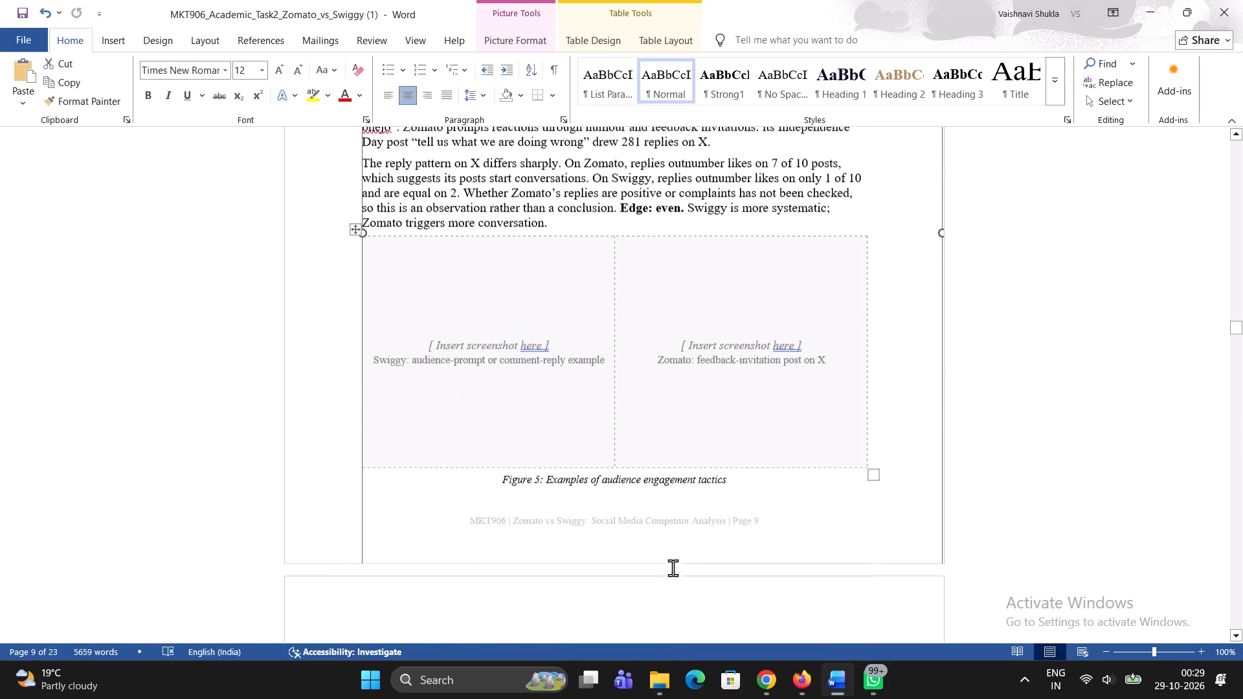
{"action": "scroll", "coordinate": [673, 568], "scroll_direction": "down", "scroll_amount": 1}
{"action": "scroll", "coordinate": [671, 443], "scroll_direction": "up", "scroll_amount": 3}
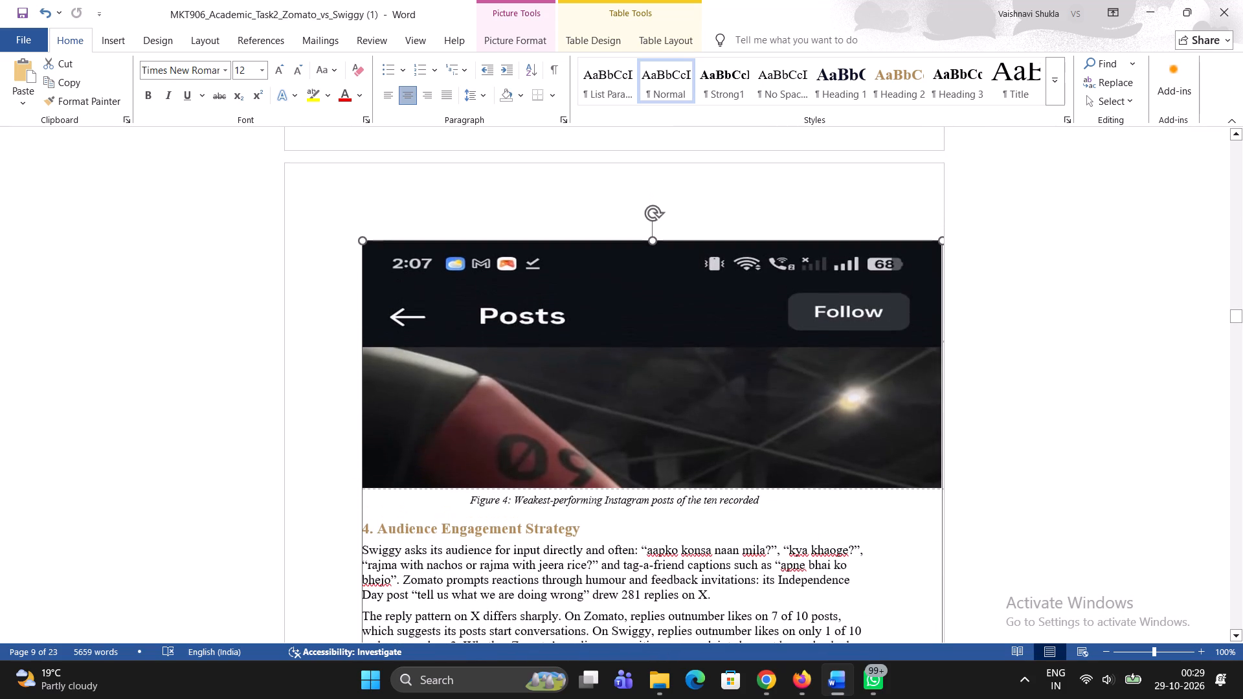
{"action": "left_click_drag", "start_coordinate": [651, 243], "coordinate": [660, 355]}
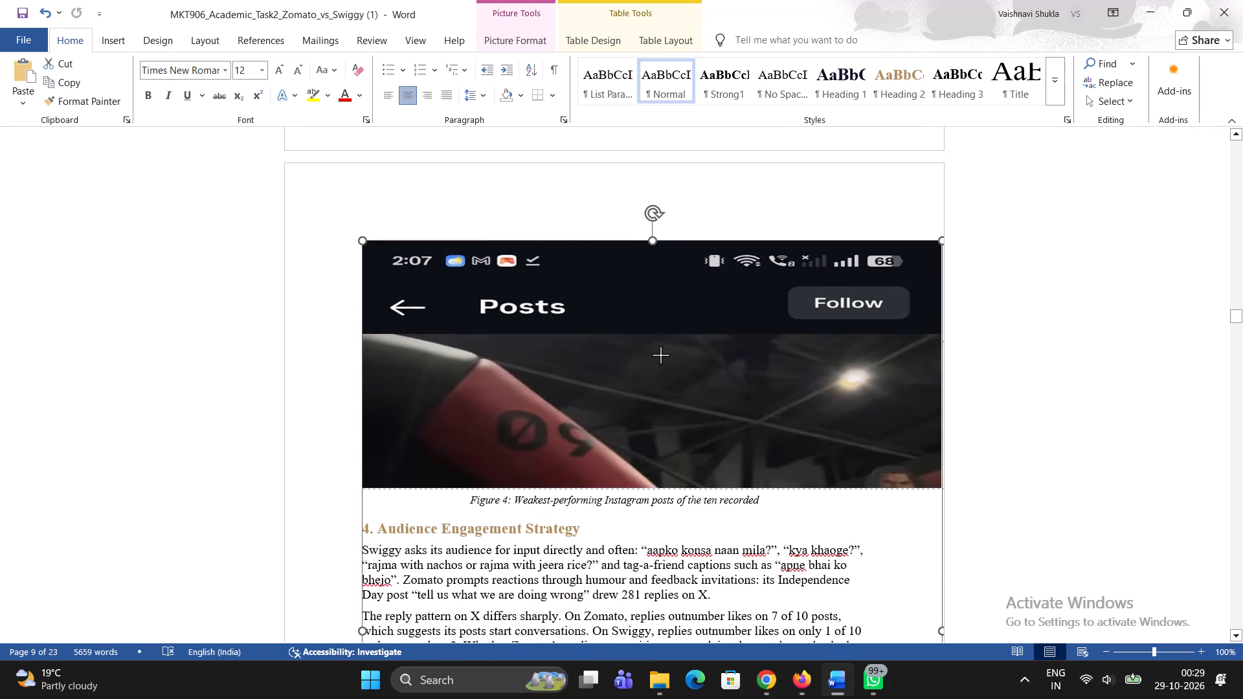
{"action": "left_click_drag", "start_coordinate": [660, 355], "coordinate": [684, 541]}
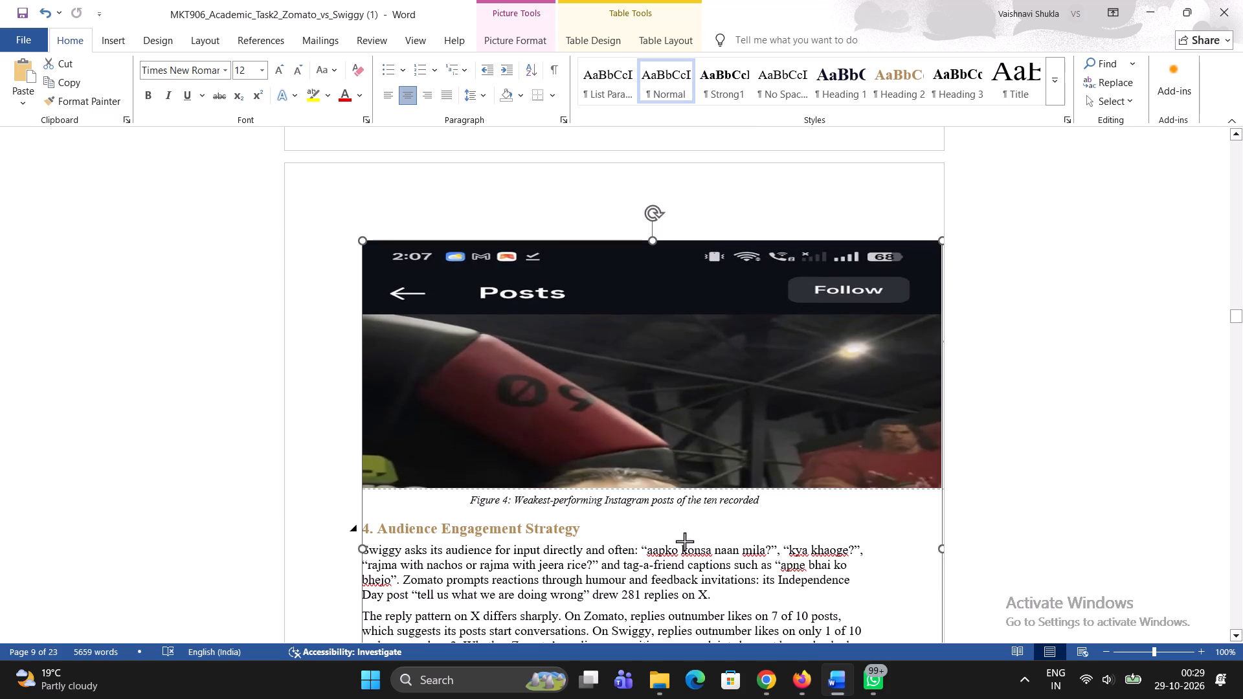
{"action": "left_click_drag", "start_coordinate": [684, 541], "coordinate": [684, 698]}
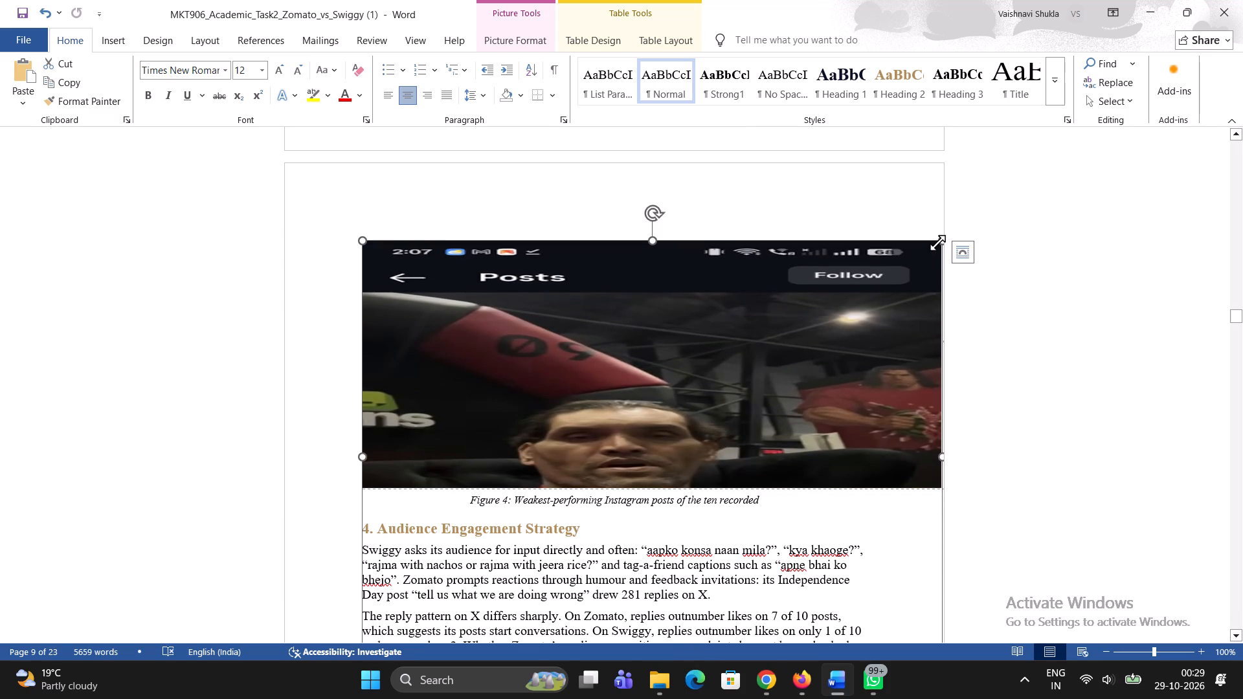
Scale the Zomato post picture down proportionally until its whole height fits inside Figure 4's table row.
{"action": "left_click_drag", "start_coordinate": [937, 243], "coordinate": [451, 300]}
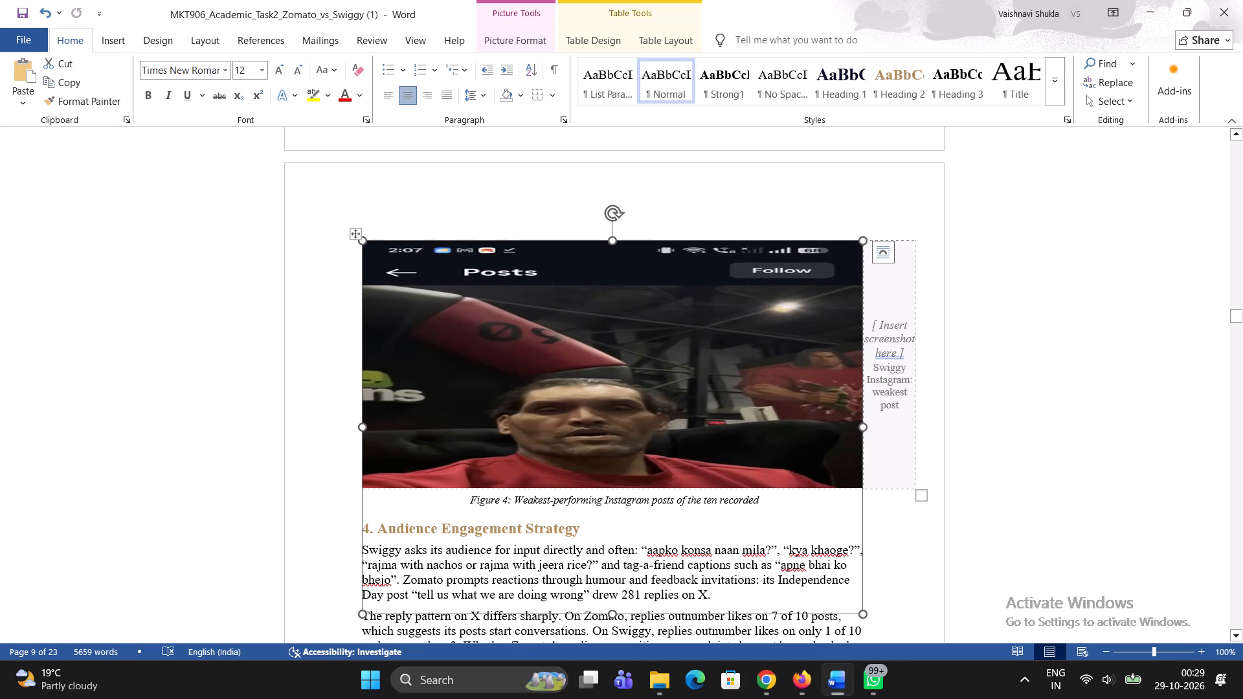
{"action": "left_click_drag", "start_coordinate": [860, 241], "coordinate": [541, 339]}
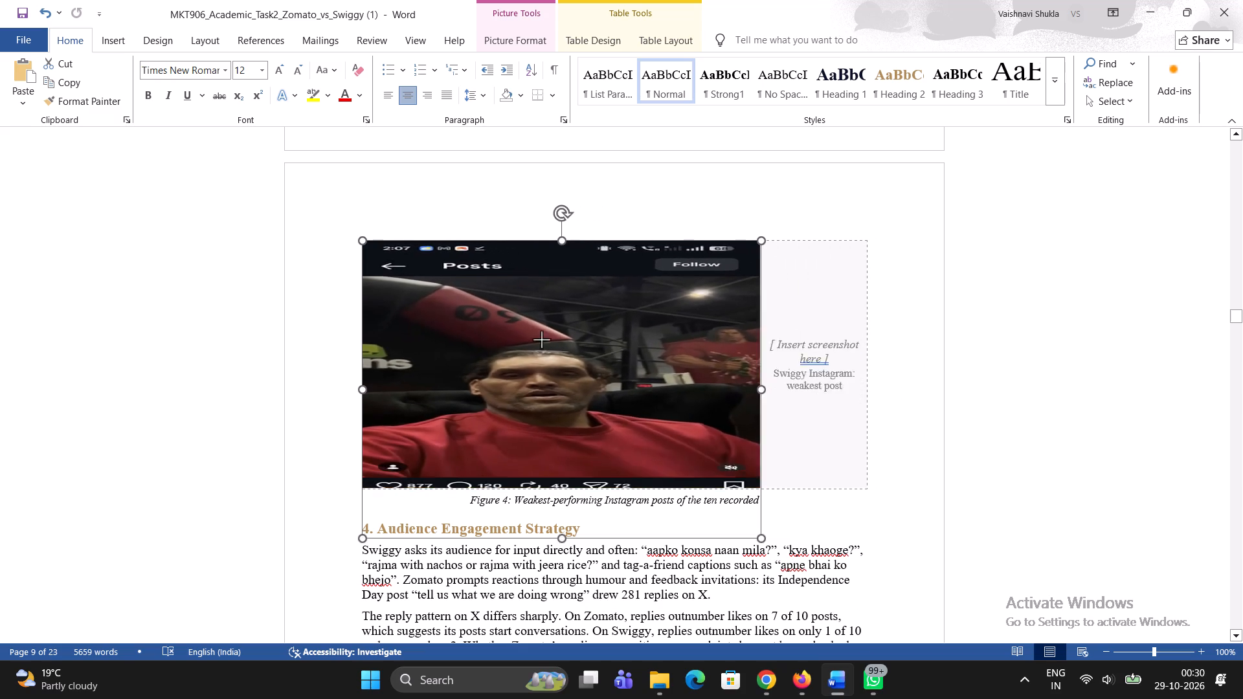
{"action": "left_click_drag", "start_coordinate": [541, 339], "coordinate": [440, 337]}
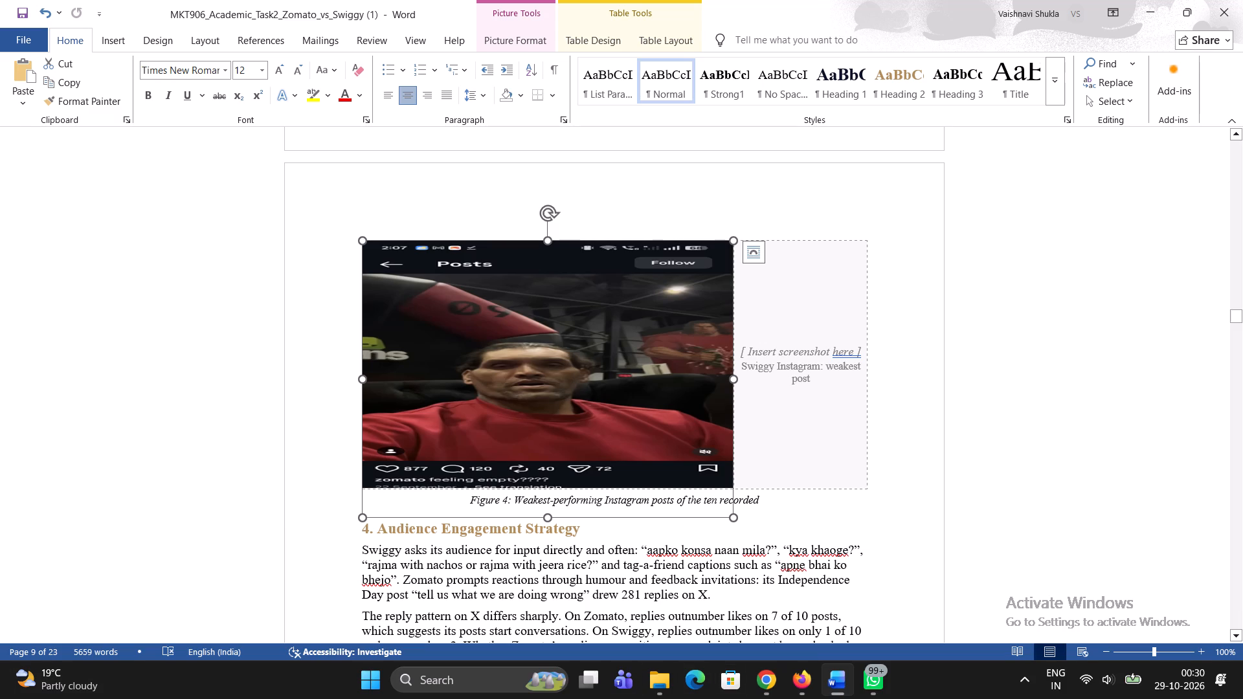
{"action": "left_click", "coordinate": [734, 355]}
{"action": "left_click_drag", "start_coordinate": [735, 519], "coordinate": [691, 469]}
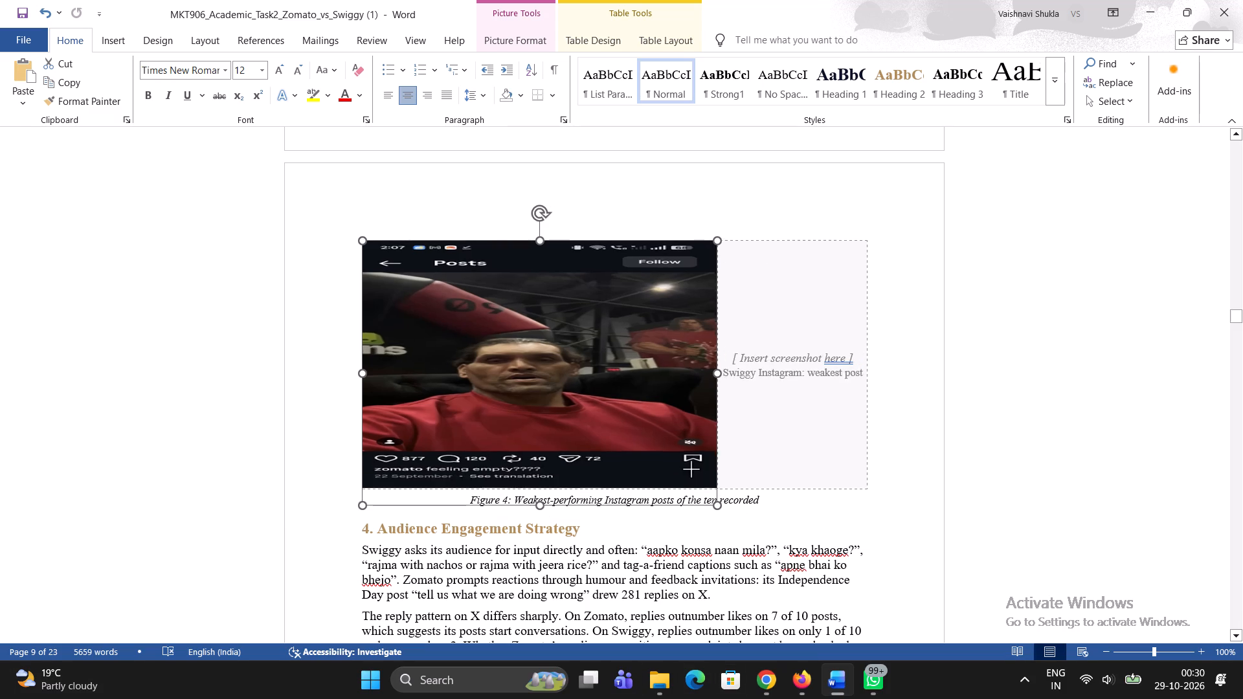
{"action": "left_click_drag", "start_coordinate": [691, 469], "coordinate": [634, 474]}
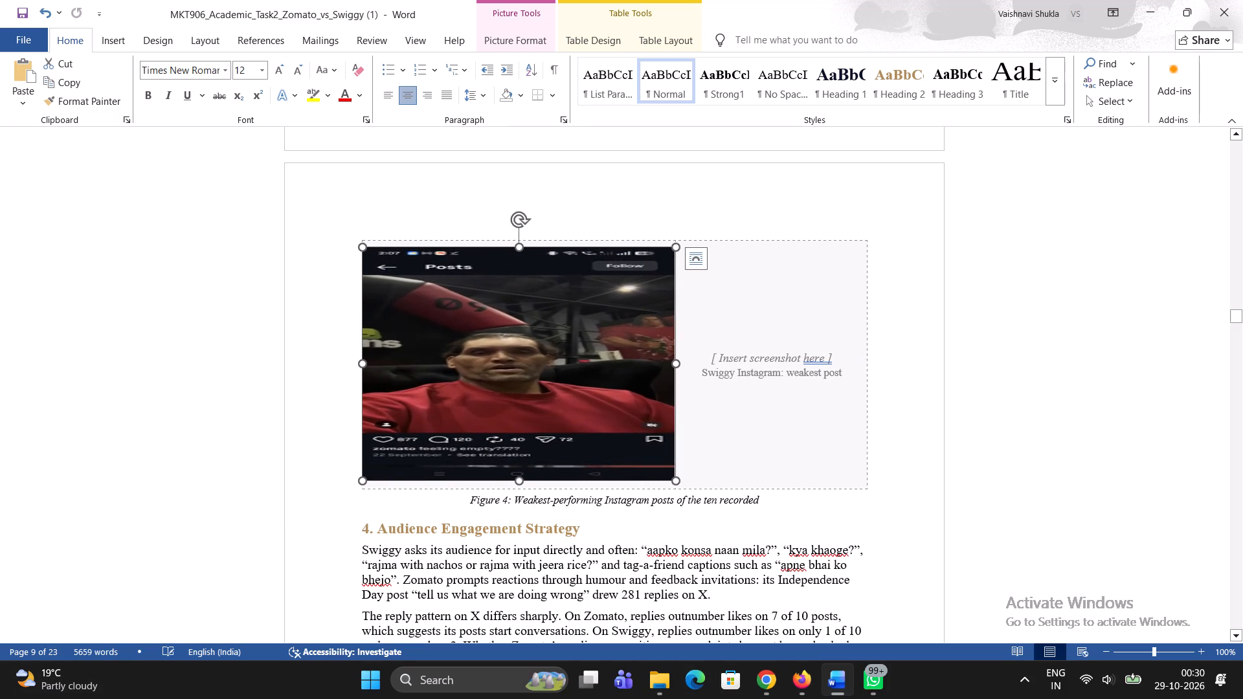
Narrow the Zomato post picture to about half of Figure 4's table width and stretch its height to fill the cell.
{"action": "left_click_drag", "start_coordinate": [672, 366], "coordinate": [606, 370]}
{"action": "left_click_drag", "start_coordinate": [486, 479], "coordinate": [491, 494]}
{"action": "left_click_drag", "start_coordinate": [613, 366], "coordinate": [627, 368]}
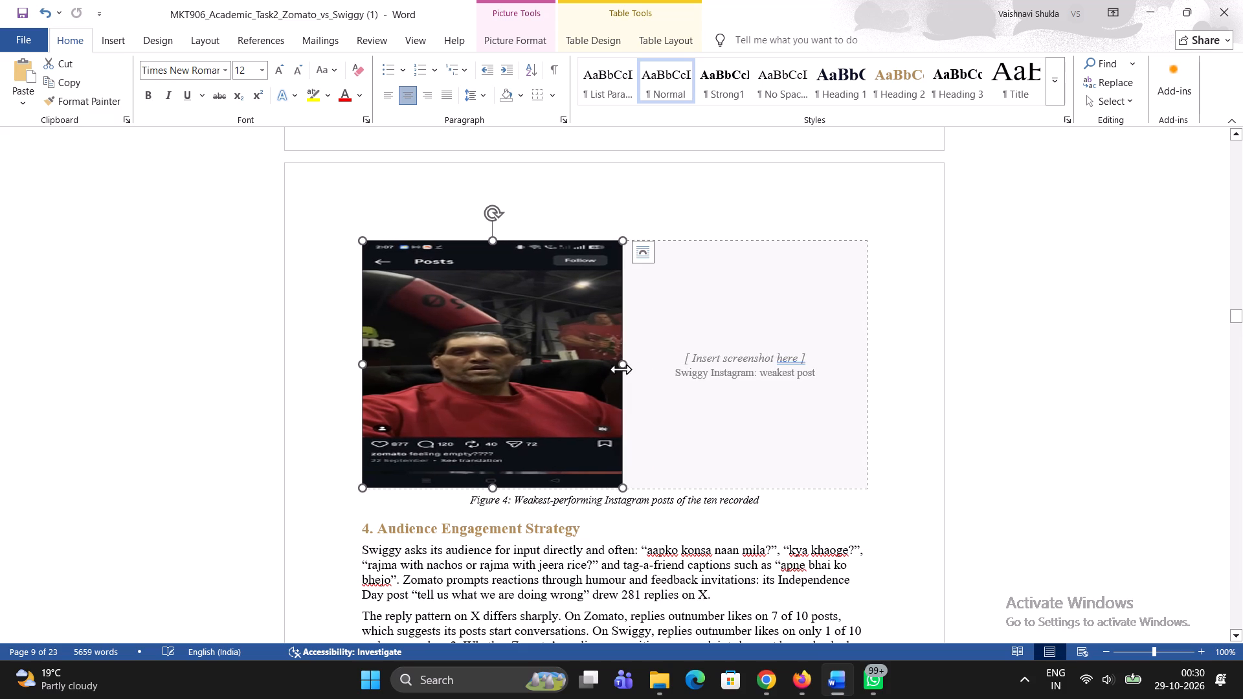
{"action": "left_click_drag", "start_coordinate": [493, 485], "coordinate": [493, 491]}
{"action": "left_click_drag", "start_coordinate": [493, 491], "coordinate": [495, 509]}
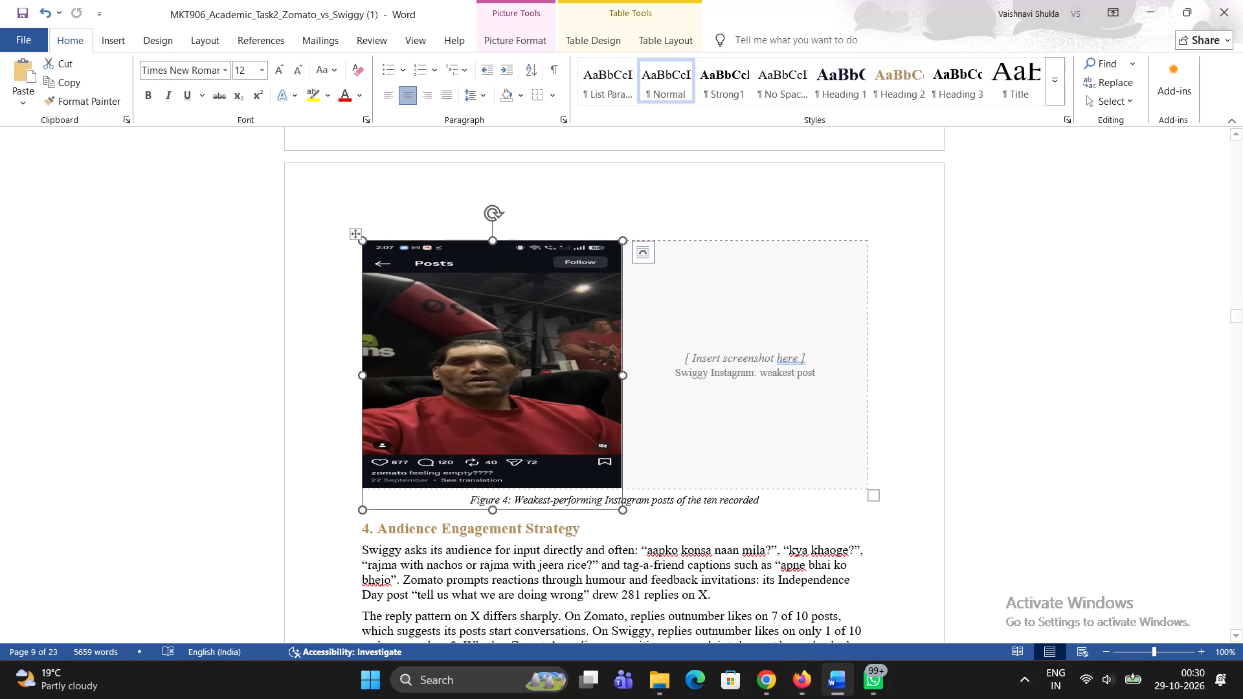
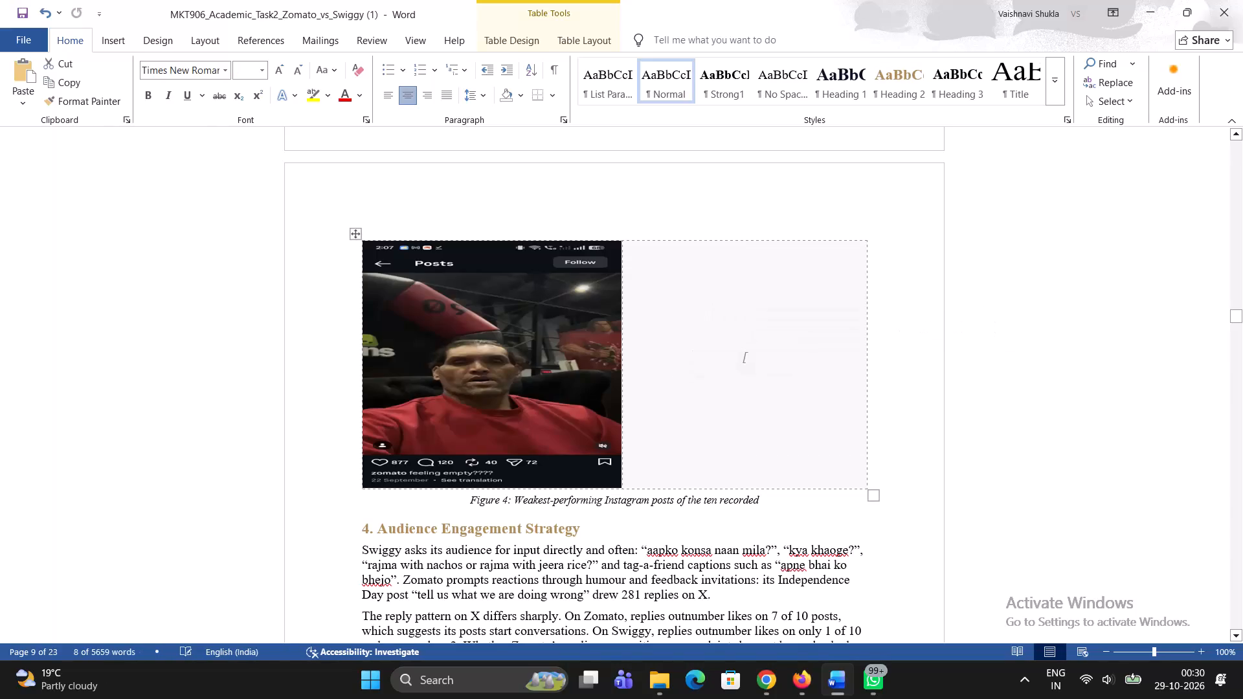
Clear the remaining placeholder in Figure 4's empty cell and paste the copied Swiggy Instagram post screenshot there.
{"action": "key", "text": "BackSpace"}
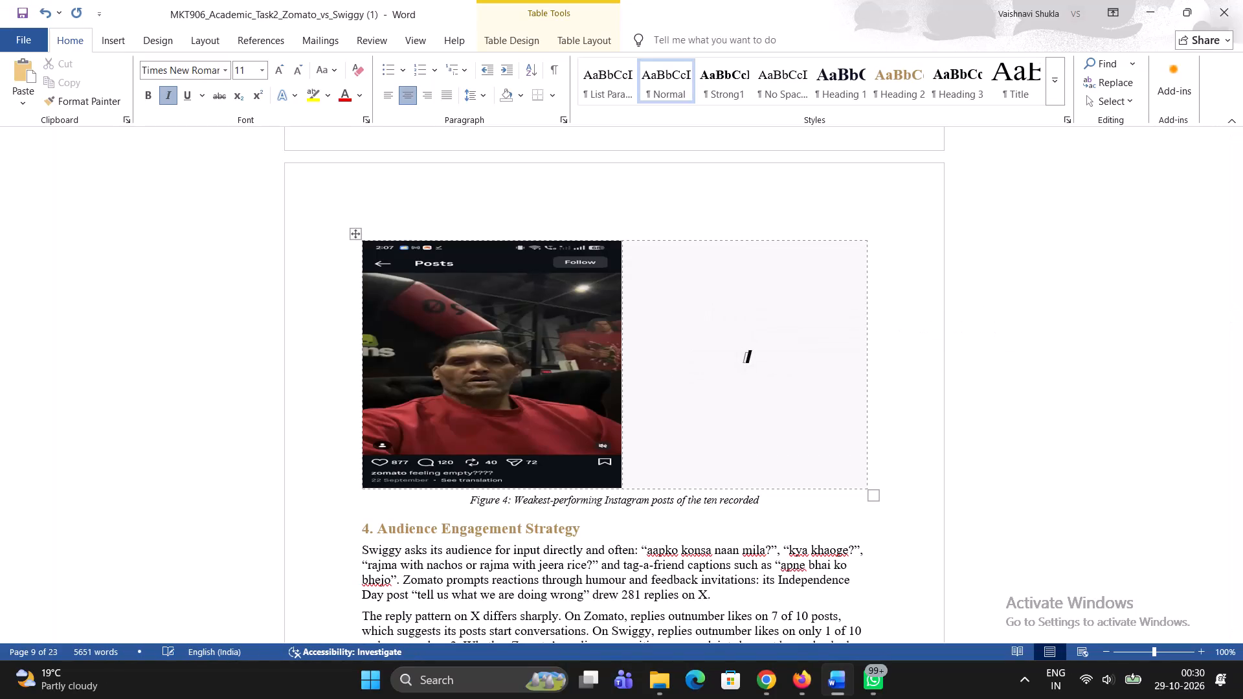
{"action": "key", "text": "BackSpace"}
{"action": "key", "text": "ctrl+v"}
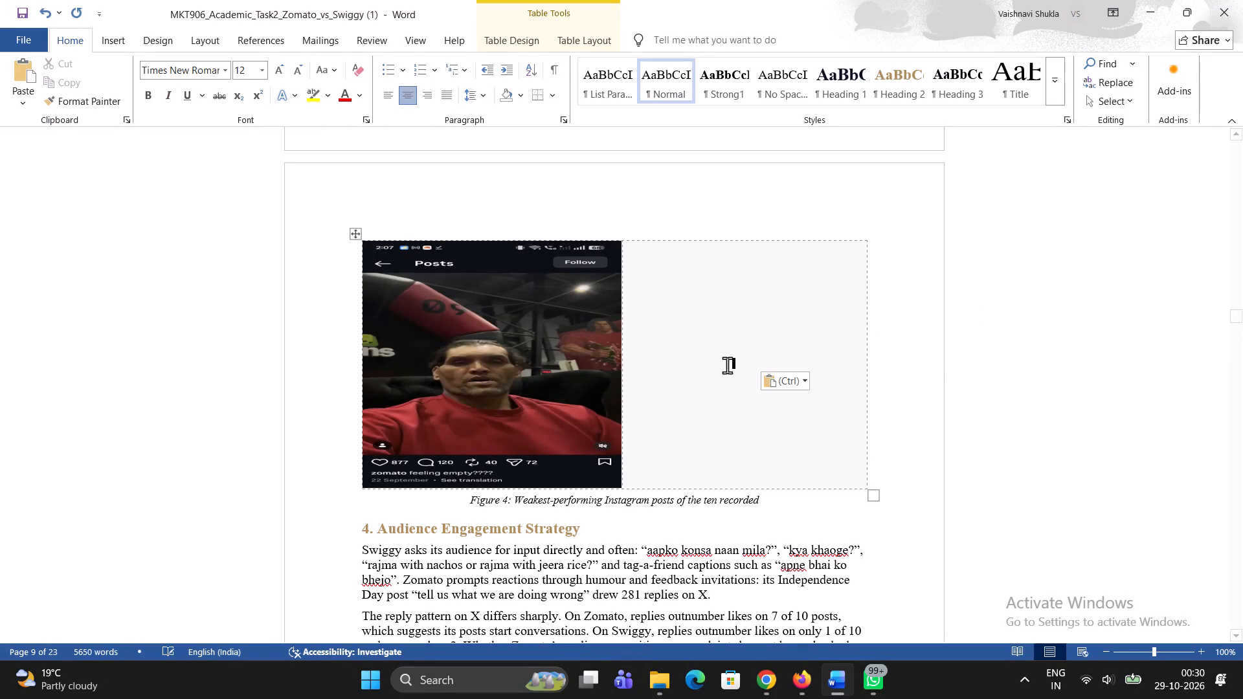
{"action": "left_click", "coordinate": [771, 381]}
{"action": "left_click", "coordinate": [818, 417]}
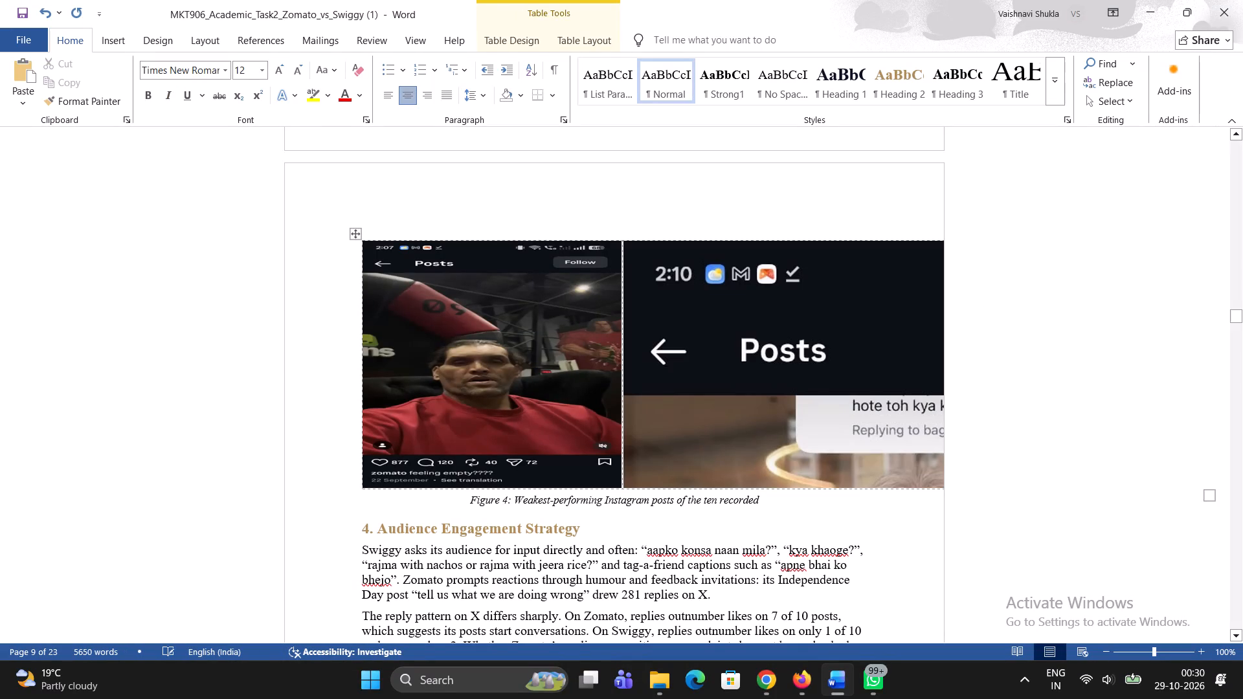
Reduce the height of the oversized Swiggy post picture in Figure 4, and scale it down from its corner.
{"action": "left_click", "coordinate": [644, 265]}
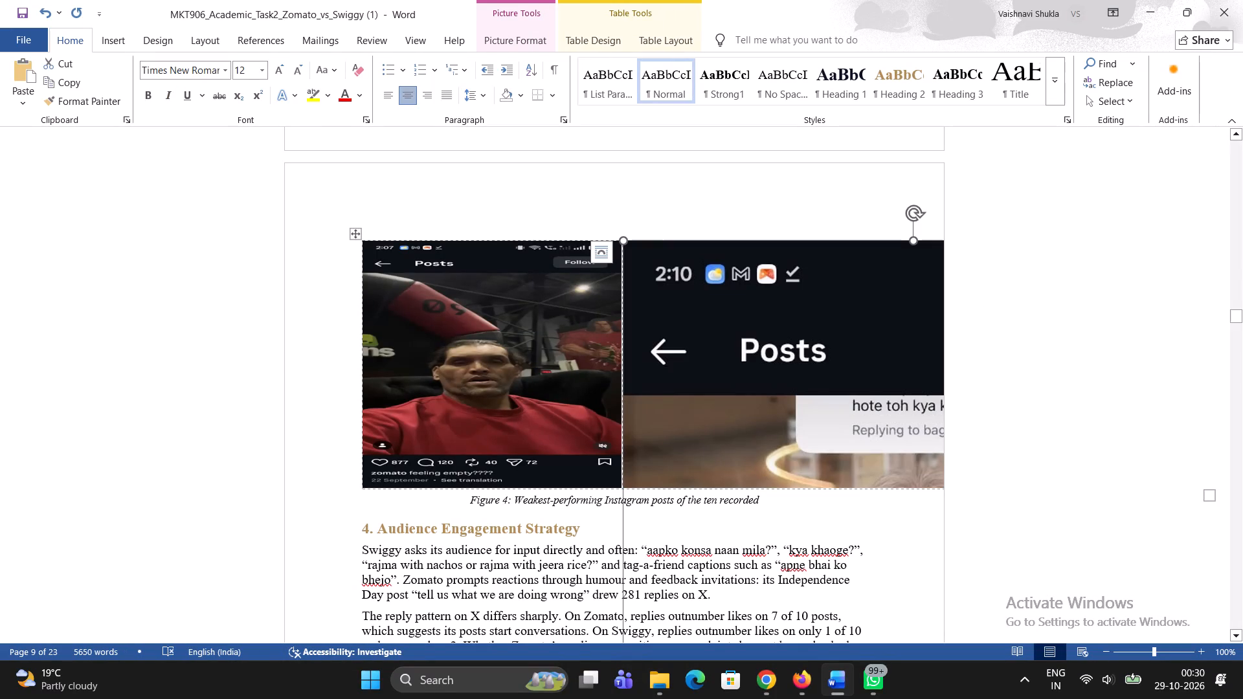
{"action": "left_click_drag", "start_coordinate": [912, 241], "coordinate": [950, 670]}
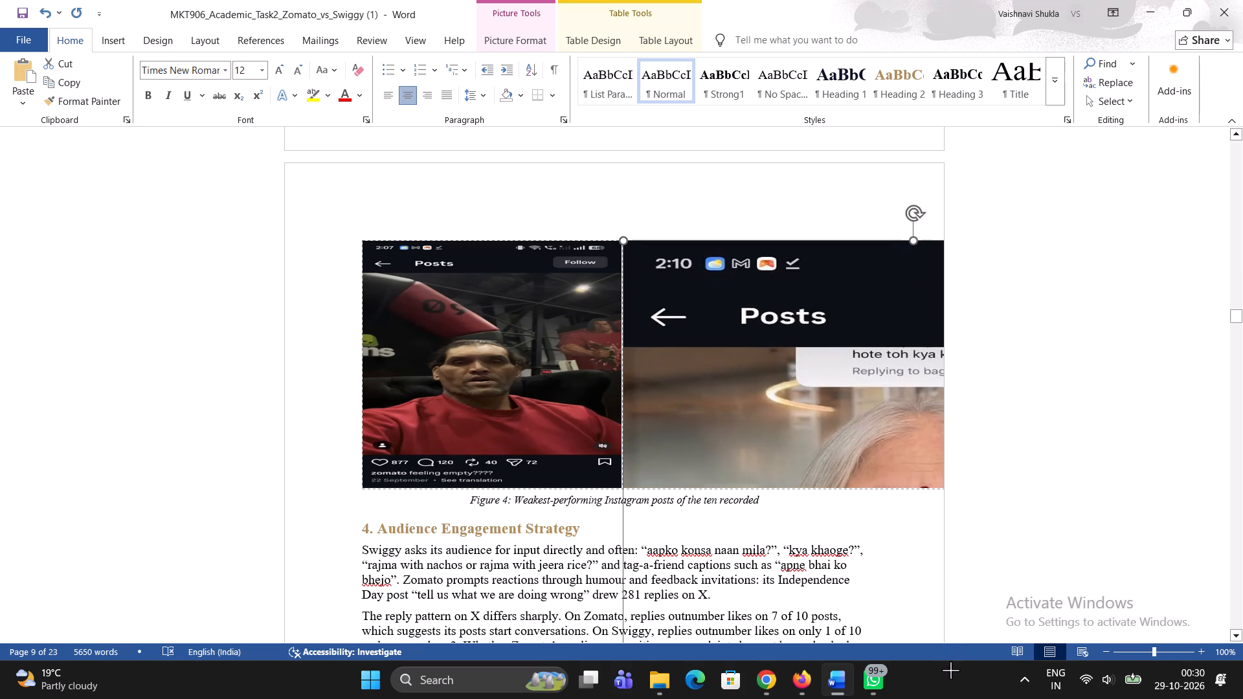
{"action": "left_click_drag", "start_coordinate": [950, 670], "coordinate": [954, 696]}
{"action": "scroll", "coordinate": [853, 411], "scroll_direction": "down", "scroll_amount": 4}
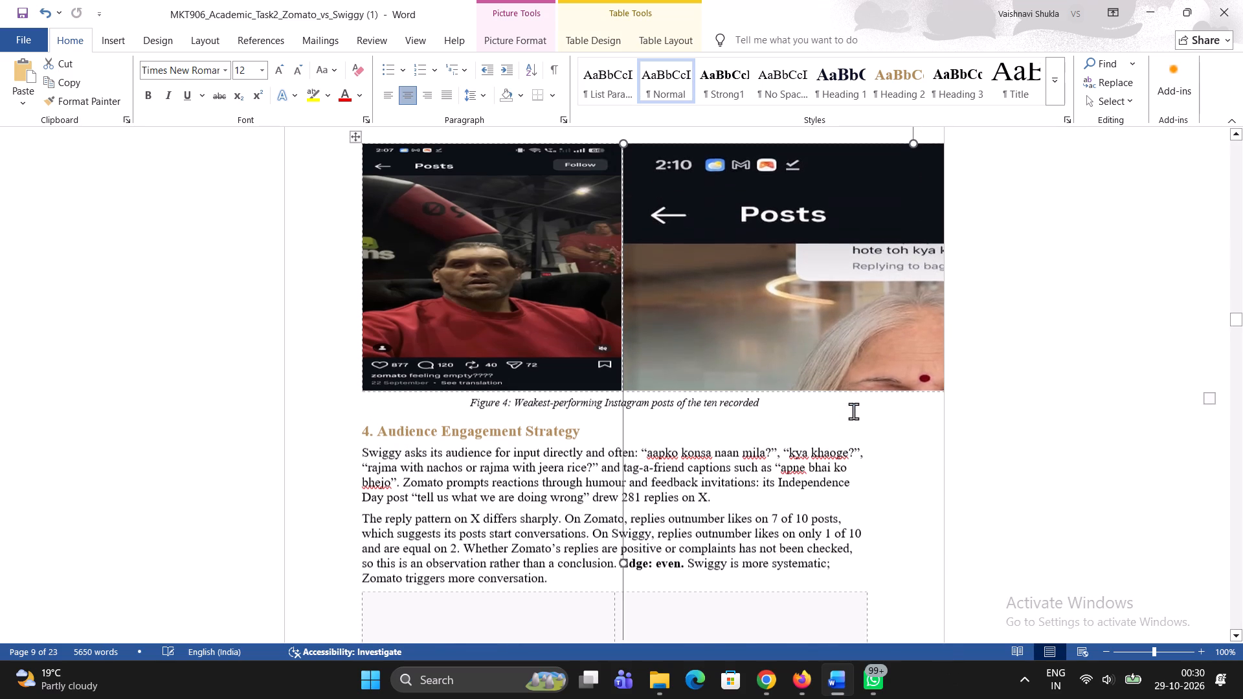
{"action": "scroll", "coordinate": [853, 411], "scroll_direction": "down", "scroll_amount": 4}
{"action": "scroll", "coordinate": [853, 411], "scroll_direction": "up", "scroll_amount": 3}
{"action": "scroll", "coordinate": [853, 411], "scroll_direction": "down", "scroll_amount": 3}
{"action": "scroll", "coordinate": [853, 411], "scroll_direction": "up", "scroll_amount": 8}
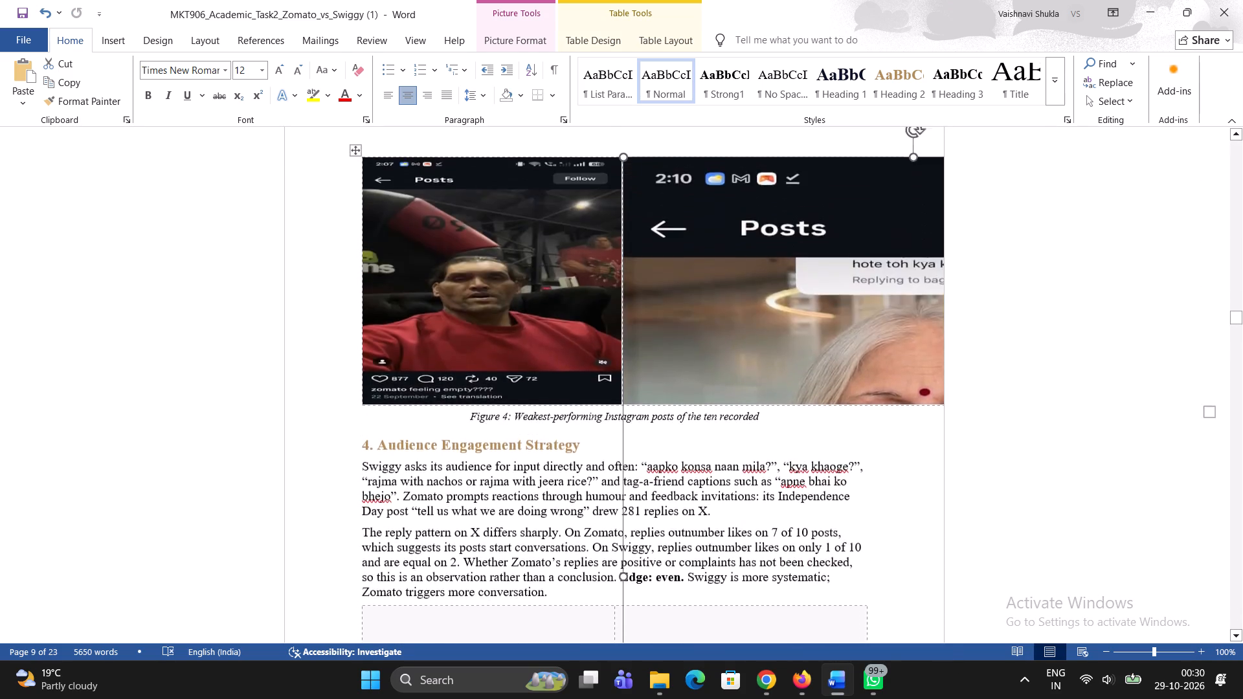
{"action": "scroll", "coordinate": [853, 407], "scroll_direction": "up", "scroll_amount": 3}
{"action": "left_click_drag", "start_coordinate": [627, 357], "coordinate": [672, 410]}
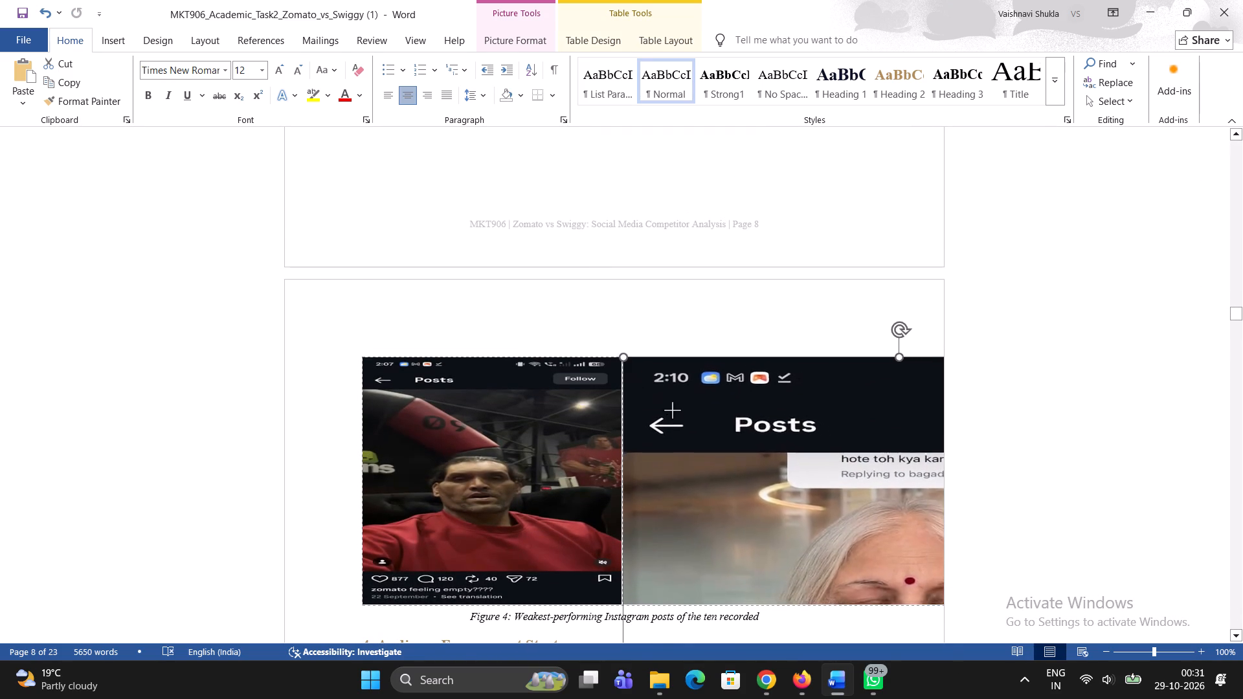
{"action": "left_click_drag", "start_coordinate": [672, 410], "coordinate": [983, 647]}
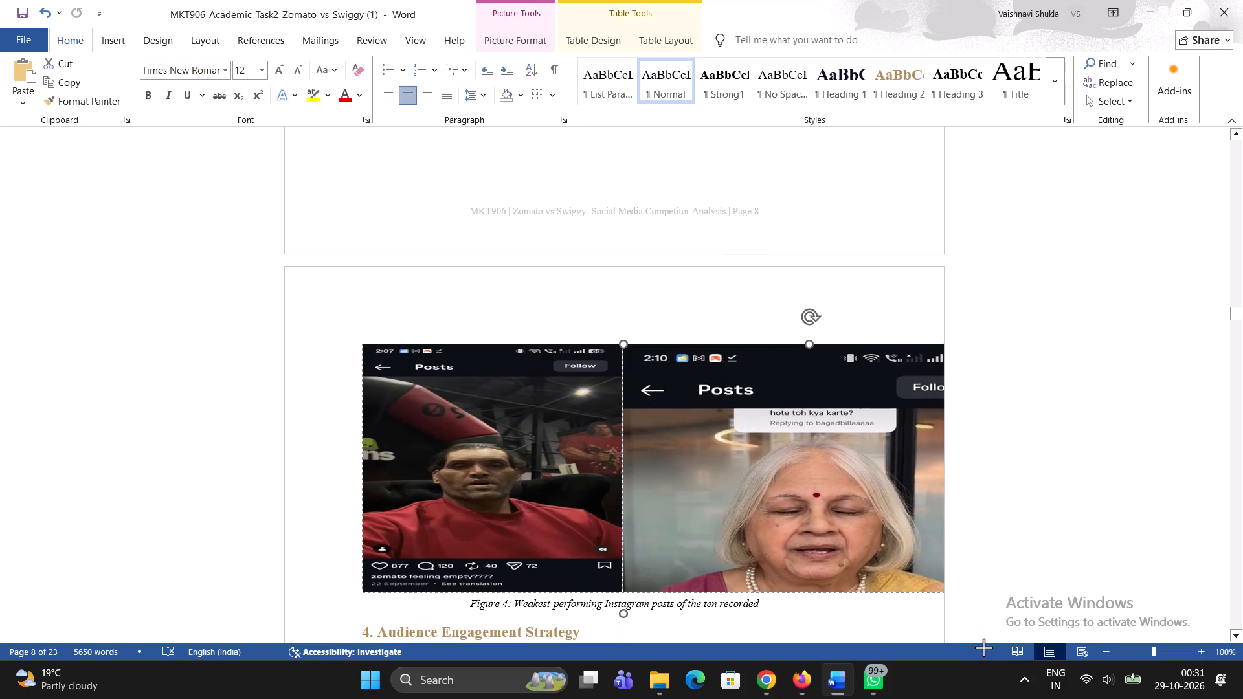
{"action": "left_click_drag", "start_coordinate": [983, 647], "coordinate": [983, 648]}
Flatten the Swiggy post picture further and scale it down to fit within the page beside the Zomato post.
{"action": "scroll", "coordinate": [748, 422], "scroll_direction": "down", "scroll_amount": 4}
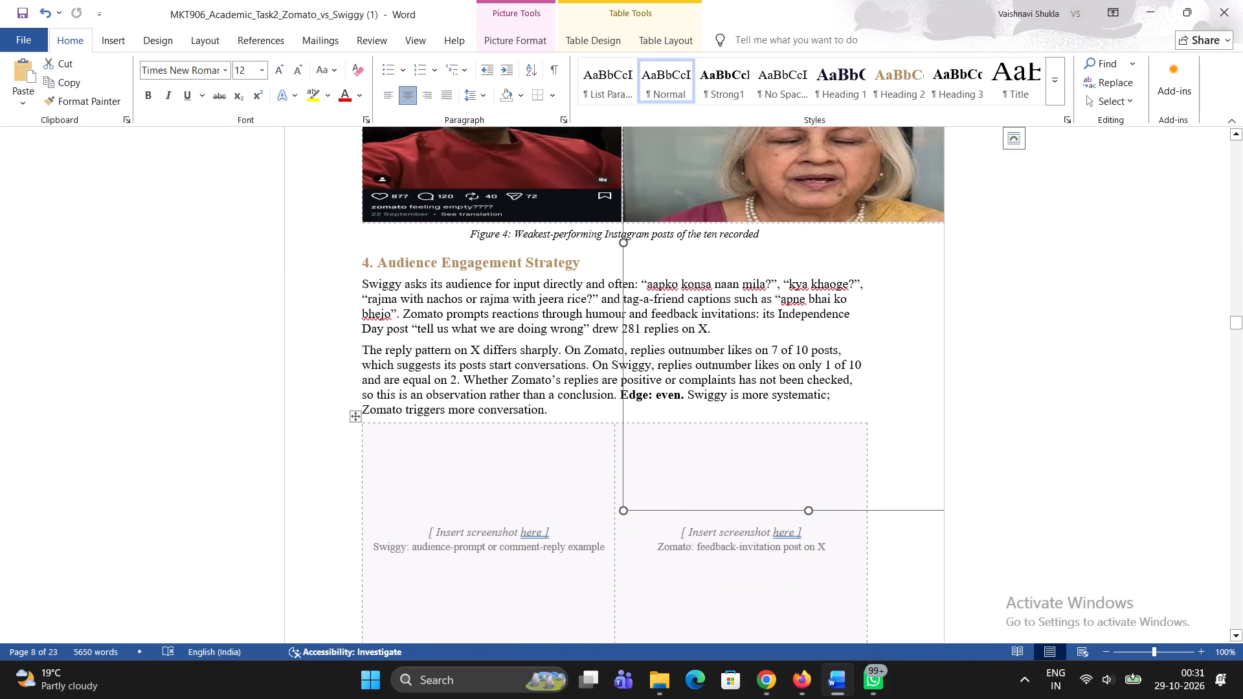
{"action": "left_click_drag", "start_coordinate": [806, 510], "coordinate": [787, 236]}
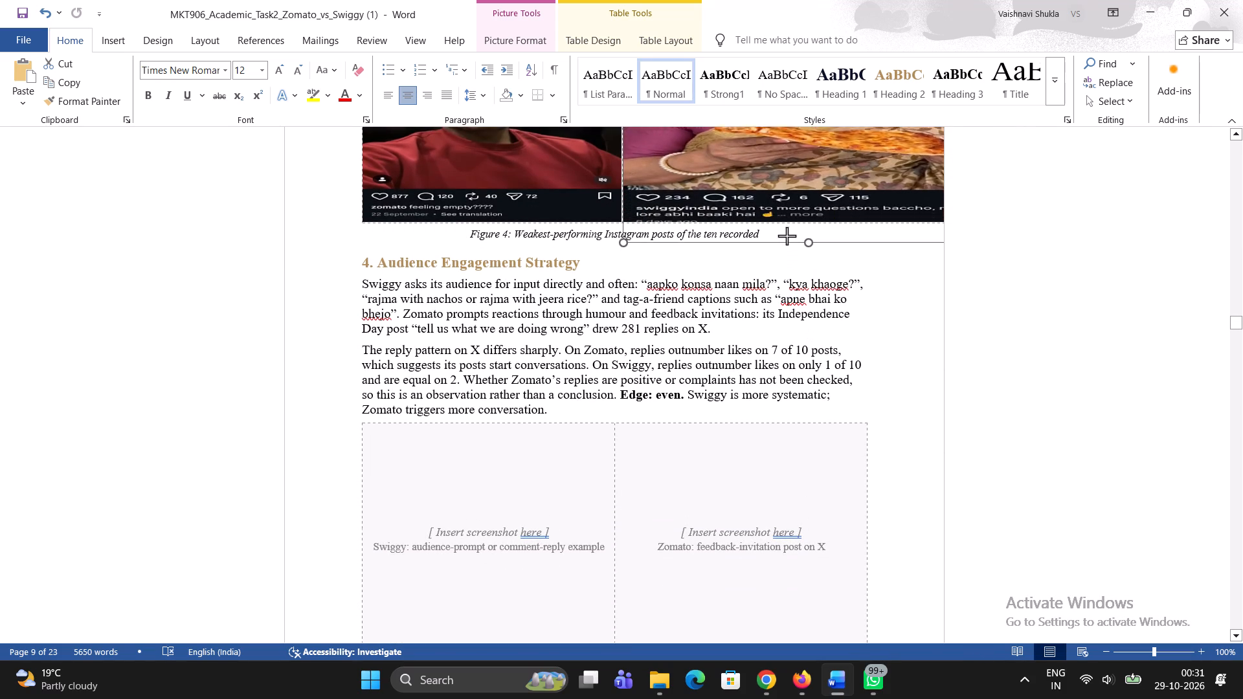
{"action": "left_click_drag", "start_coordinate": [787, 236], "coordinate": [787, 232]}
{"action": "scroll", "coordinate": [741, 418], "scroll_direction": "up", "scroll_amount": 2}
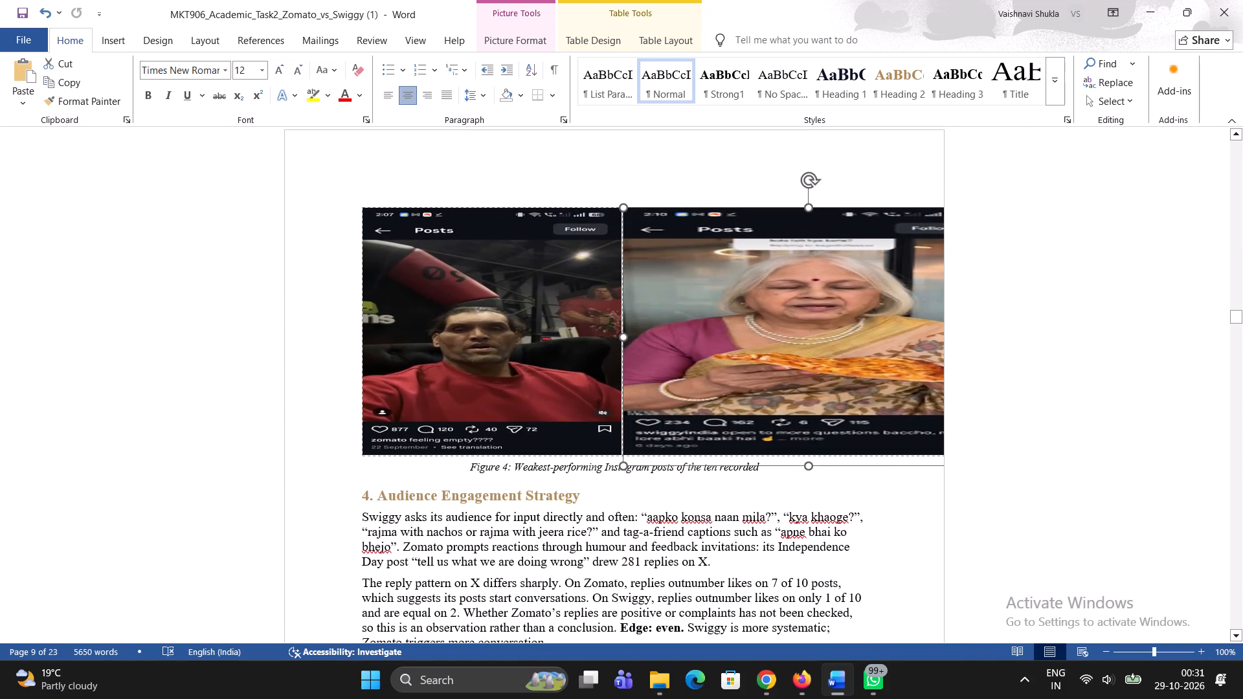
{"action": "left_click", "coordinate": [894, 242]}
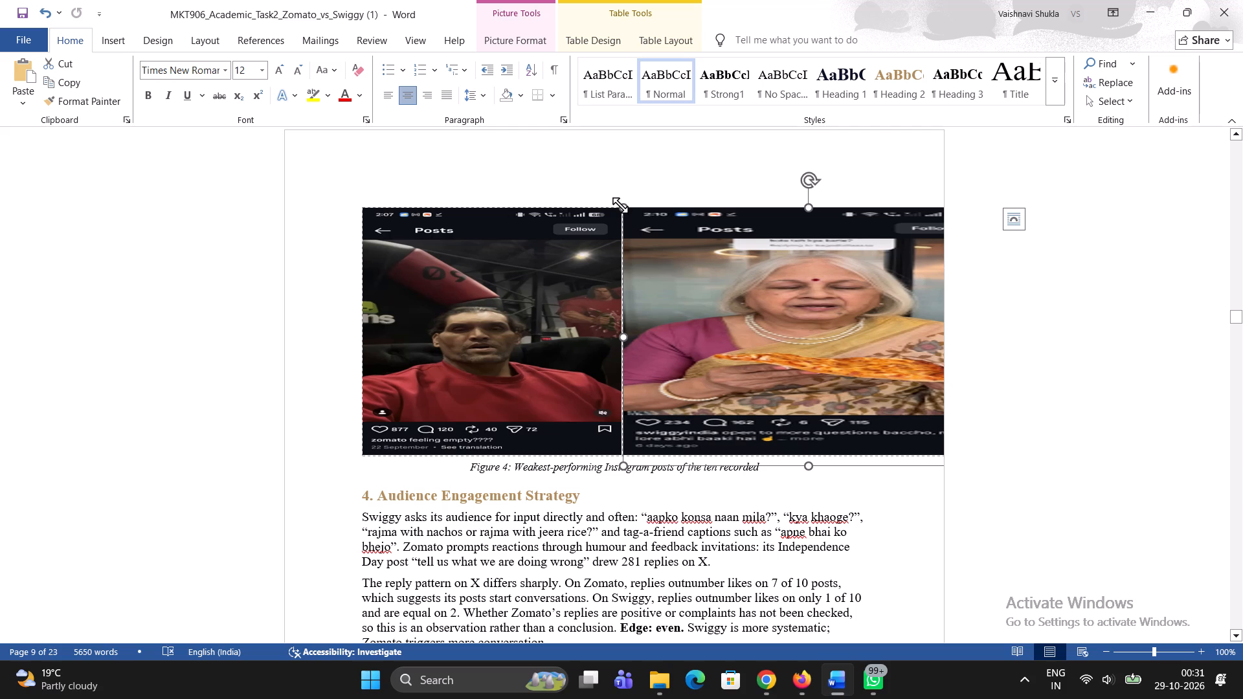
{"action": "left_click_drag", "start_coordinate": [627, 208], "coordinate": [755, 270]}
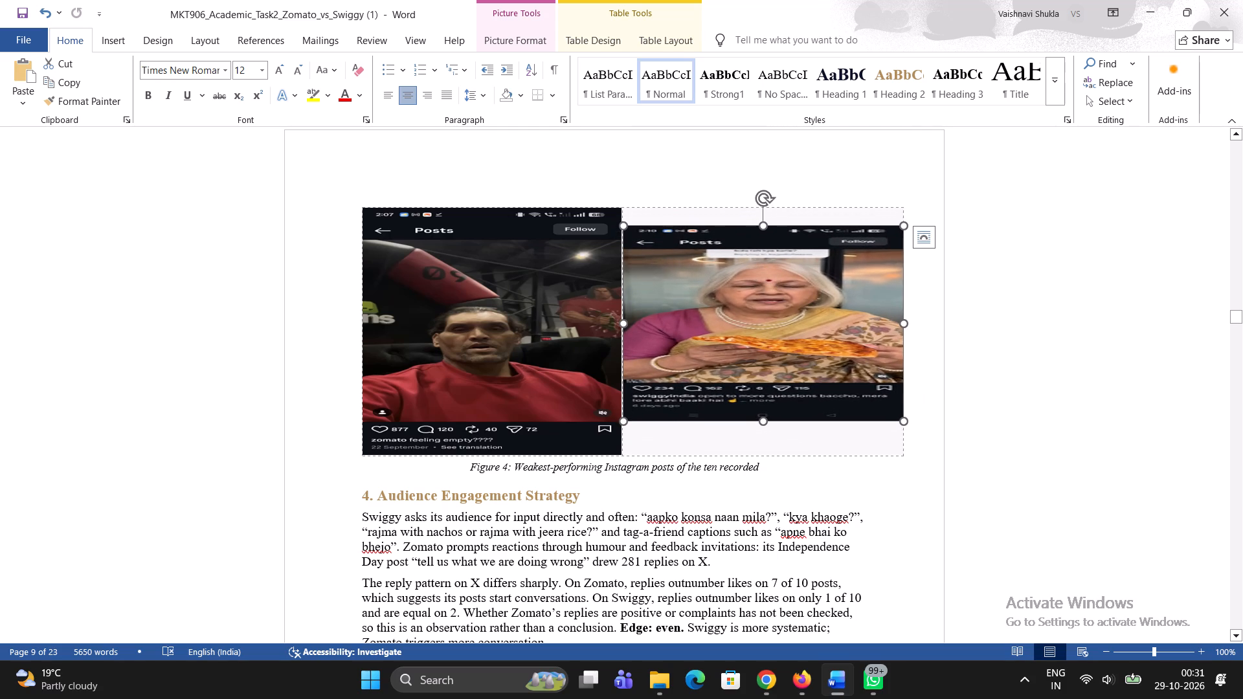
Stretch the Swiggy post picture's height until it fills its Figure 4 cell alongside the Zomato picture.
{"action": "left_click_drag", "start_coordinate": [765, 225], "coordinate": [759, 203]}
{"action": "left_click_drag", "start_coordinate": [762, 432], "coordinate": [768, 453]}
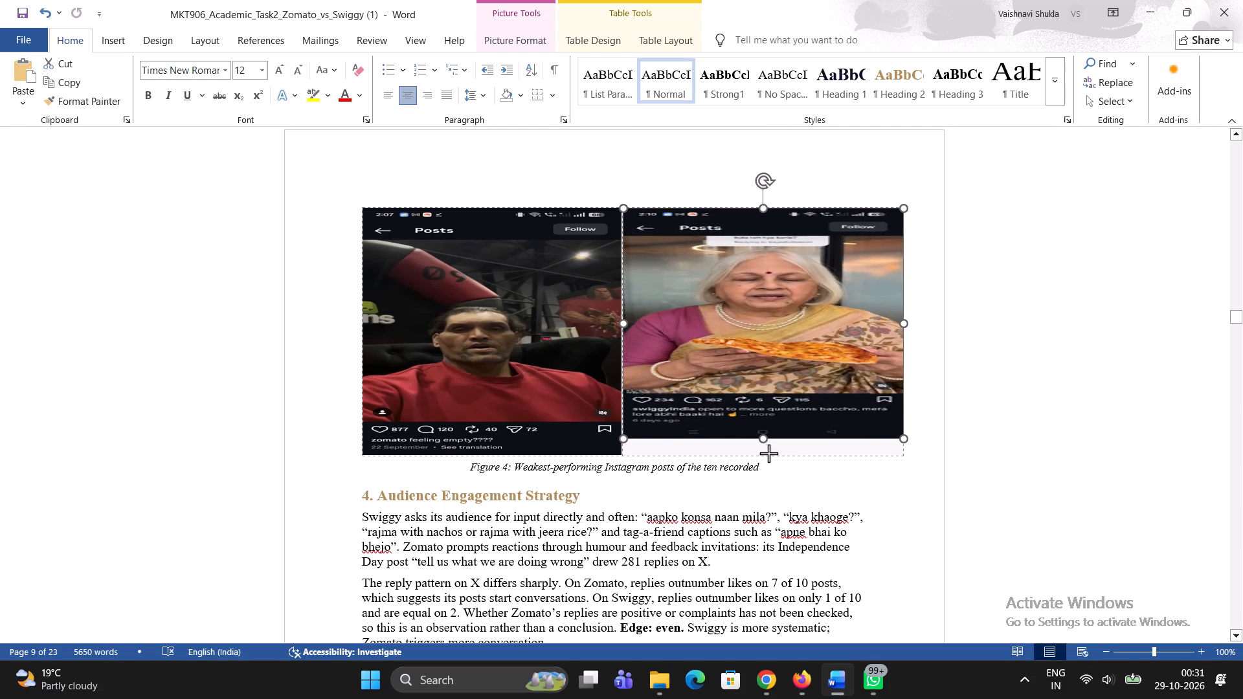
{"action": "left_click_drag", "start_coordinate": [768, 453], "coordinate": [773, 476]}
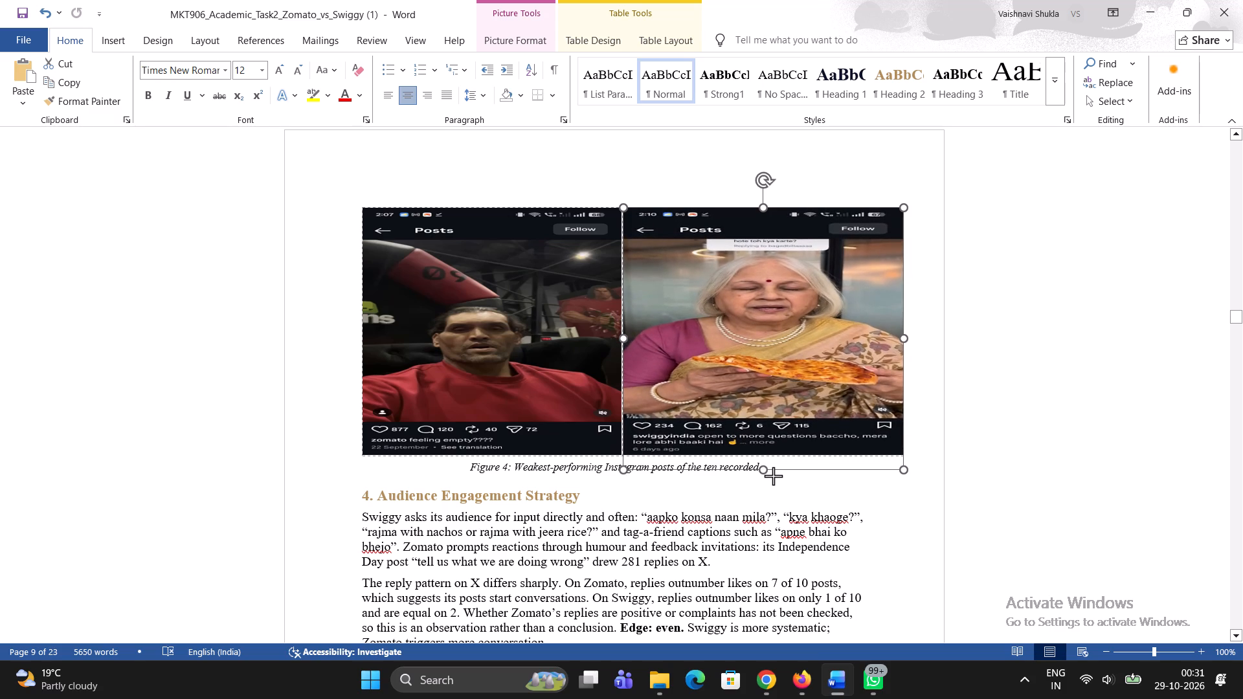
{"action": "left_click_drag", "start_coordinate": [773, 476], "coordinate": [770, 471]}
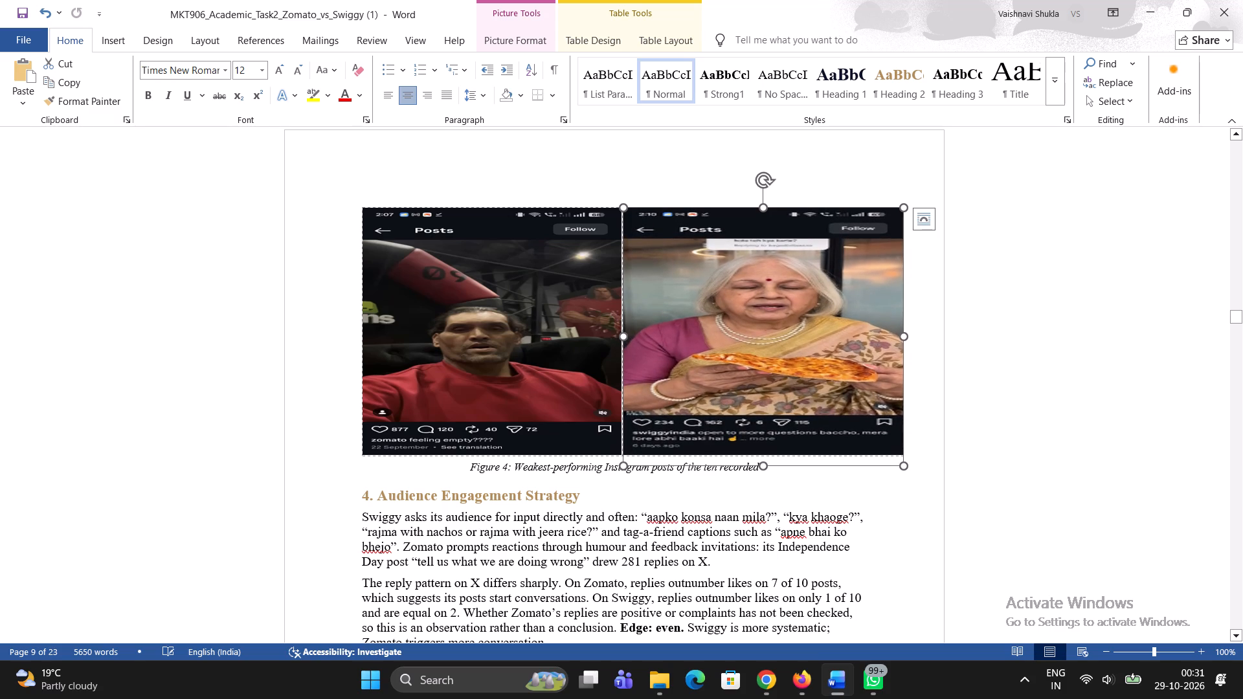
{"action": "left_click", "coordinate": [765, 207]}
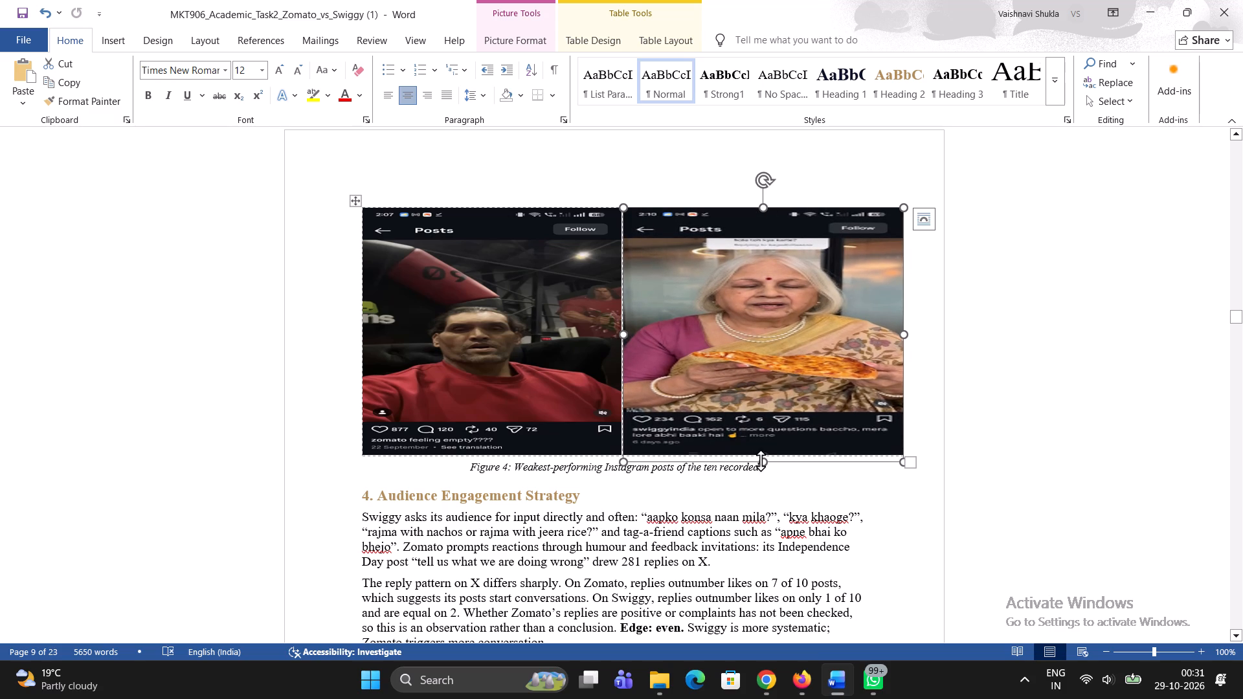
{"action": "left_click_drag", "start_coordinate": [762, 461], "coordinate": [764, 472]}
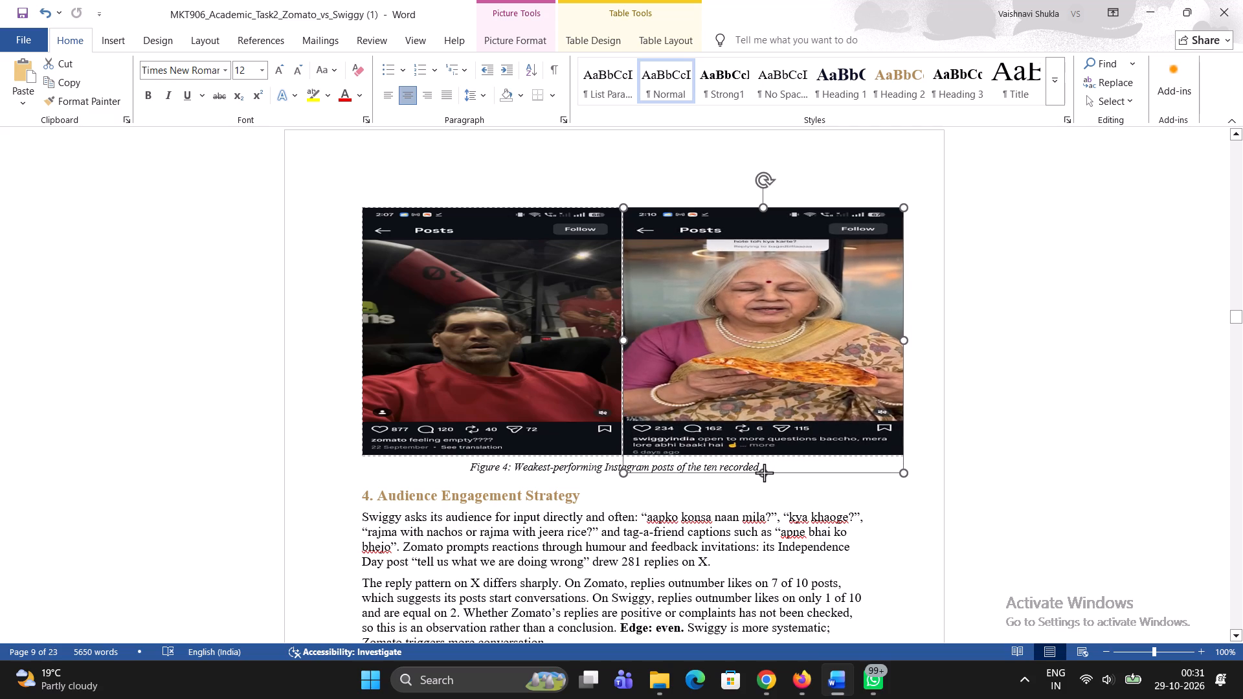
{"action": "left_click_drag", "start_coordinate": [764, 472], "coordinate": [764, 475]}
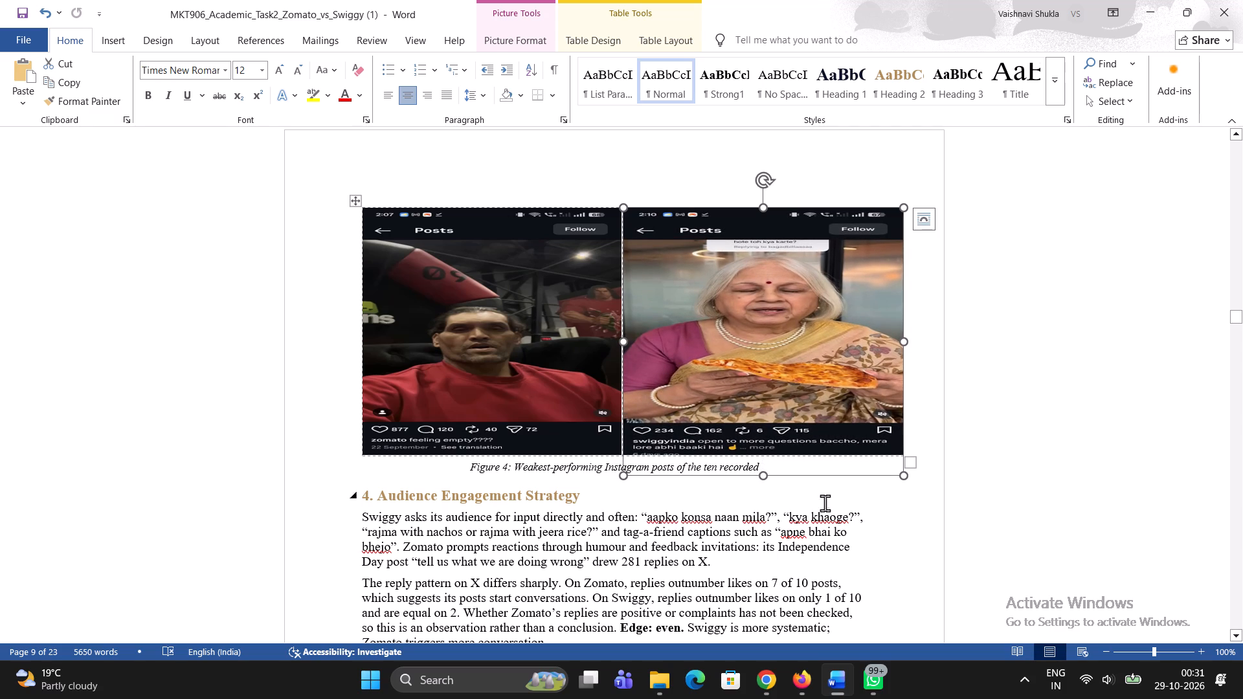
Narrow the Swiggy post picture slightly so its width is closer to the neighbouring Zomato picture, and deselect it.
{"action": "scroll", "coordinate": [856, 530], "scroll_direction": "down", "scroll_amount": 2}
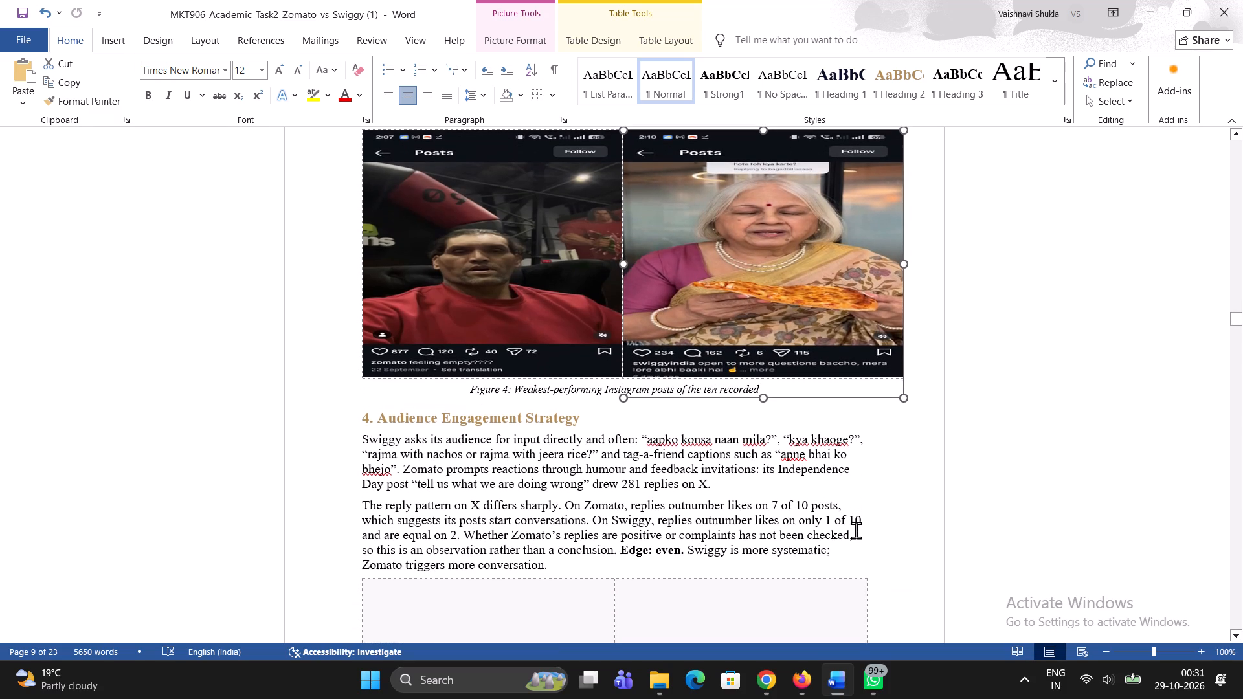
{"action": "left_click_drag", "start_coordinate": [621, 263], "coordinate": [625, 265]}
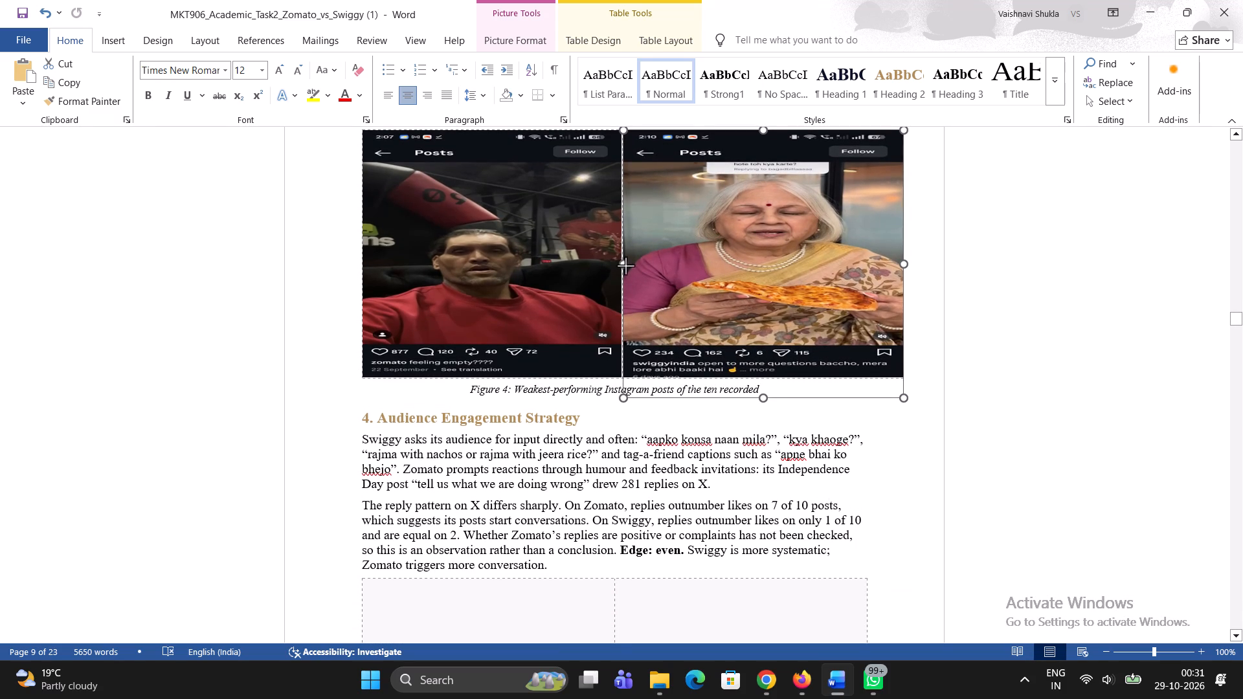
{"action": "left_click_drag", "start_coordinate": [625, 265], "coordinate": [630, 266]}
{"action": "left_click", "coordinate": [845, 466]}
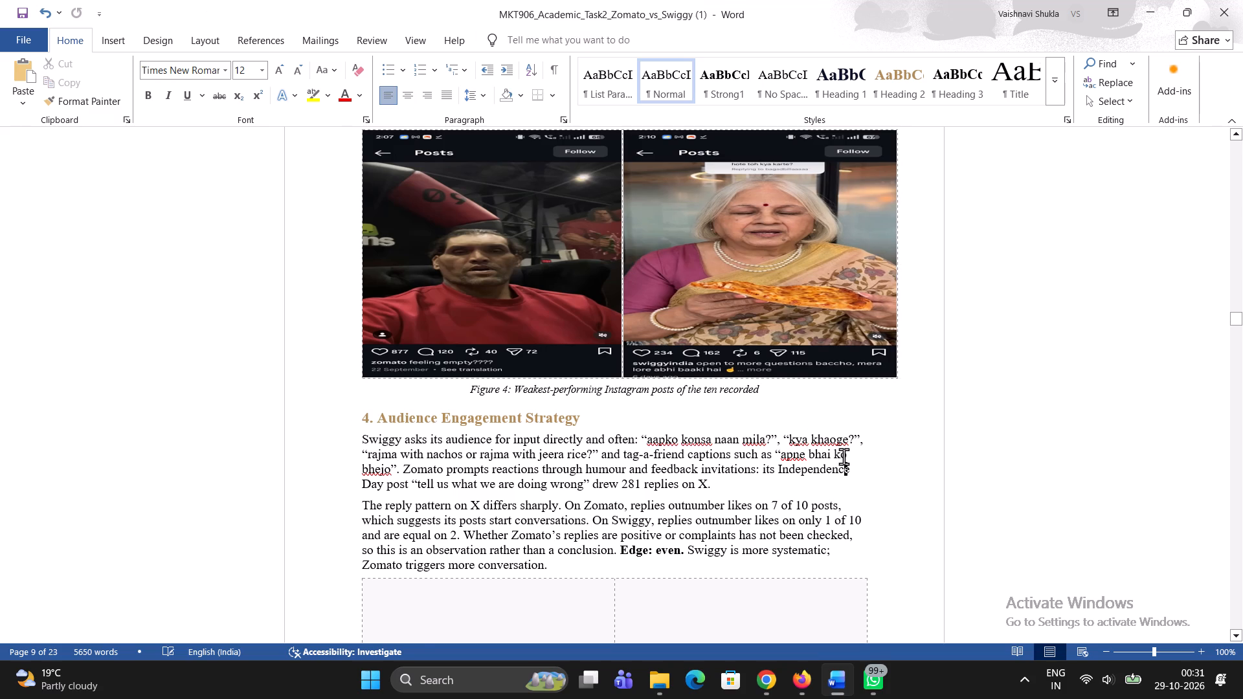
{"action": "scroll", "coordinate": [844, 456], "scroll_direction": "up", "scroll_amount": 3}
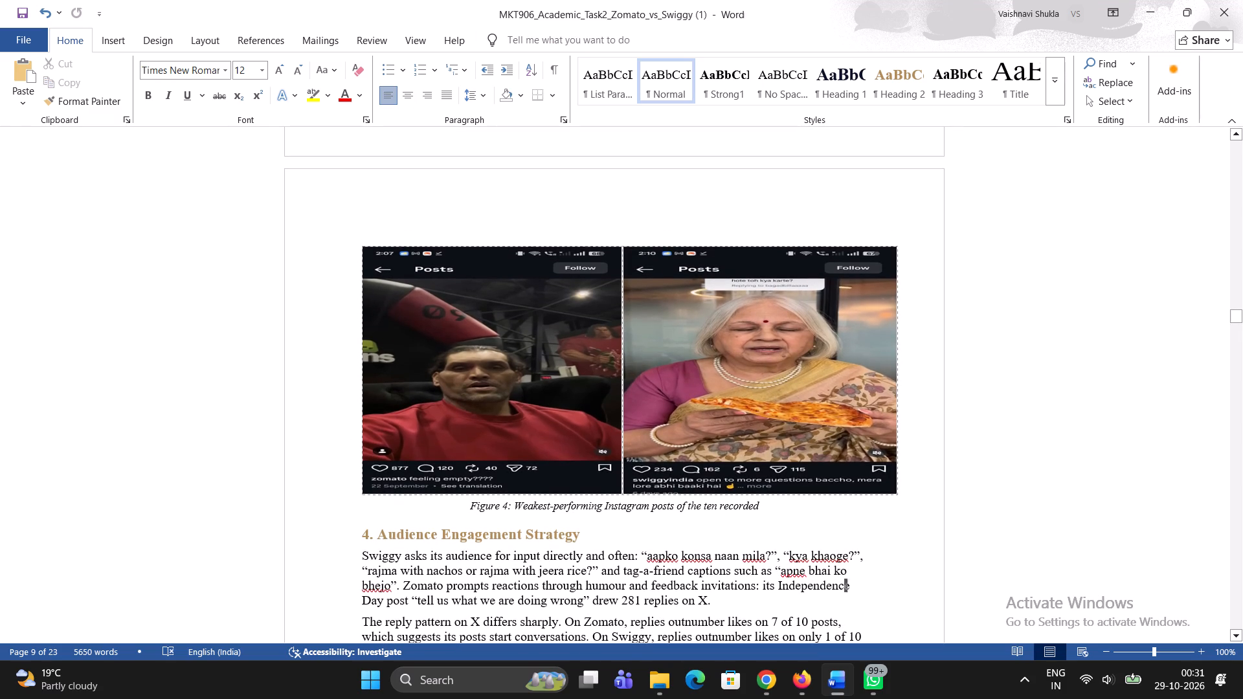
Widen the Zomato post picture in Figure 4 very slightly so it fills its cell up to the Swiggy picture.
{"action": "left_click", "coordinate": [572, 337]}
{"action": "left_click", "coordinate": [621, 380]}
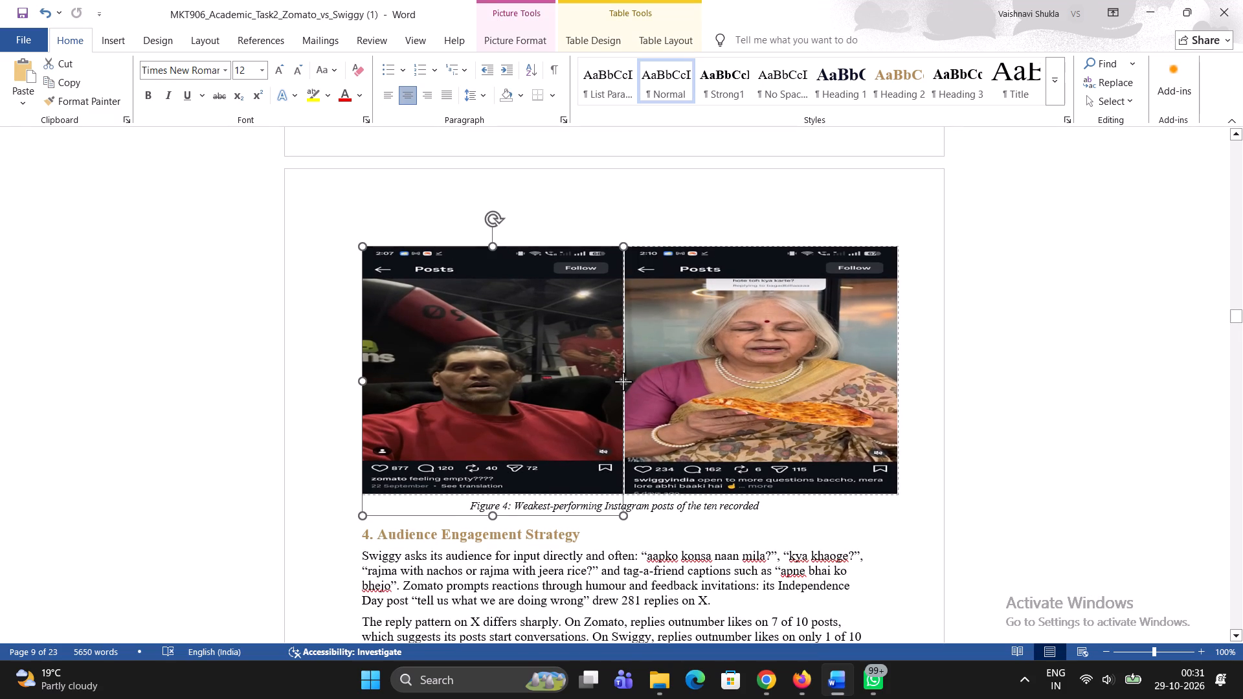
Look through sections 4 to 8, from Figure 5 to Figure 9, for placeholders that still need screenshots.
{"action": "scroll", "coordinate": [637, 371], "scroll_direction": "down", "scroll_amount": 12}
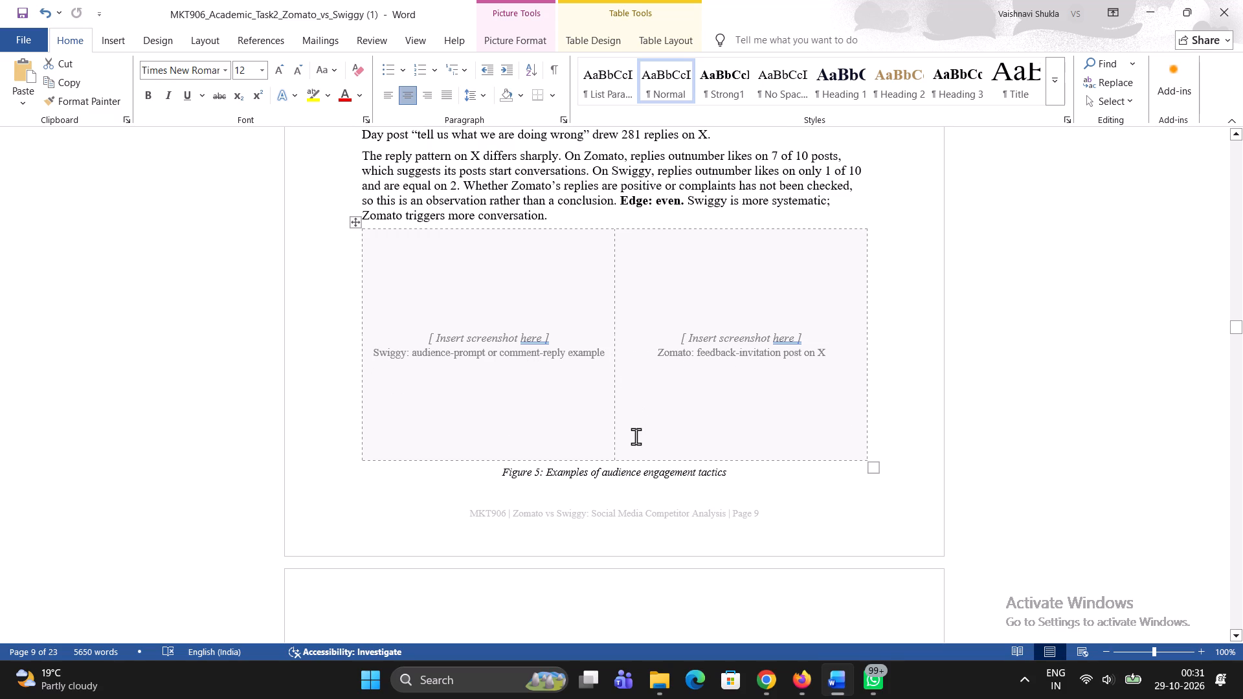
{"action": "scroll", "coordinate": [636, 436], "scroll_direction": "down", "scroll_amount": 4}
{"action": "scroll", "coordinate": [636, 436], "scroll_direction": "up", "scroll_amount": 1}
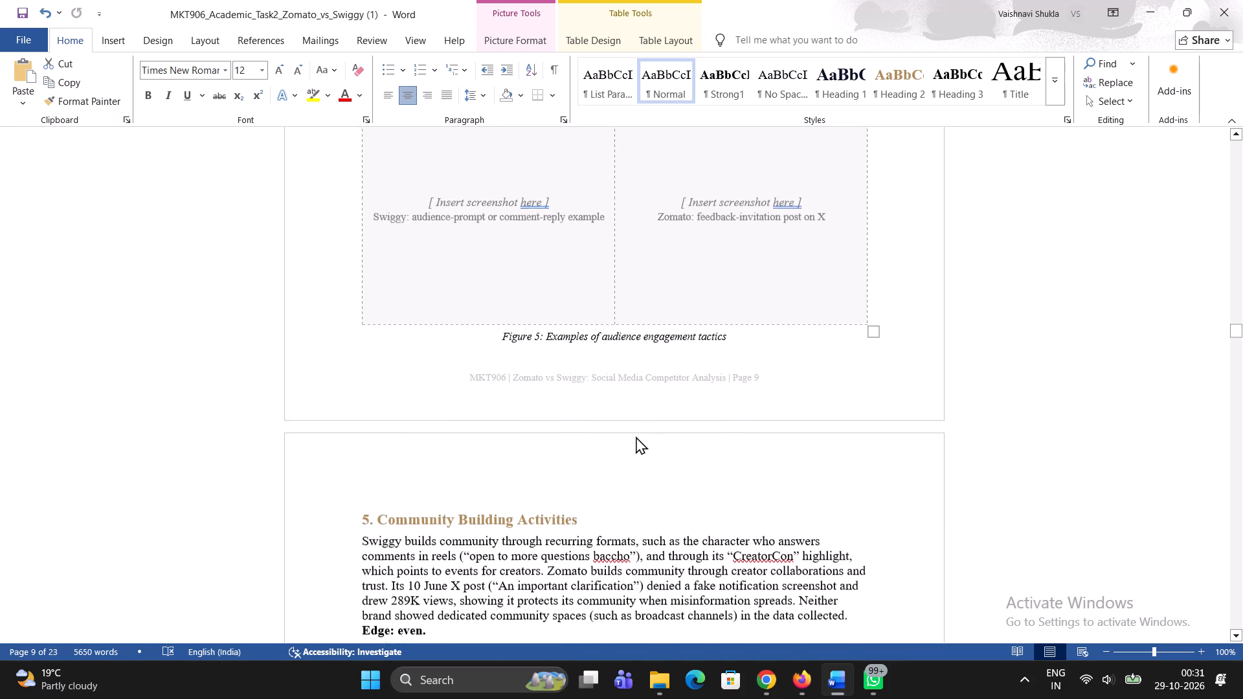
{"action": "scroll", "coordinate": [636, 436], "scroll_direction": "down", "scroll_amount": 18}
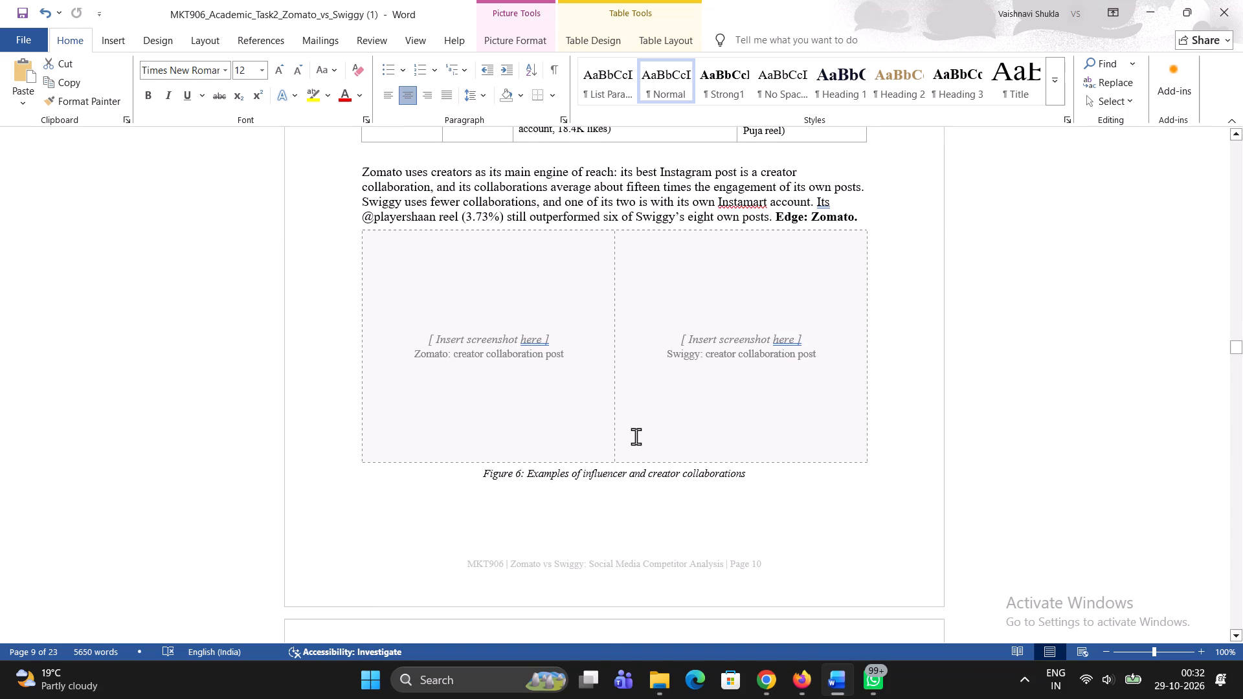
{"action": "scroll", "coordinate": [636, 436], "scroll_direction": "down", "scroll_amount": 4}
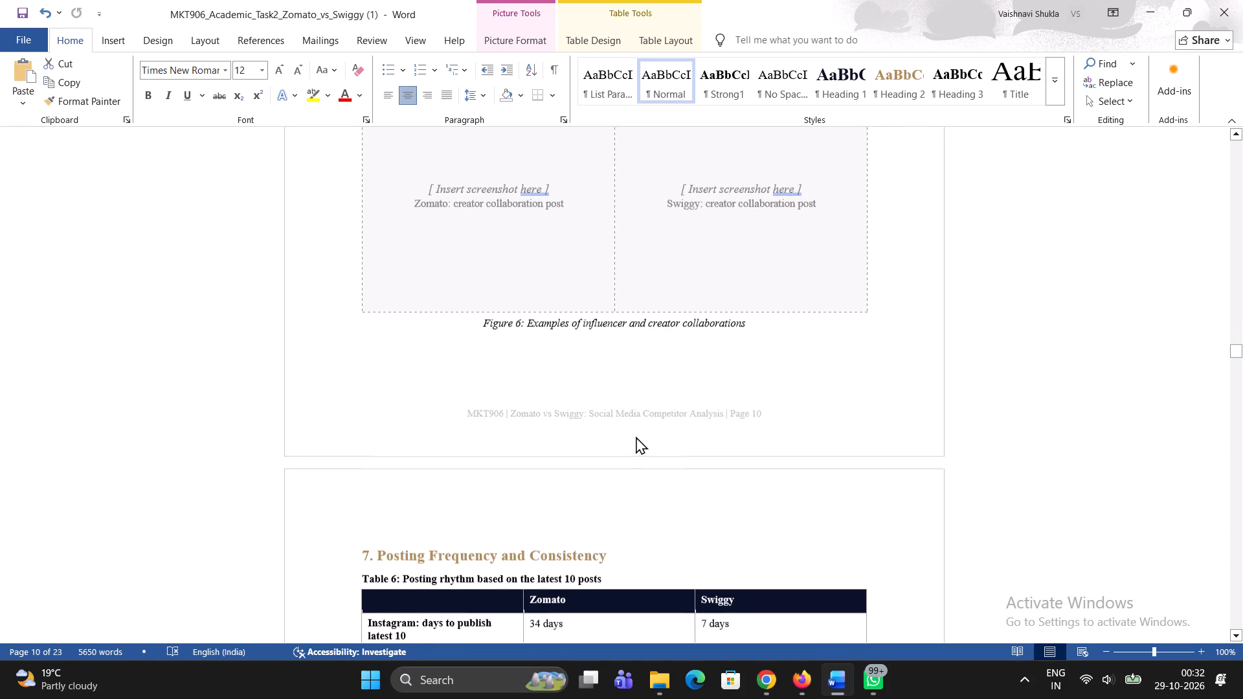
{"action": "scroll", "coordinate": [636, 436], "scroll_direction": "down", "scroll_amount": 17}
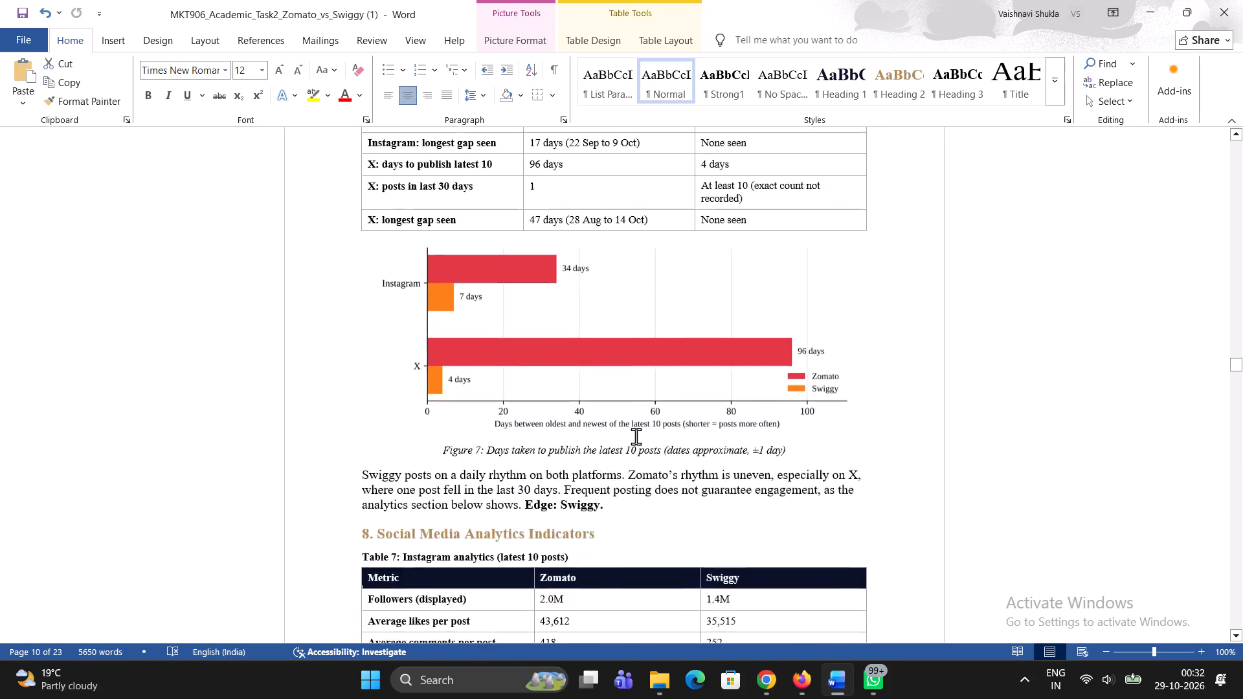
{"action": "scroll", "coordinate": [636, 436], "scroll_direction": "down", "scroll_amount": 16}
{"action": "scroll", "coordinate": [636, 436], "scroll_direction": "up", "scroll_amount": 5}
{"action": "scroll", "coordinate": [636, 436], "scroll_direction": "down", "scroll_amount": 5}
{"action": "scroll", "coordinate": [636, 436], "scroll_direction": "down", "scroll_amount": 16}
{"action": "scroll", "coordinate": [636, 436], "scroll_direction": "up", "scroll_amount": 1}
{"action": "scroll", "coordinate": [636, 436], "scroll_direction": "down", "scroll_amount": 5}
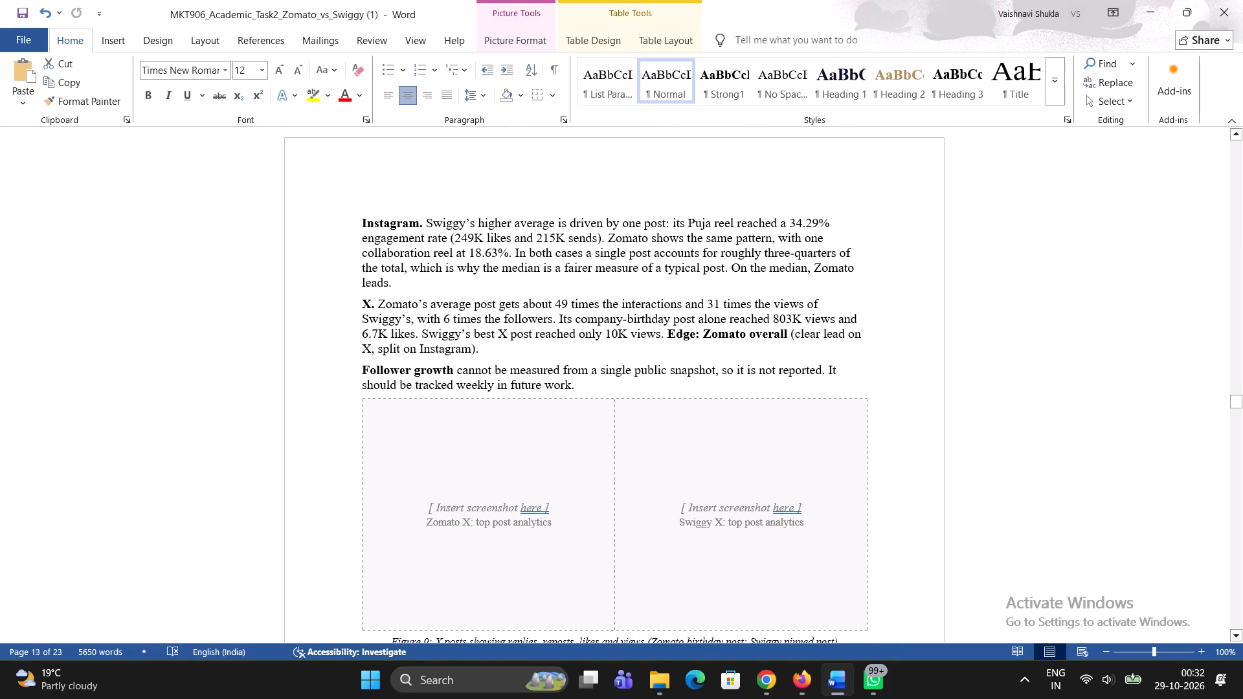
{"action": "scroll", "coordinate": [869, 386], "scroll_direction": "down", "scroll_amount": 13}
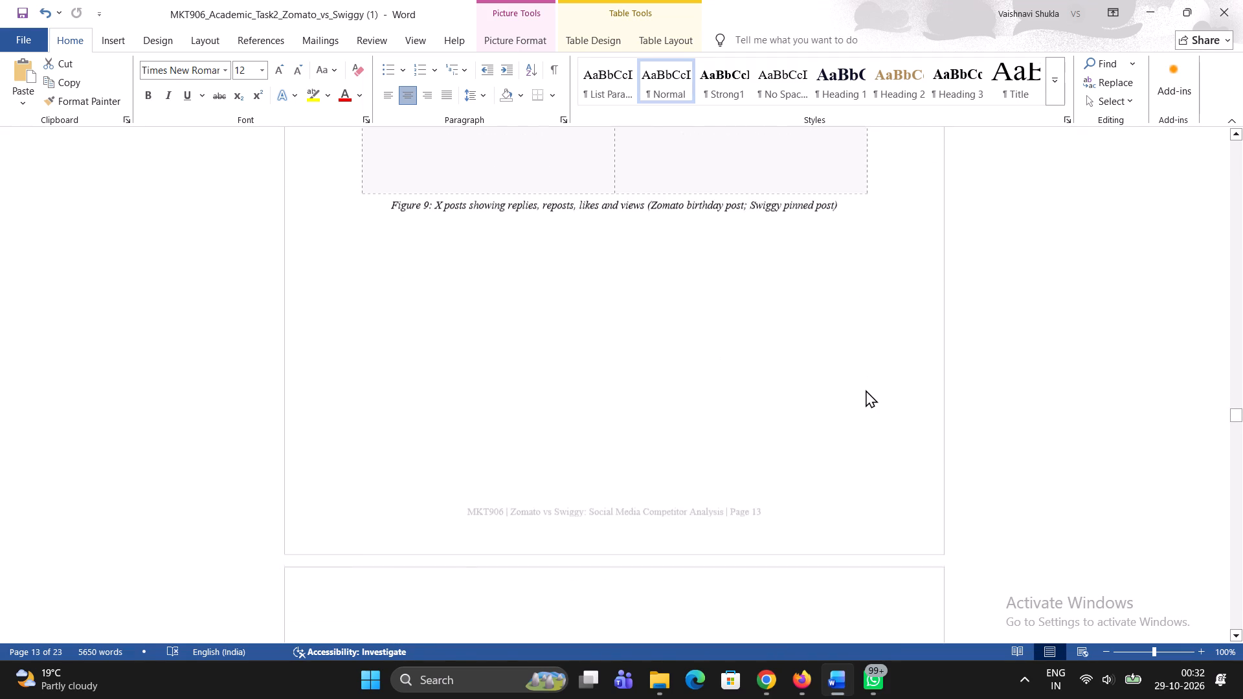
{"action": "scroll", "coordinate": [866, 390], "scroll_direction": "down", "scroll_amount": 17}
{"action": "scroll", "coordinate": [866, 390], "scroll_direction": "down", "scroll_amount": 11}
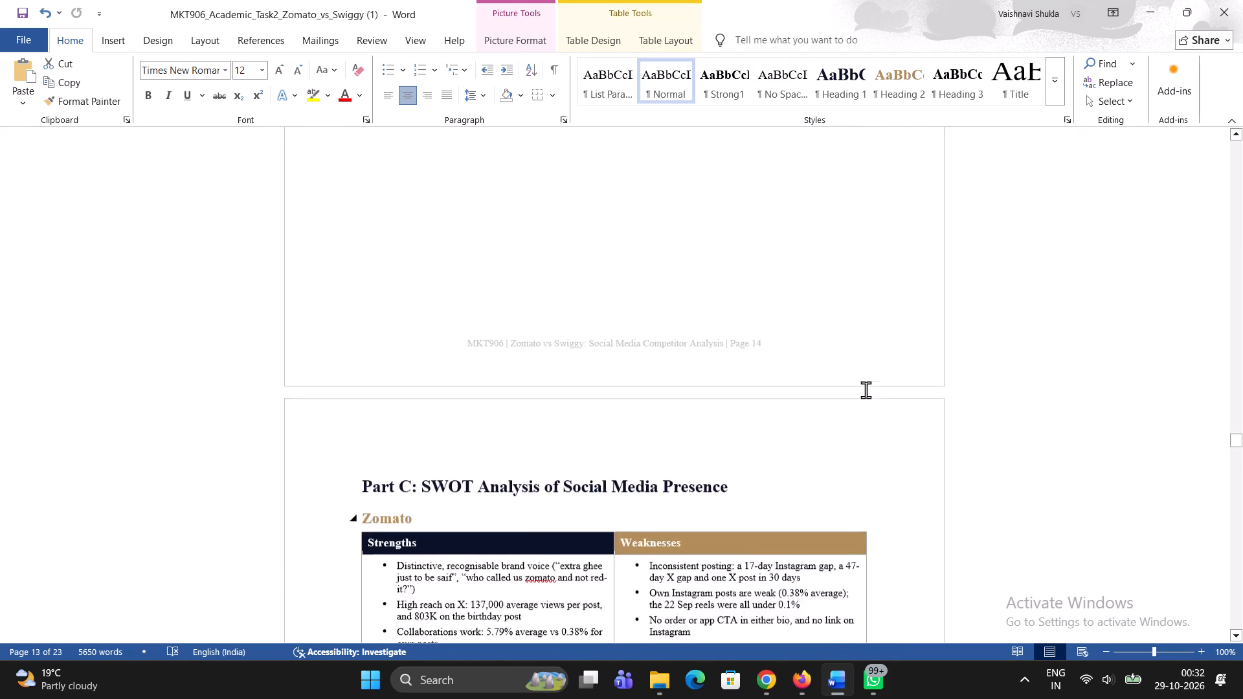
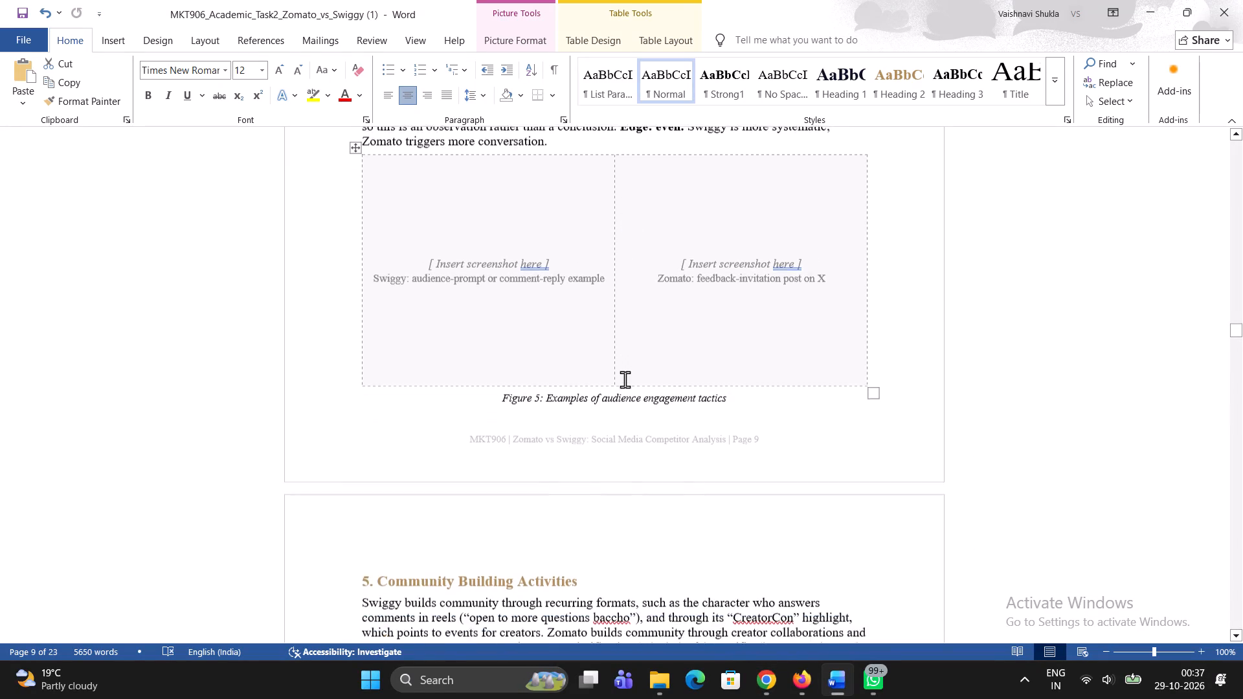
{"action": "scroll", "coordinate": [625, 379], "scroll_direction": "down", "scroll_amount": 20}
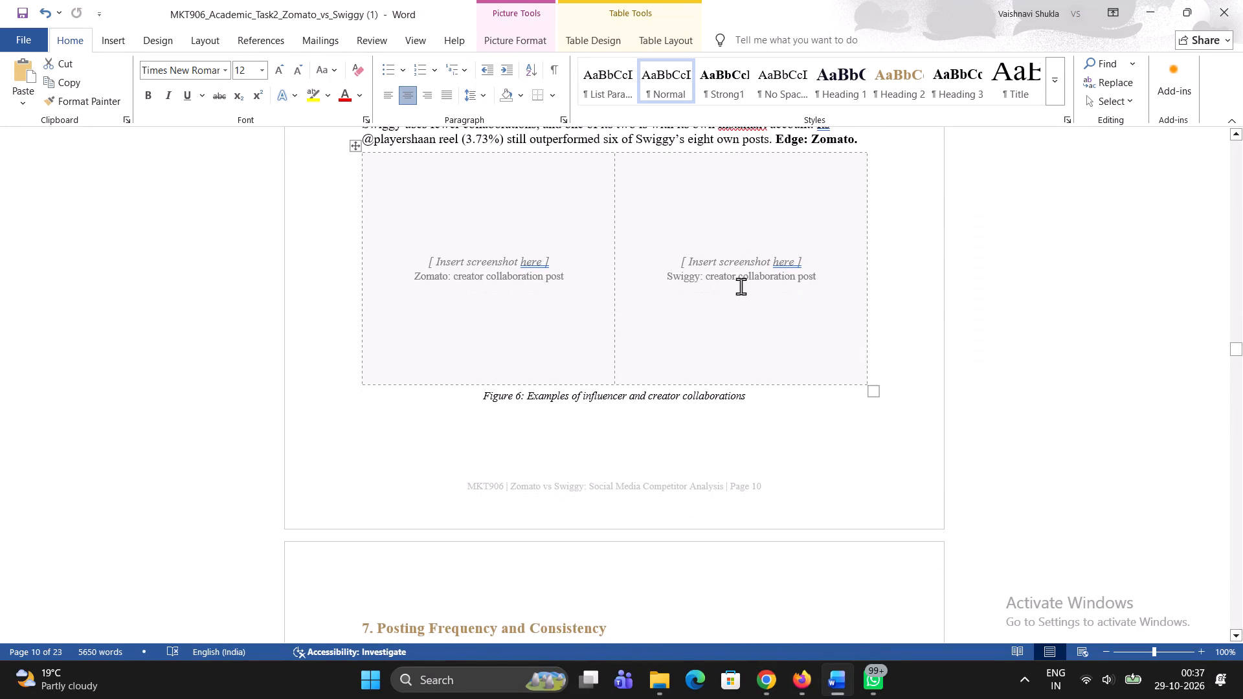
{"action": "left_click", "coordinate": [741, 286]}
{"action": "left_click", "coordinate": [827, 276]}
{"action": "key", "text": "BackSpace"}
{"action": "key", "text": "BackSpace"}
{"action": "key", "text": "BackSpace"}
{"action": "key", "text": "BackSpace"}
{"action": "key", "text": "BackSpace"}
{"action": "key", "text": "BackSpace"}
{"action": "key", "text": "BackSpace"}
{"action": "key", "text": "BackSpace"}
{"action": "key", "text": "BackSpace"}
{"action": "key", "text": "BackSpace"}
{"action": "key", "text": "BackSpace"}
{"action": "key", "text": "BackSpace"}
{"action": "key", "text": "BackSpace"}
{"action": "key", "text": "BackSpace"}
{"action": "key", "text": "BackSpace"}
{"action": "key", "text": "BackSpace"}
{"action": "key", "text": "BackSpace"}
{"action": "key", "text": "BackSpace"}
{"action": "key", "text": "BackSpace"}
{"action": "key", "text": "BackSpace"}
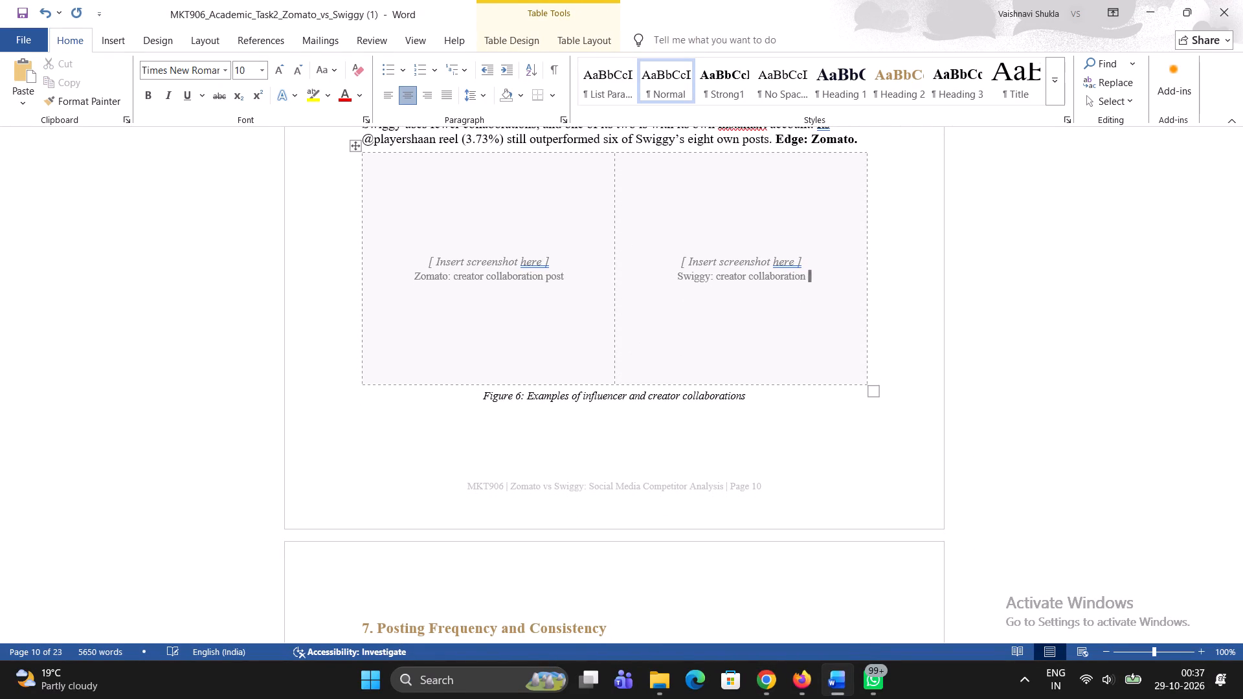
{"action": "key", "text": "BackSpace"}
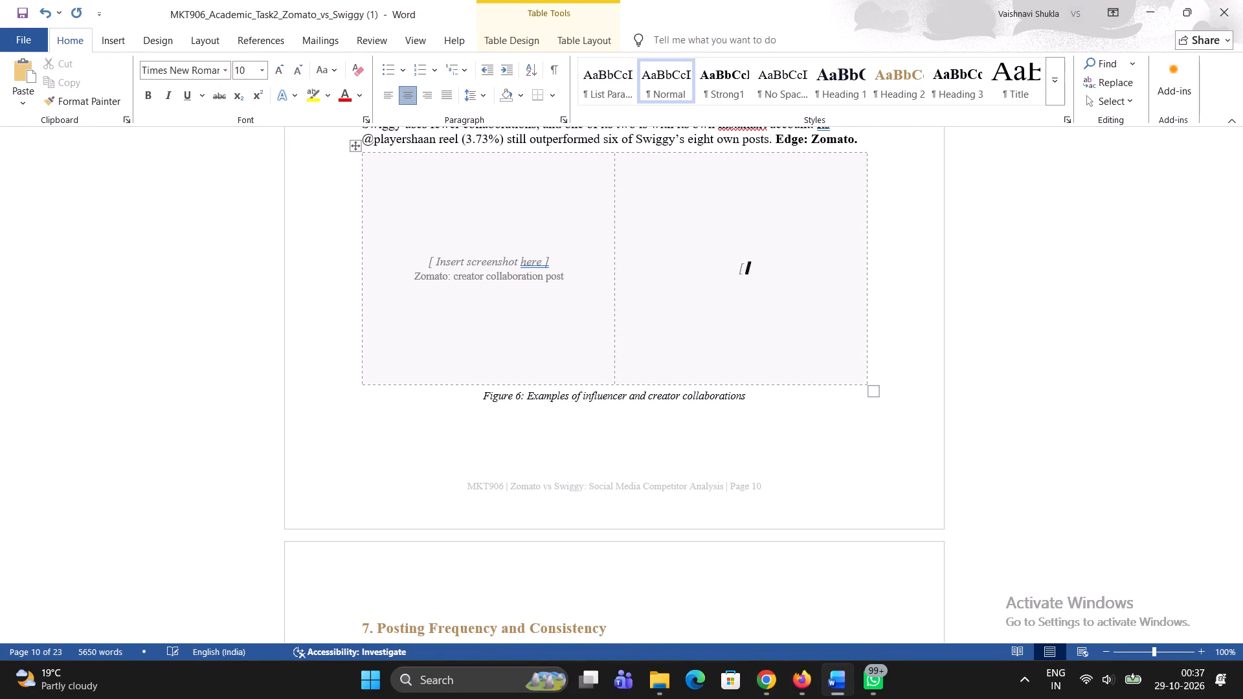
{"action": "key", "text": "BackSpace"}
{"action": "key", "text": "ctrl+v"}
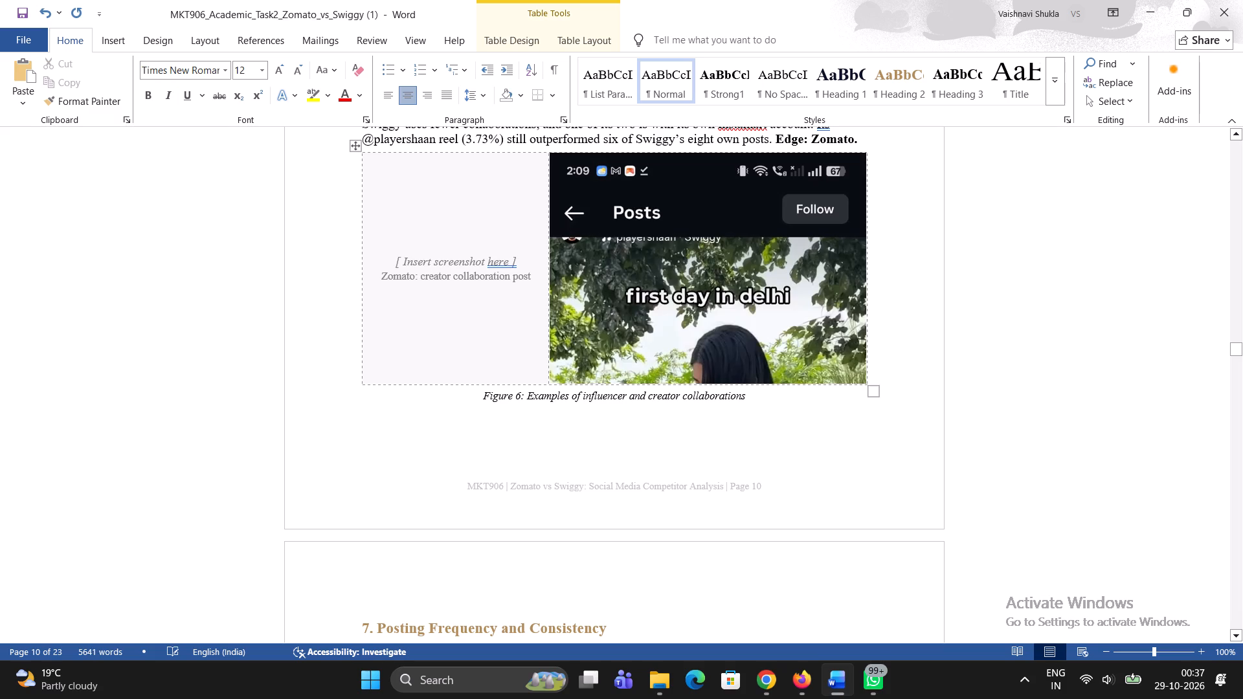
{"action": "left_click", "coordinate": [868, 384]}
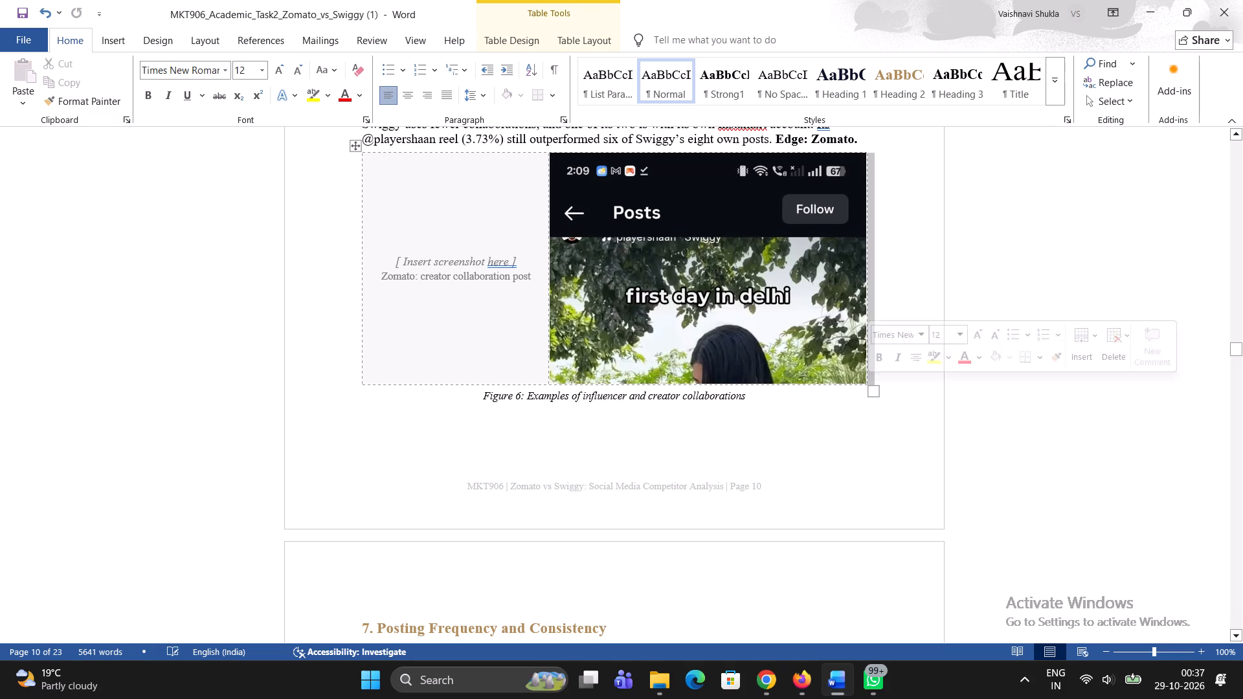
{"action": "left_click", "coordinate": [823, 345]}
{"action": "left_click_drag", "start_coordinate": [868, 384], "coordinate": [851, 379]}
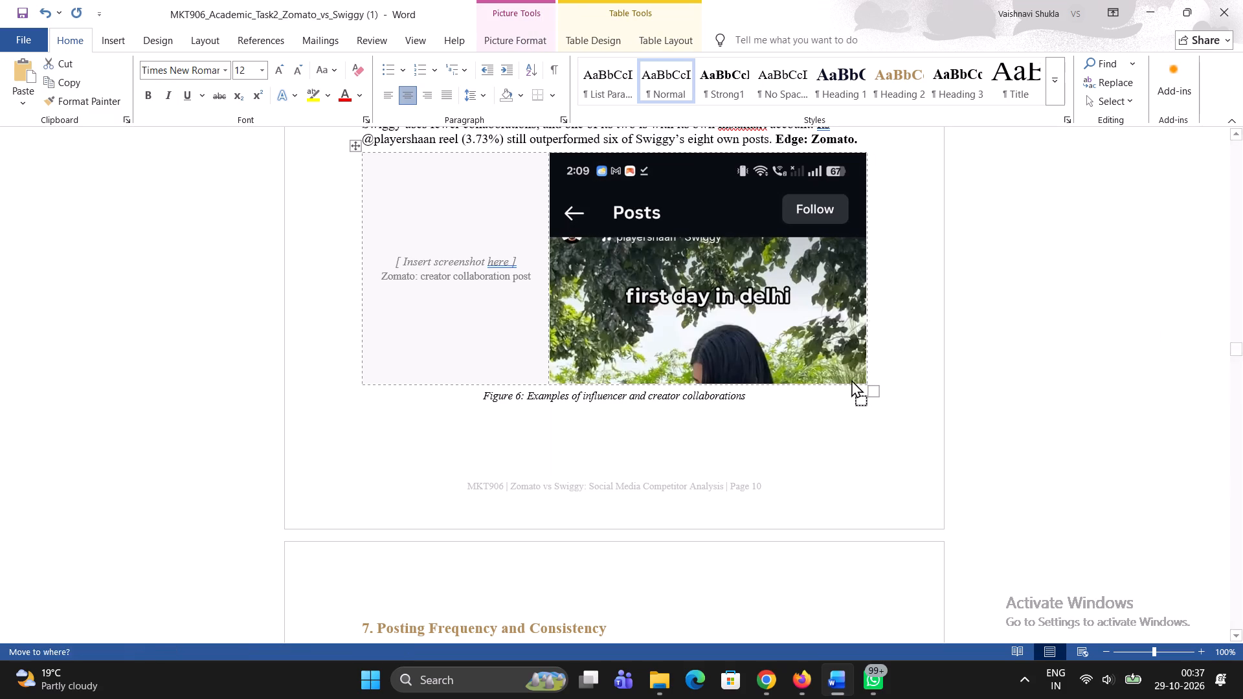
{"action": "left_click_drag", "start_coordinate": [851, 379], "coordinate": [850, 379]}
{"action": "scroll", "coordinate": [706, 230], "scroll_direction": "up", "scroll_amount": 1}
{"action": "left_click_drag", "start_coordinate": [706, 190], "coordinate": [713, 223]}
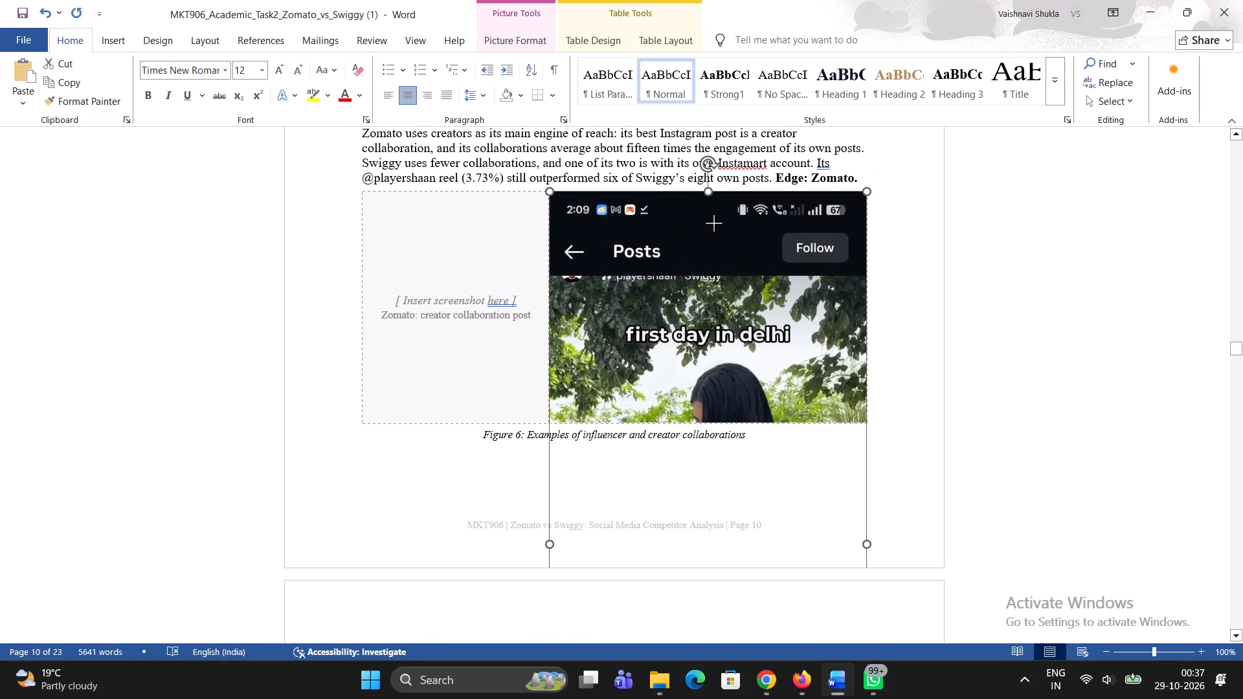
{"action": "left_click_drag", "start_coordinate": [713, 223], "coordinate": [739, 521]}
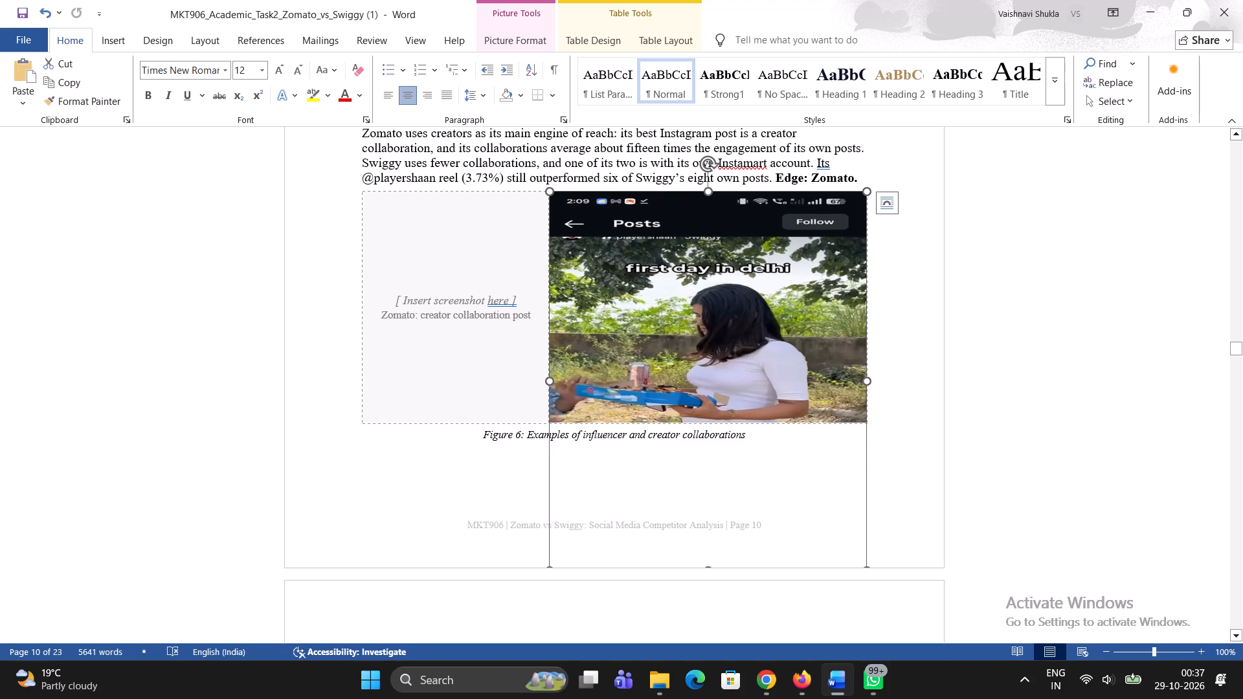
{"action": "left_click_drag", "start_coordinate": [548, 188], "coordinate": [652, 346]}
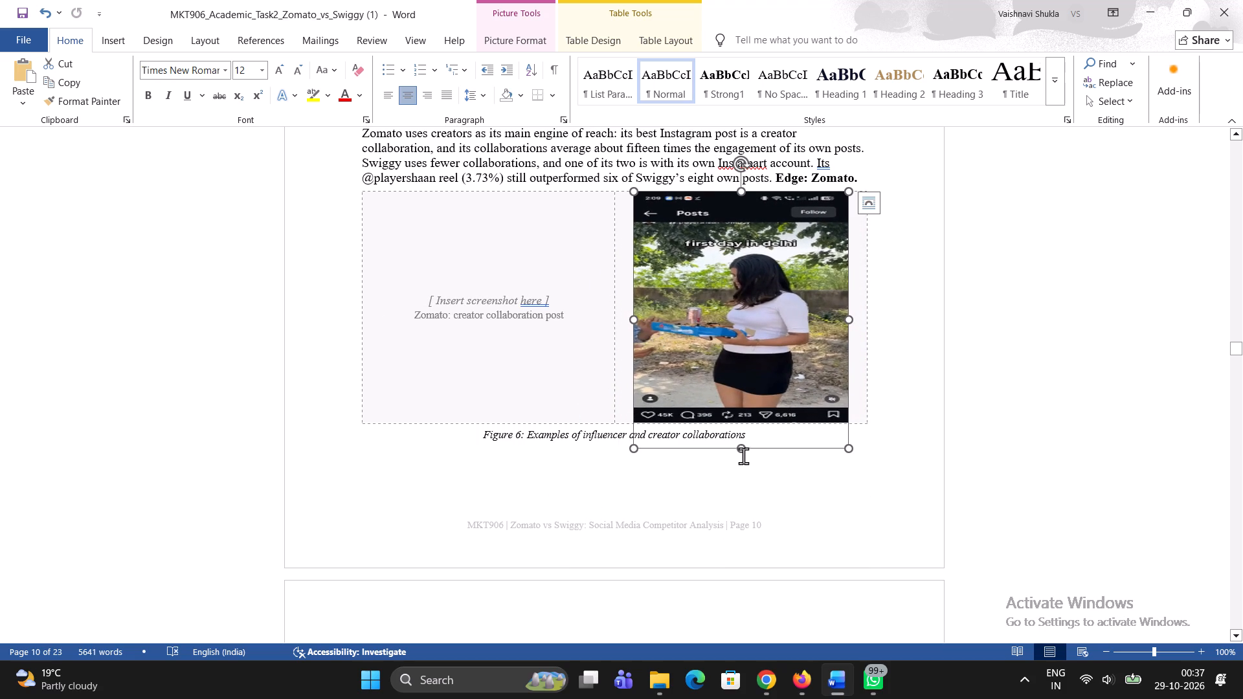
{"action": "left_click", "coordinate": [743, 449]}
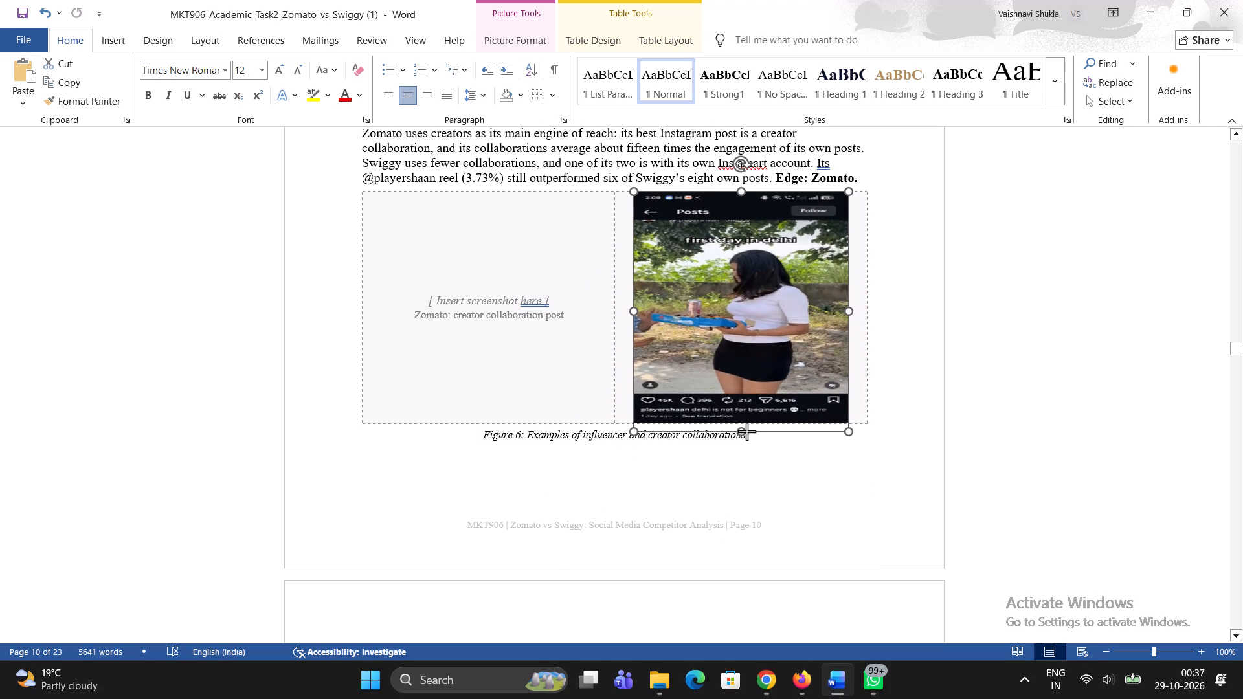
{"action": "left_click", "coordinate": [741, 189]}
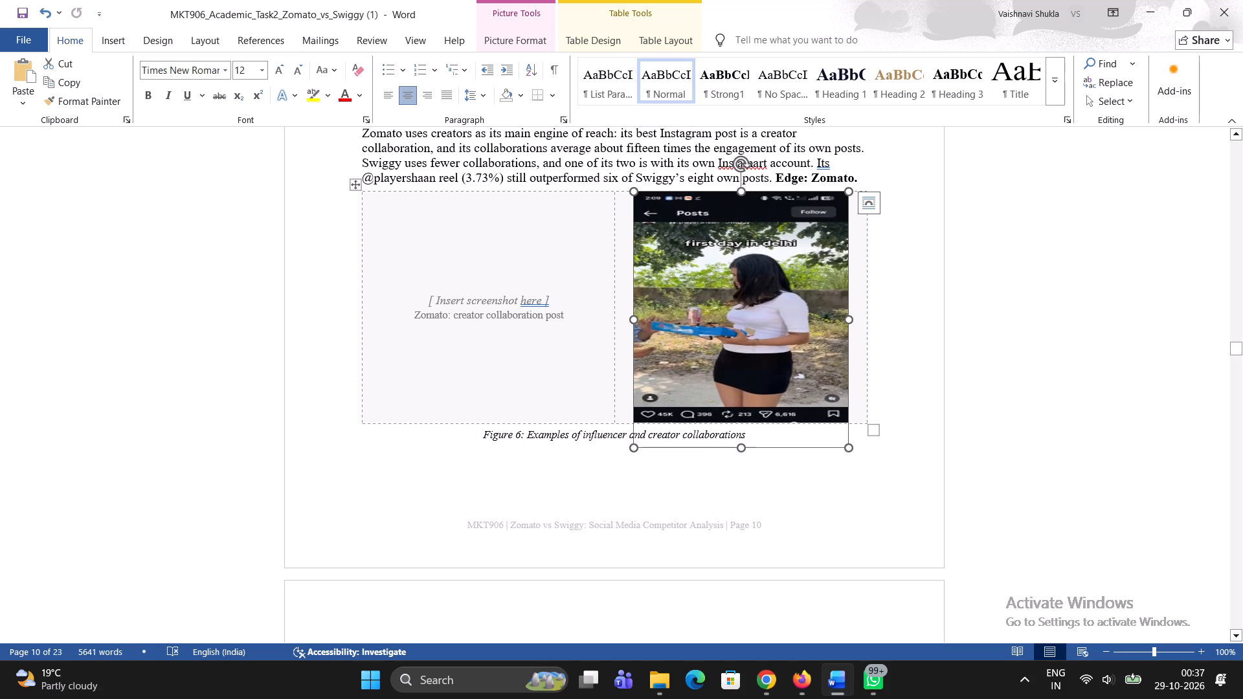
{"action": "left_click", "coordinate": [741, 188]}
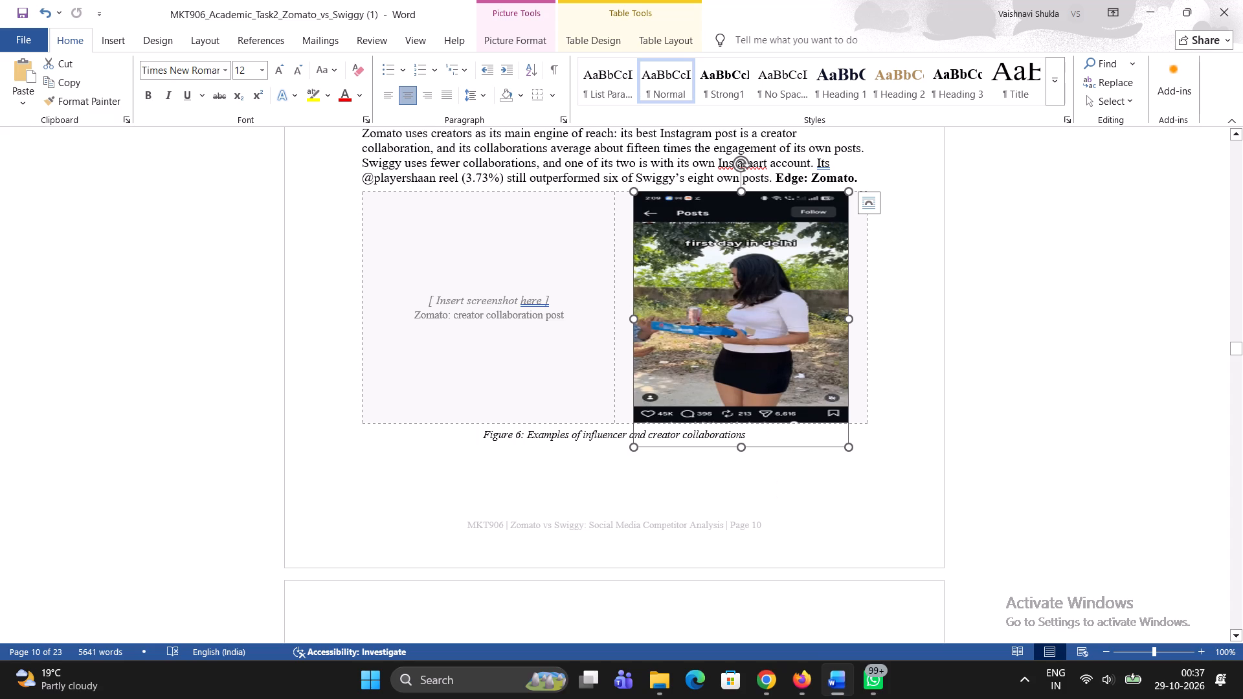
{"action": "left_click_drag", "start_coordinate": [741, 188], "coordinate": [741, 175]}
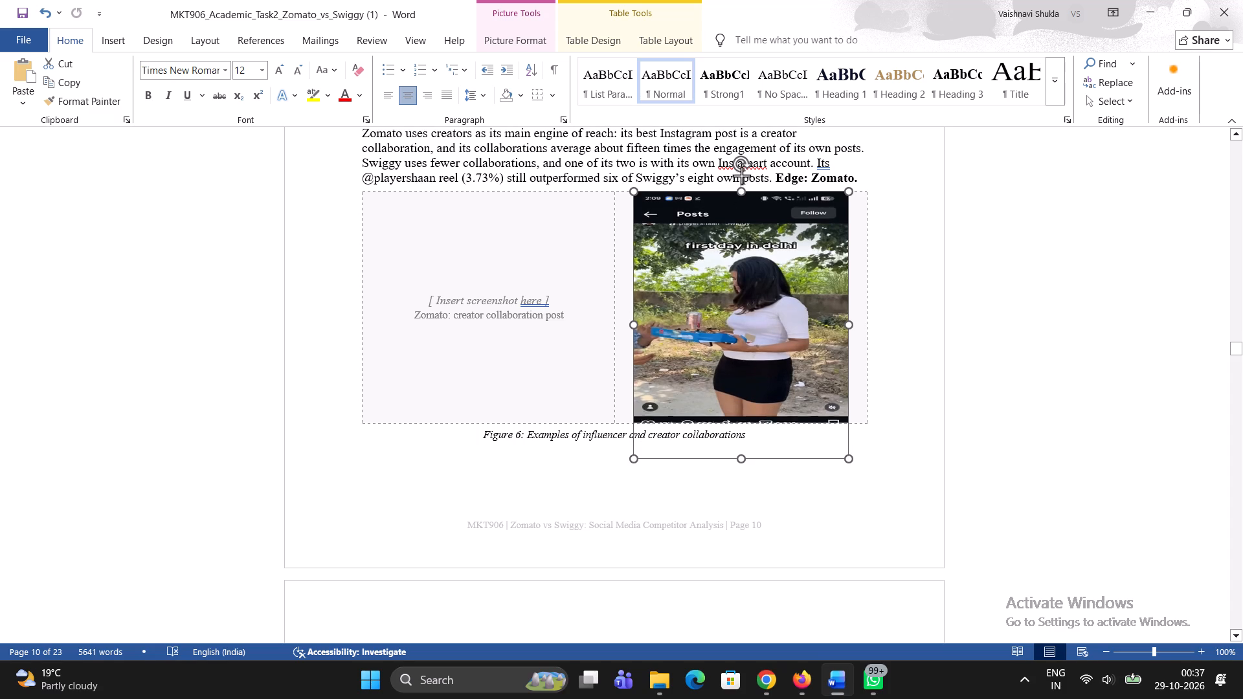
{"action": "left_click_drag", "start_coordinate": [741, 175], "coordinate": [741, 201]}
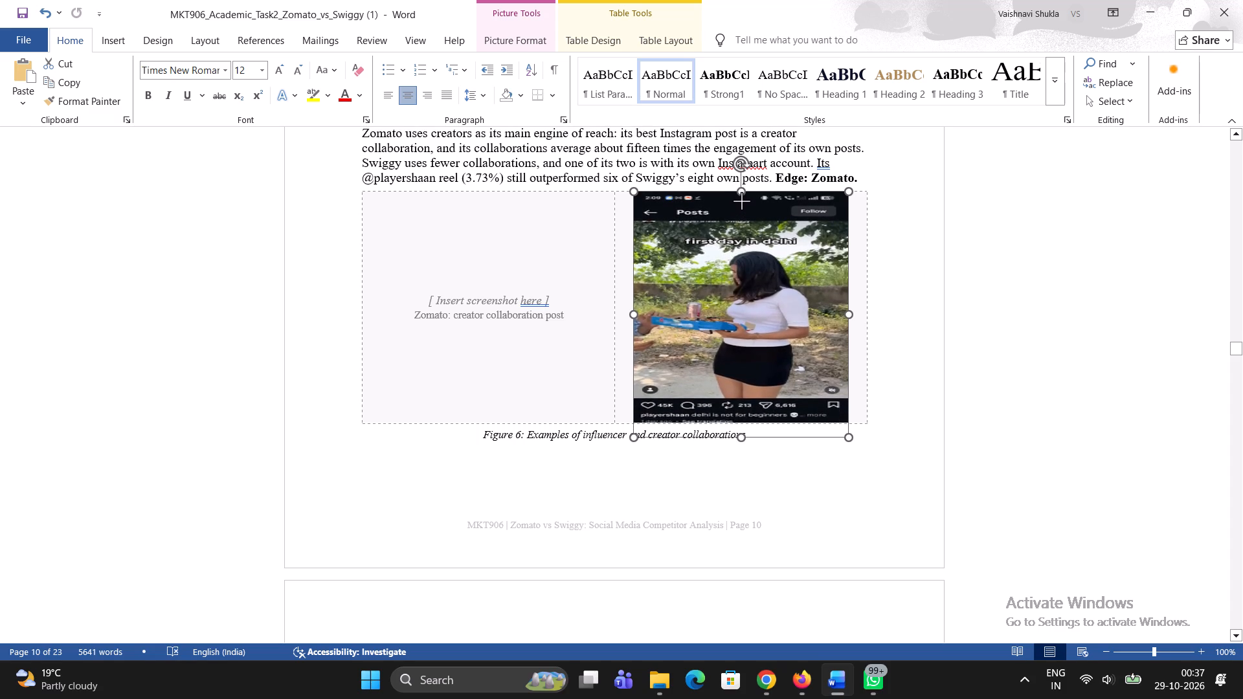
{"action": "left_click_drag", "start_coordinate": [741, 201], "coordinate": [741, 200]}
{"action": "left_click", "coordinate": [741, 432]}
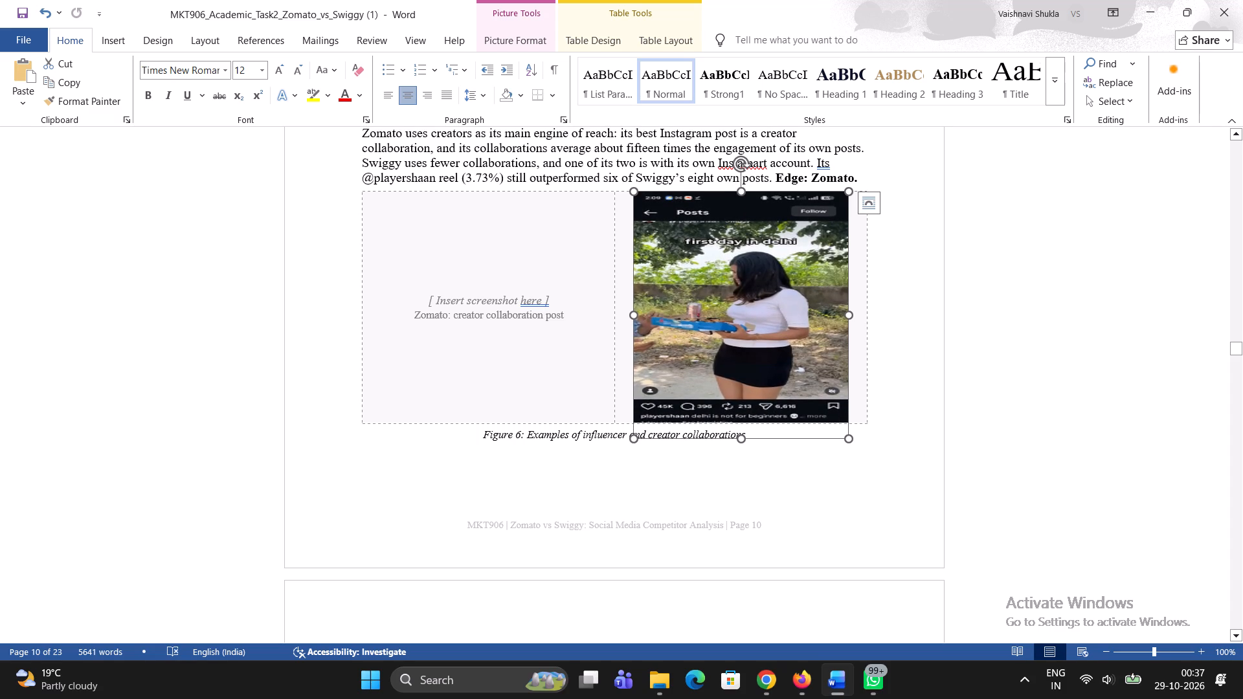
{"action": "left_click_drag", "start_coordinate": [740, 439], "coordinate": [751, 482]}
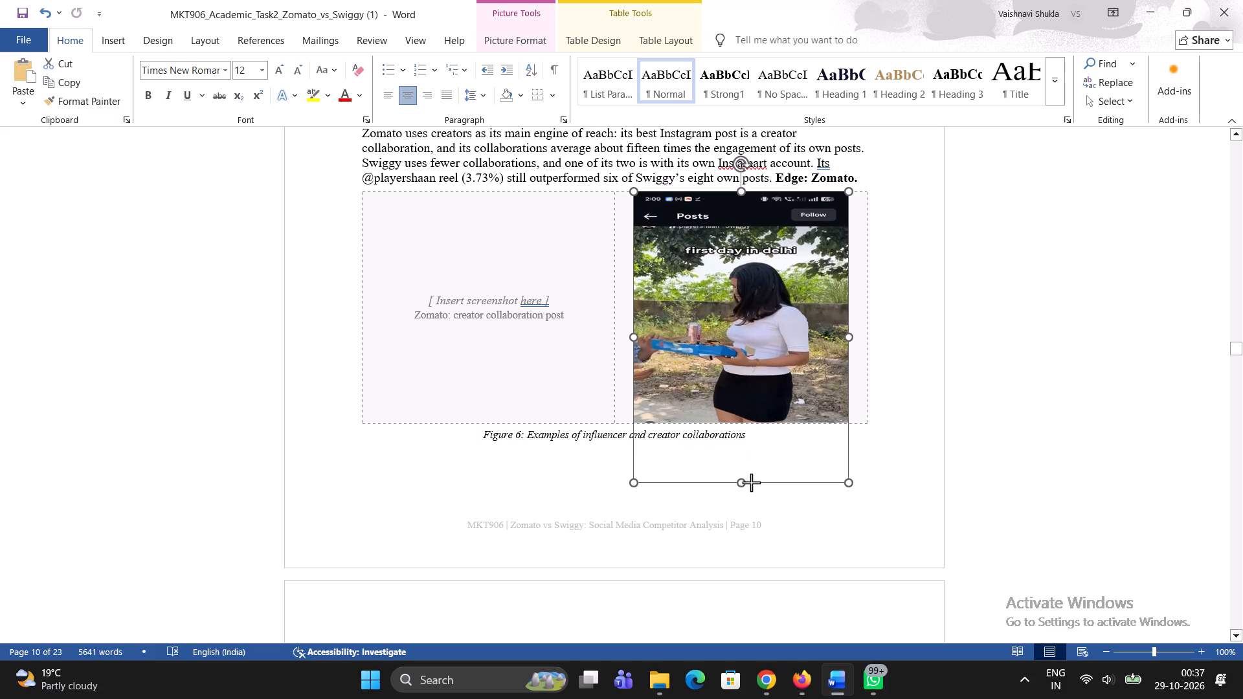
{"action": "left_click_drag", "start_coordinate": [751, 482], "coordinate": [728, 417]}
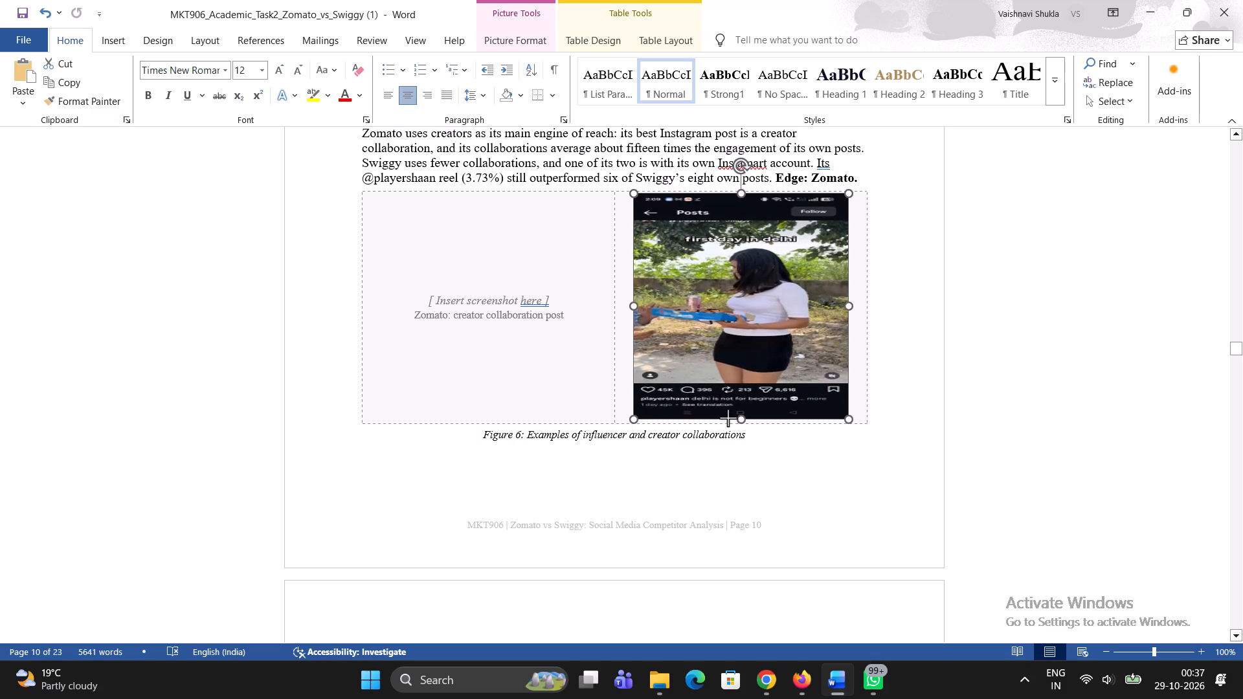
{"action": "left_click_drag", "start_coordinate": [728, 417], "coordinate": [721, 428]}
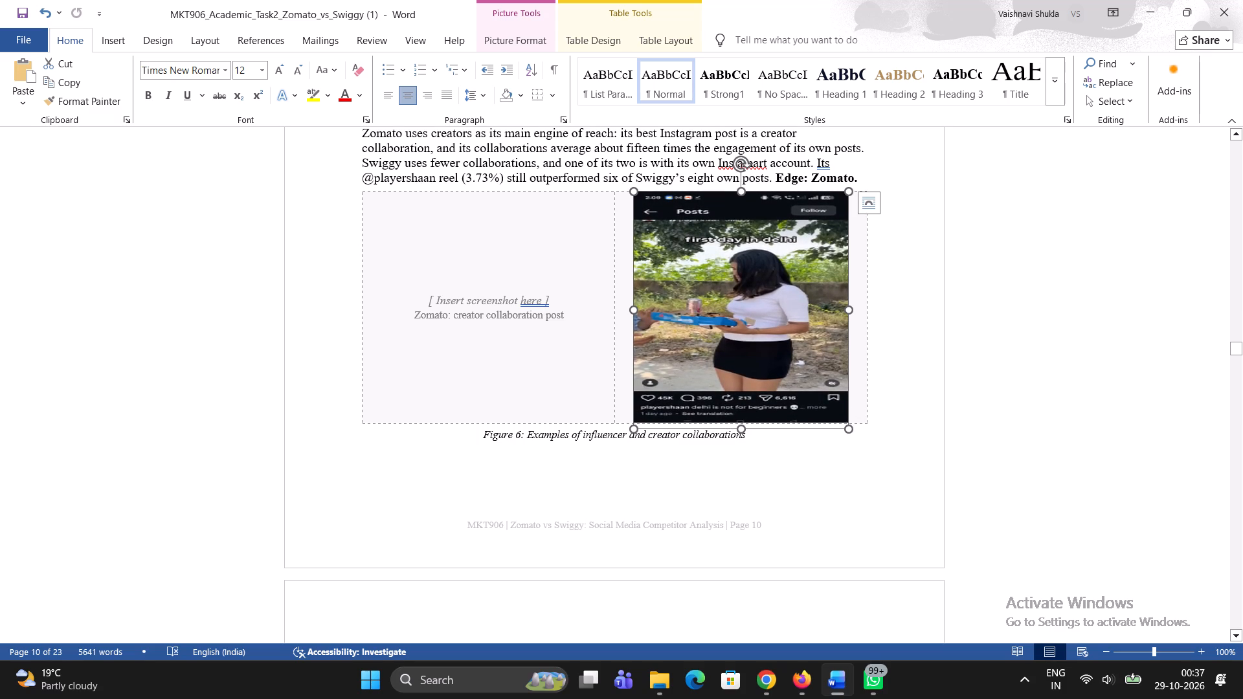
{"action": "left_click_drag", "start_coordinate": [742, 192], "coordinate": [741, 184]}
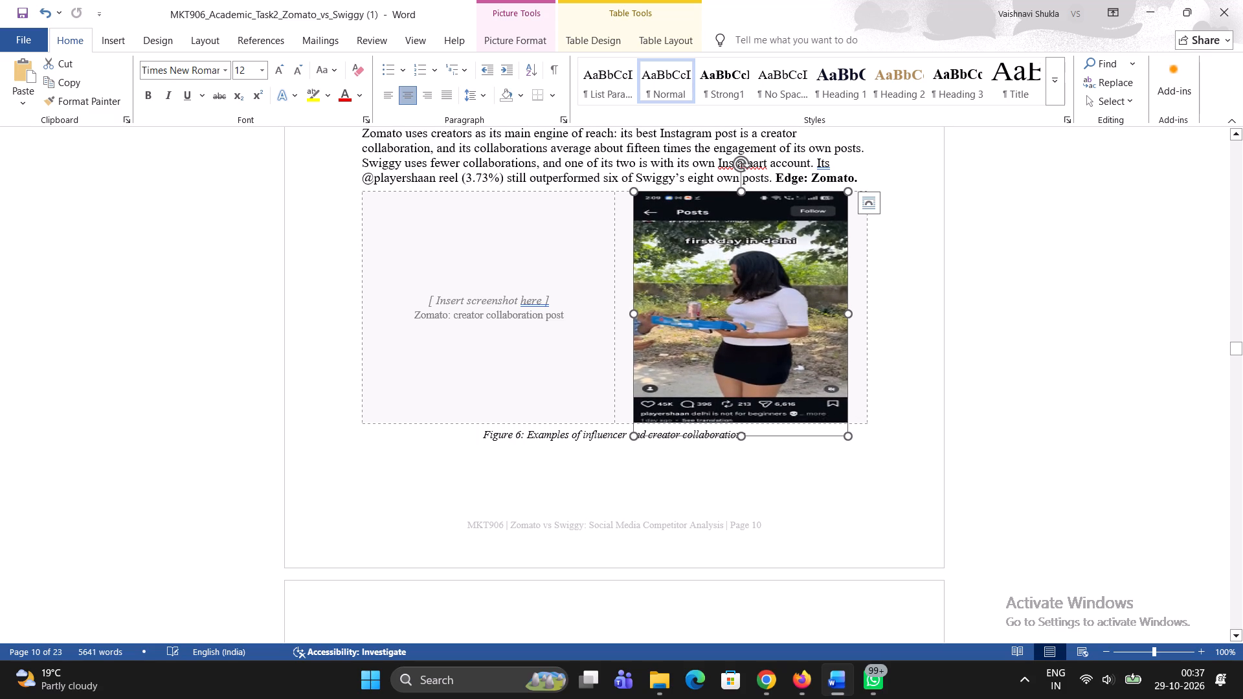
{"action": "left_click_drag", "start_coordinate": [631, 312], "coordinate": [612, 298]}
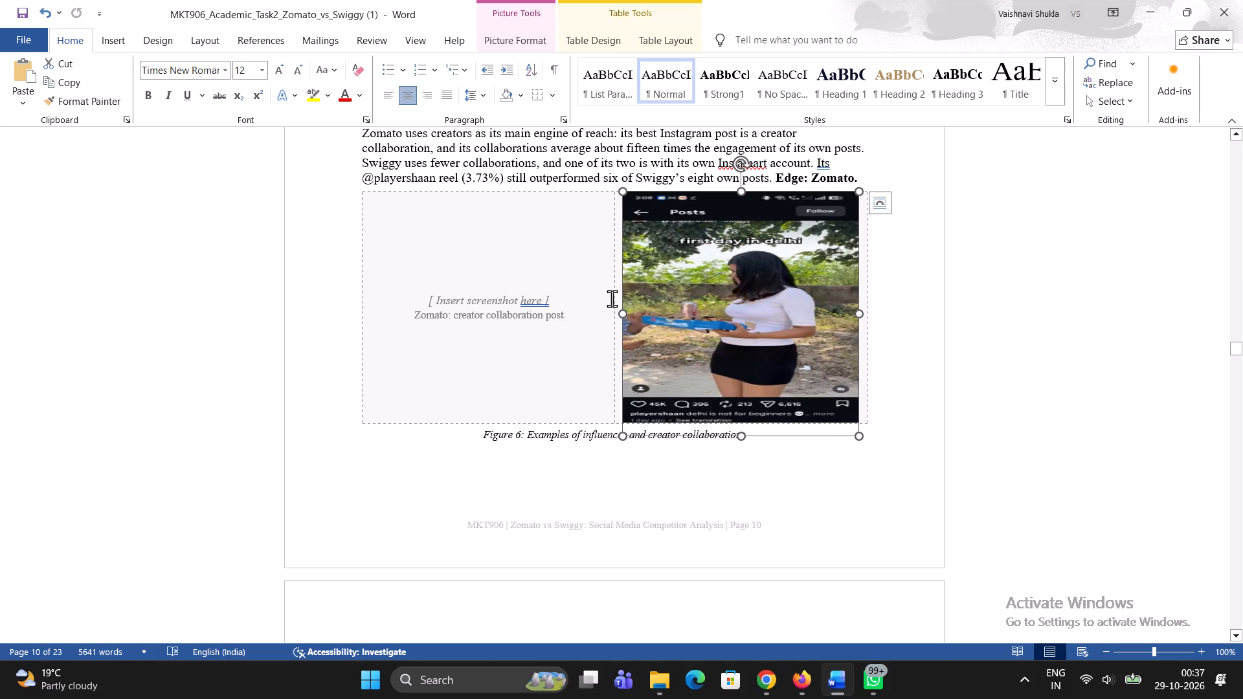
{"action": "left_click_drag", "start_coordinate": [857, 192], "coordinate": [865, 189]}
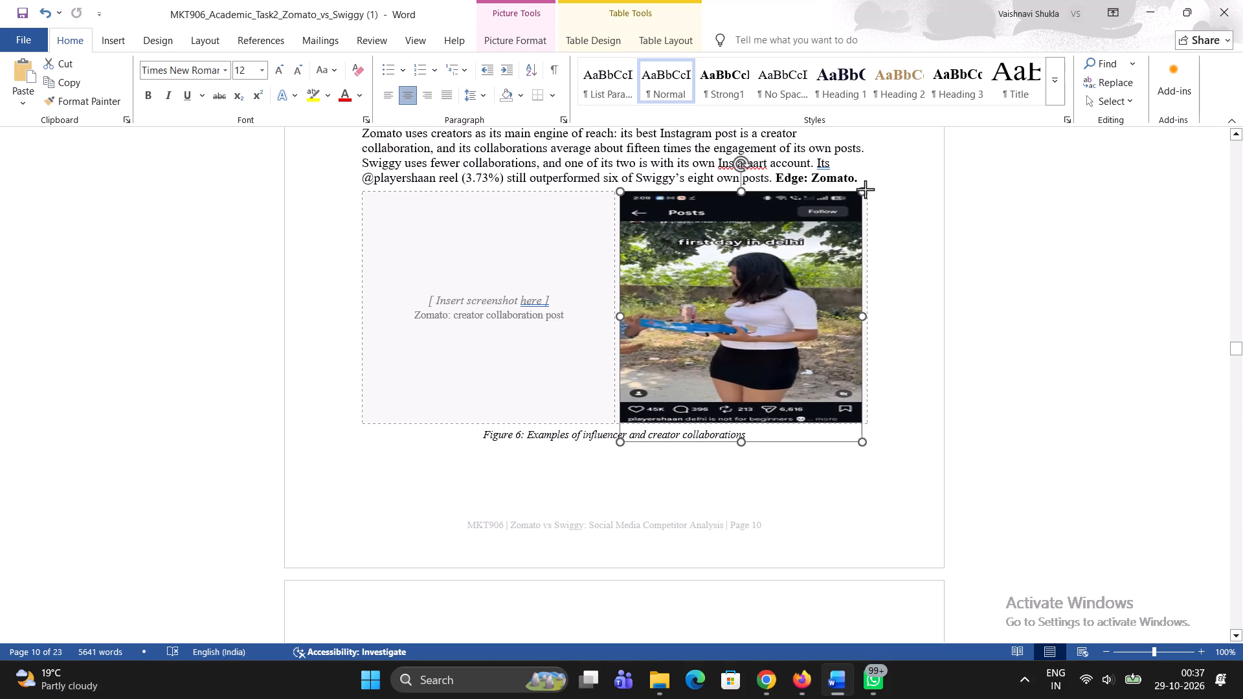
{"action": "left_click_drag", "start_coordinate": [865, 189], "coordinate": [868, 188]}
{"action": "left_click_drag", "start_coordinate": [781, 261], "coordinate": [804, 244]}
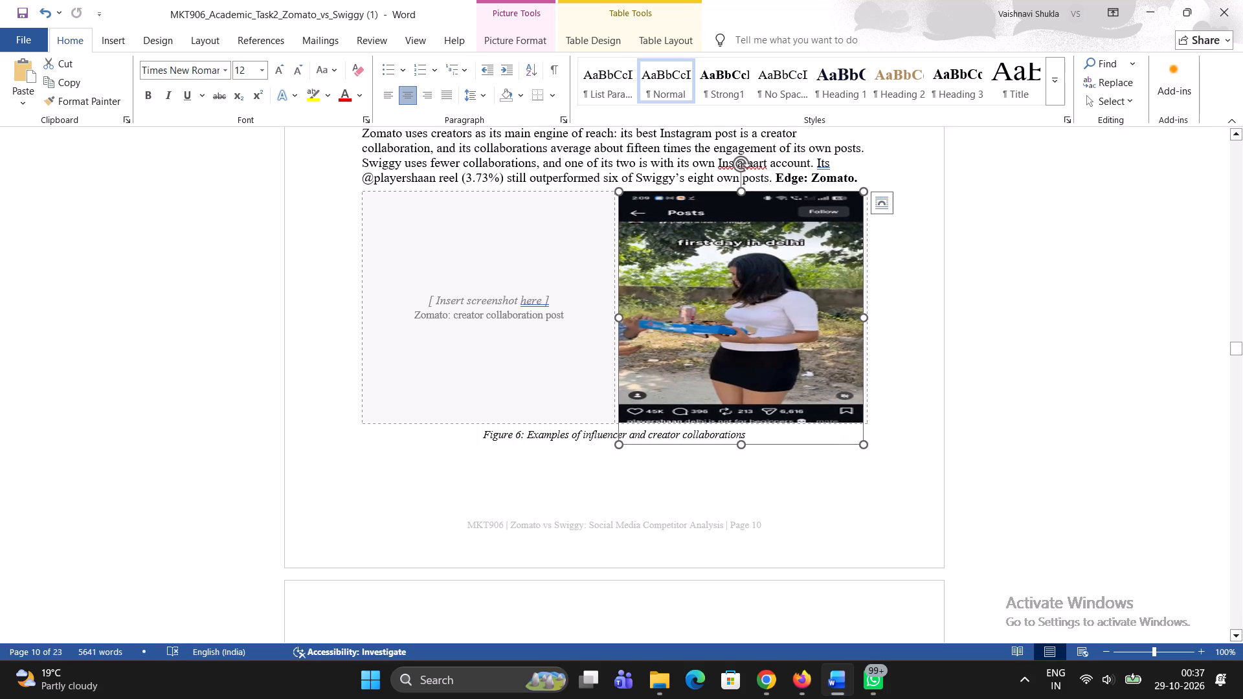
Resize the Swiggy creator collaboration screenshot in Figure 6 to fill its table cell with the engagement counts and caption line showing.
{"action": "left_click_drag", "start_coordinate": [864, 443], "coordinate": [878, 433]}
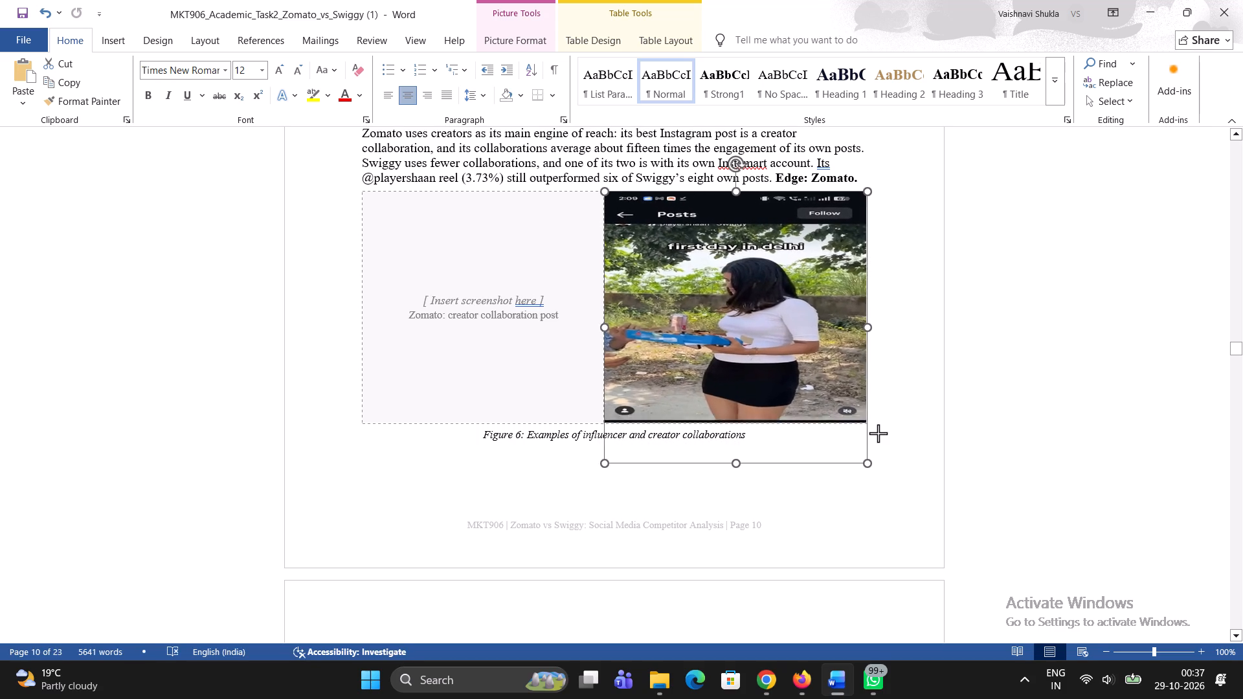
{"action": "left_click_drag", "start_coordinate": [878, 433], "coordinate": [866, 433]}
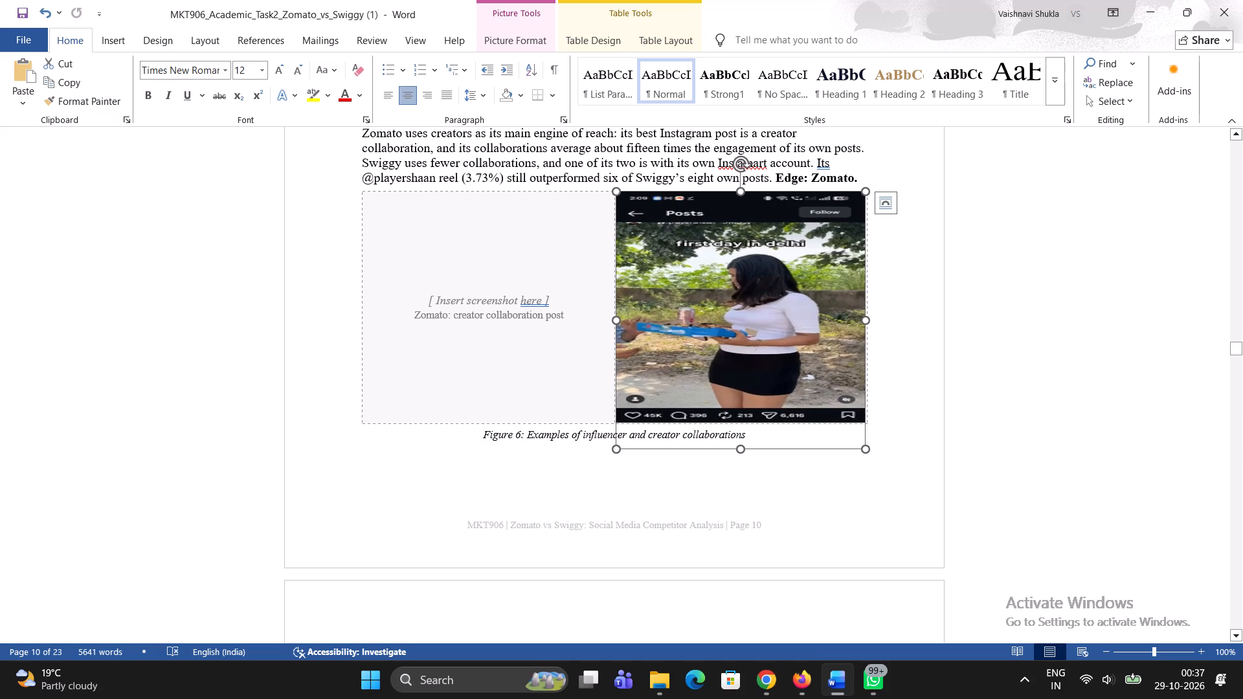
{"action": "left_click_drag", "start_coordinate": [616, 190], "coordinate": [633, 199]}
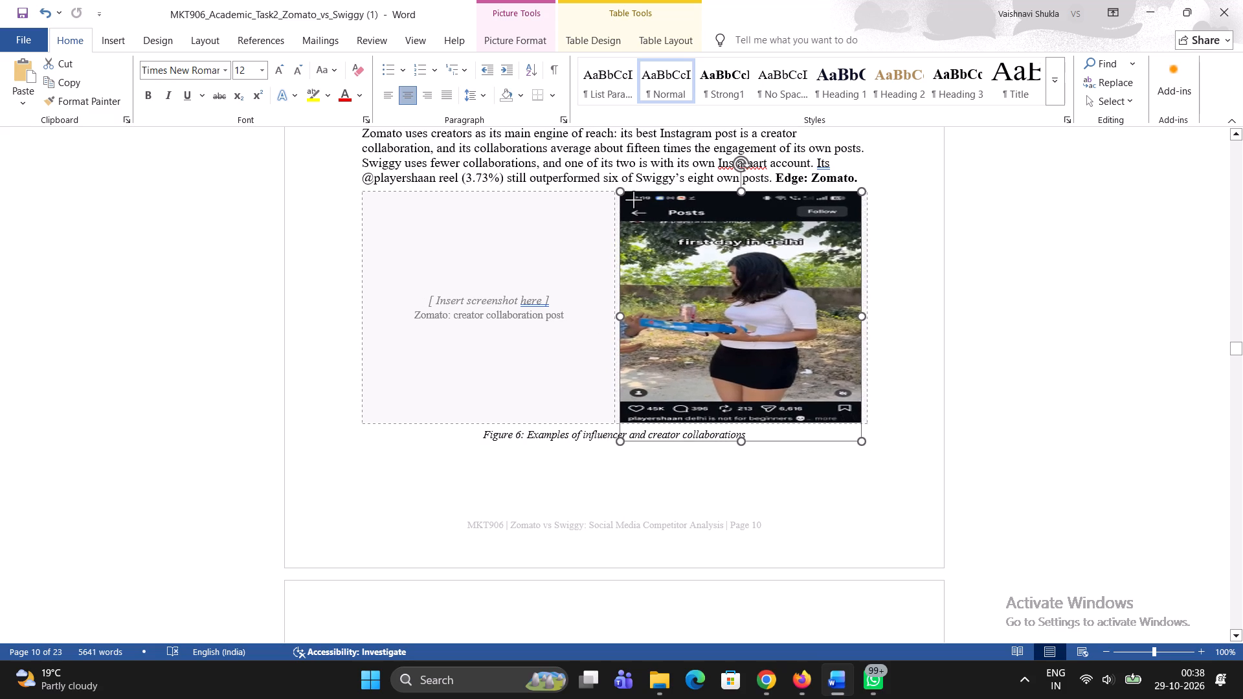
{"action": "left_click_drag", "start_coordinate": [633, 199], "coordinate": [621, 190]}
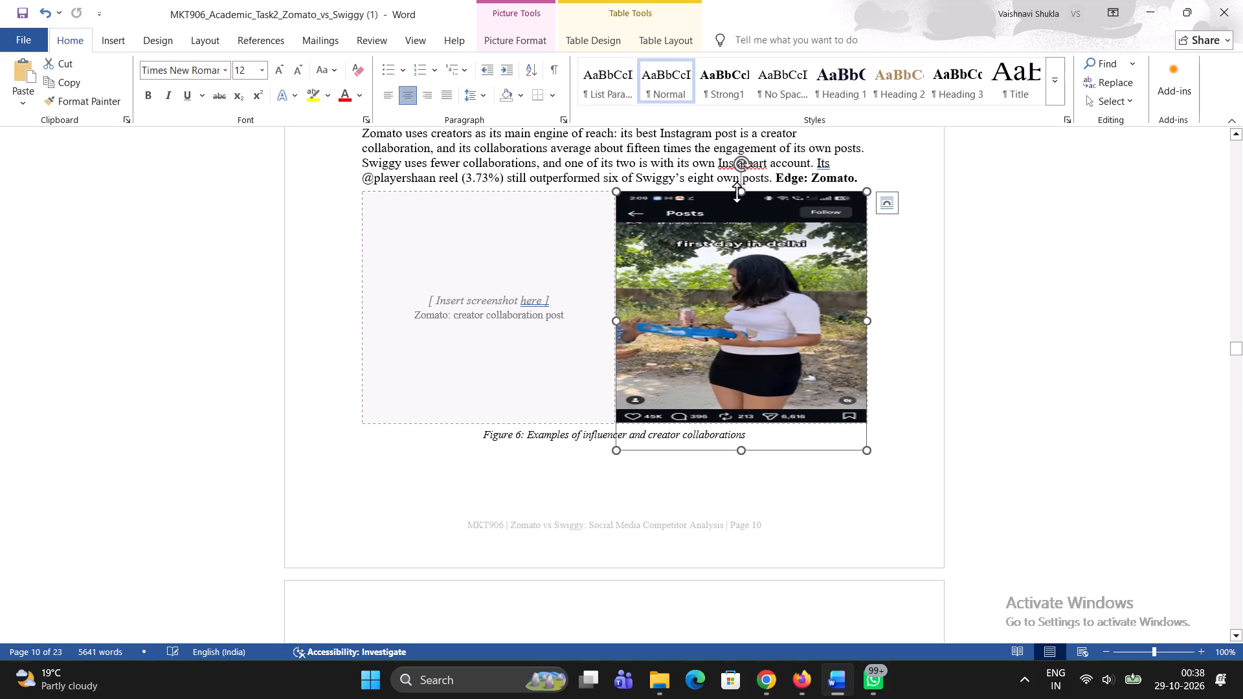
{"action": "left_click_drag", "start_coordinate": [743, 190], "coordinate": [745, 208]}
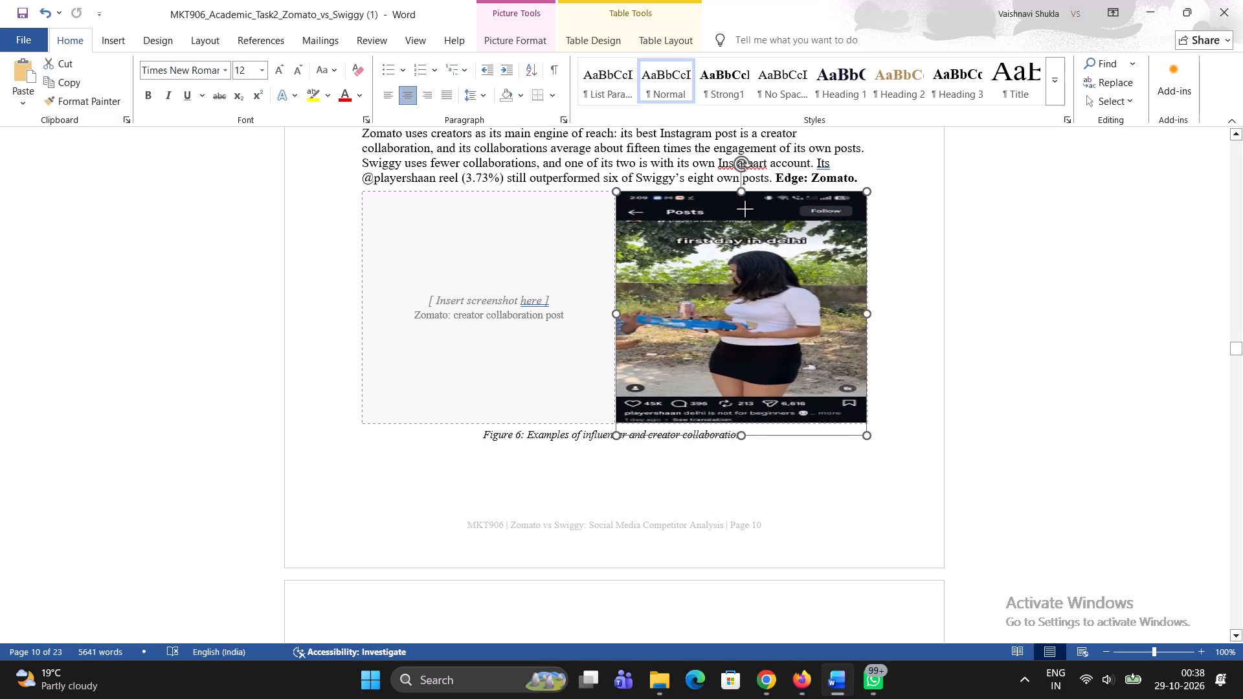
{"action": "left_click_drag", "start_coordinate": [745, 208], "coordinate": [743, 203]}
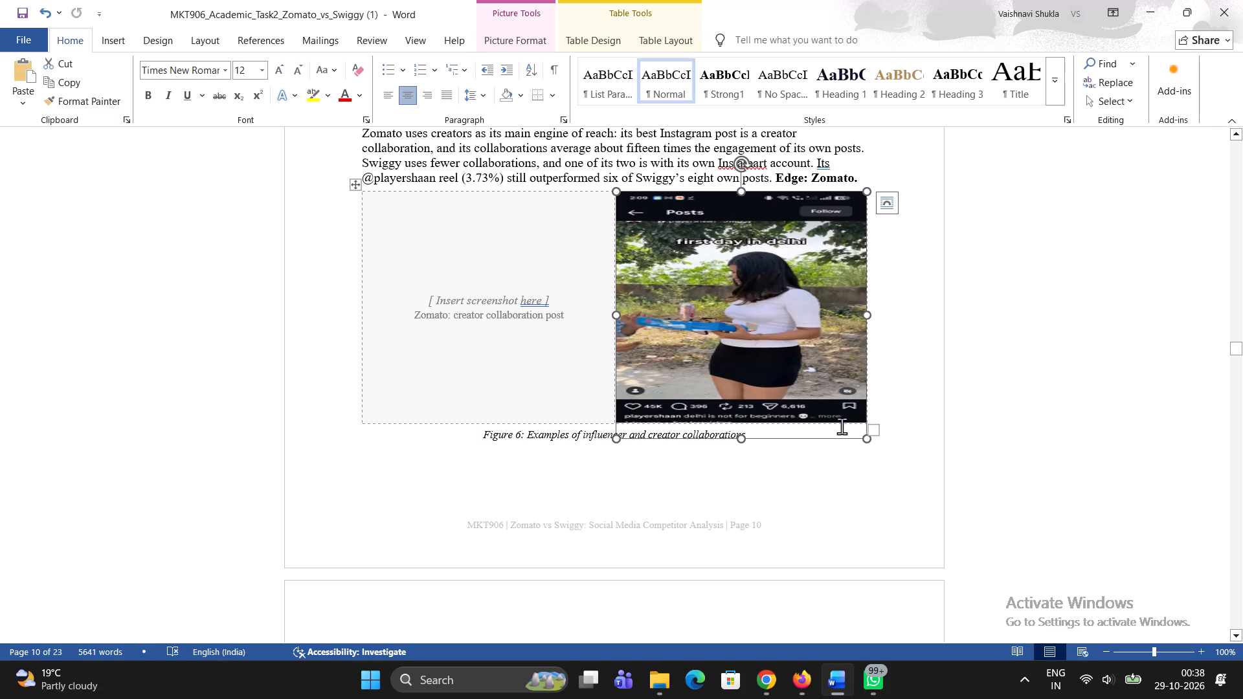
{"action": "left_click", "coordinate": [588, 317]}
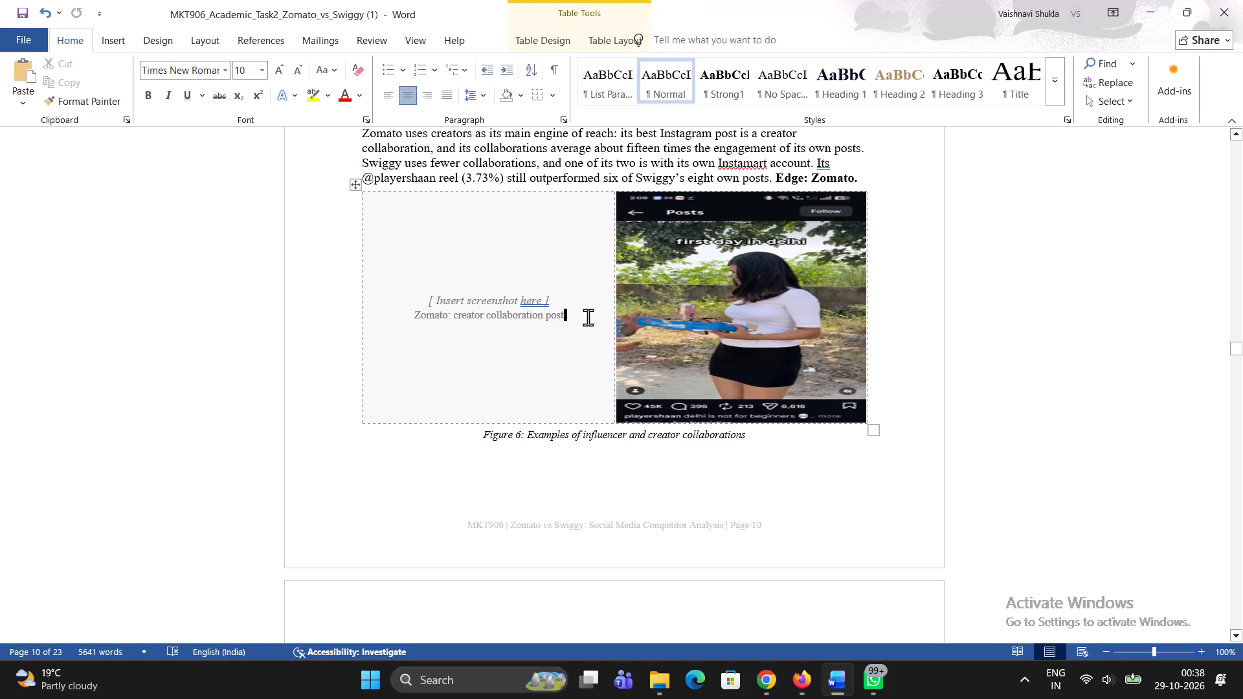
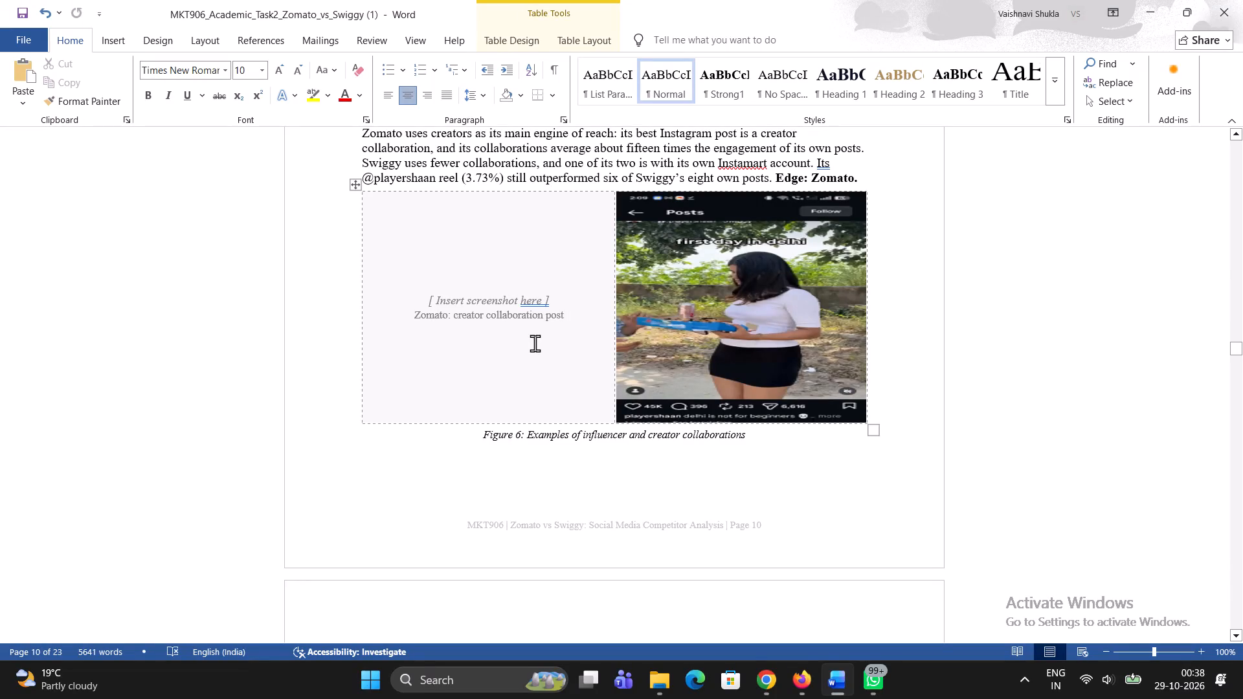
Replace the Zomato creator collaboration placeholder text in Figure 6 with the copied screenshot of the creator's Instagram reel.
{"action": "key", "text": "BackSpace"}
{"action": "key", "text": "BackSpace"}
{"action": "key", "text": "BackSpace"}
{"action": "key", "text": "BackSpace"}
{"action": "key", "text": "BackSpace"}
{"action": "key", "text": "BackSpace"}
{"action": "key", "text": "BackSpace"}
{"action": "key", "text": "BackSpace"}
{"action": "key", "text": "BackSpace"}
{"action": "key", "text": "BackSpace"}
{"action": "key", "text": "BackSpace"}
{"action": "key", "text": "BackSpace"}
{"action": "key", "text": "BackSpace"}
{"action": "key", "text": "BackSpace"}
{"action": "key", "text": "BackSpace"}
{"action": "key", "text": "BackSpace"}
{"action": "key", "text": "BackSpace"}
{"action": "key", "text": "BackSpace"}
{"action": "key", "text": "BackSpace"}
{"action": "key", "text": "BackSpace"}
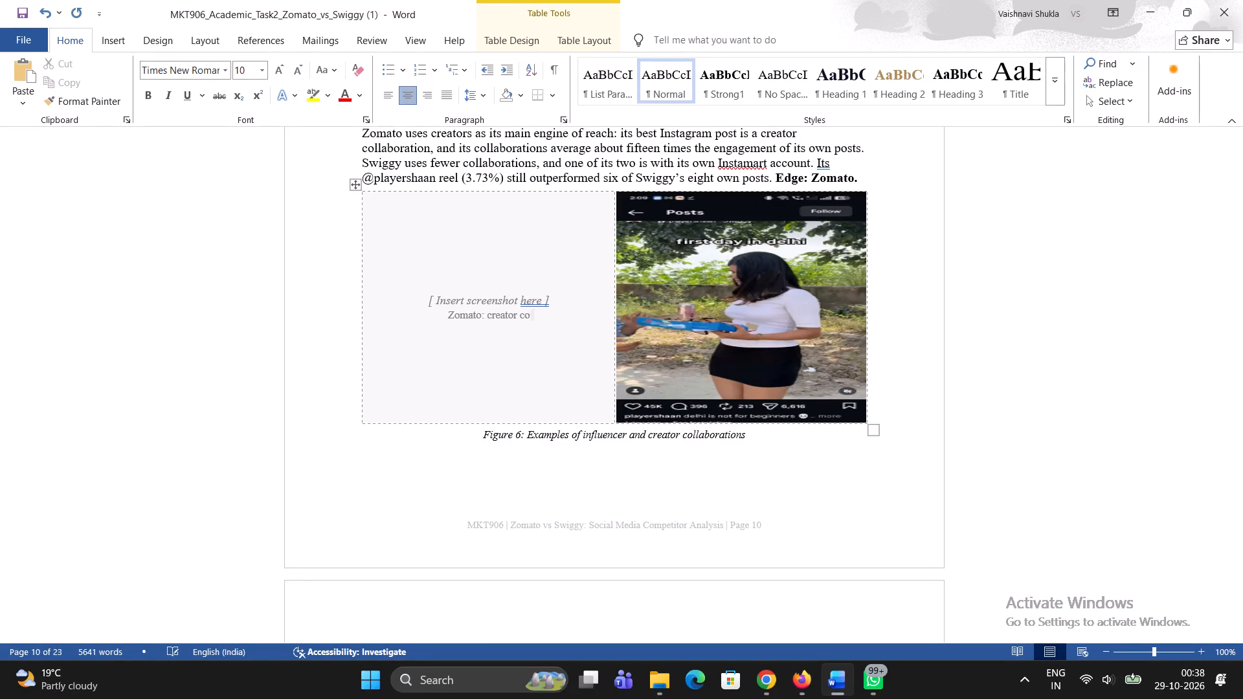
{"action": "key", "text": "BackSpace"}
{"action": "key", "text": "BackSpace"}
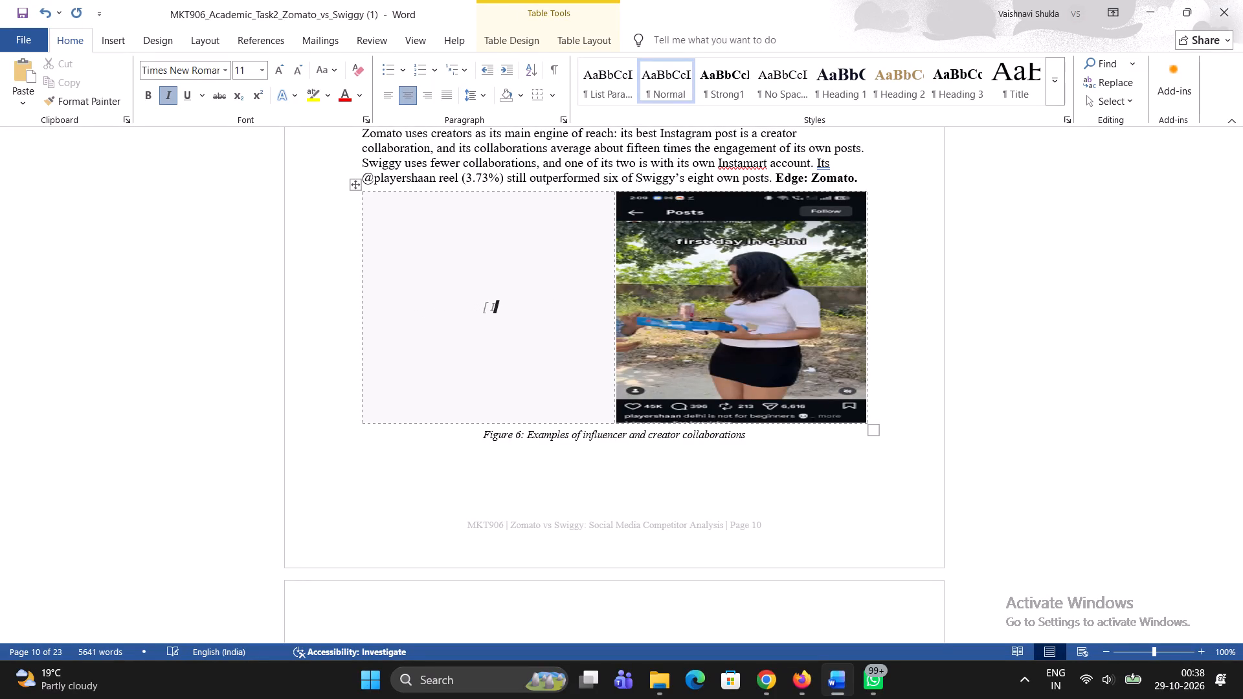
{"action": "key", "text": "BackSpace"}
{"action": "key", "text": "BackSpace"}
{"action": "key", "text": "BackSpace"}
{"action": "key", "text": "ctrl+v"}
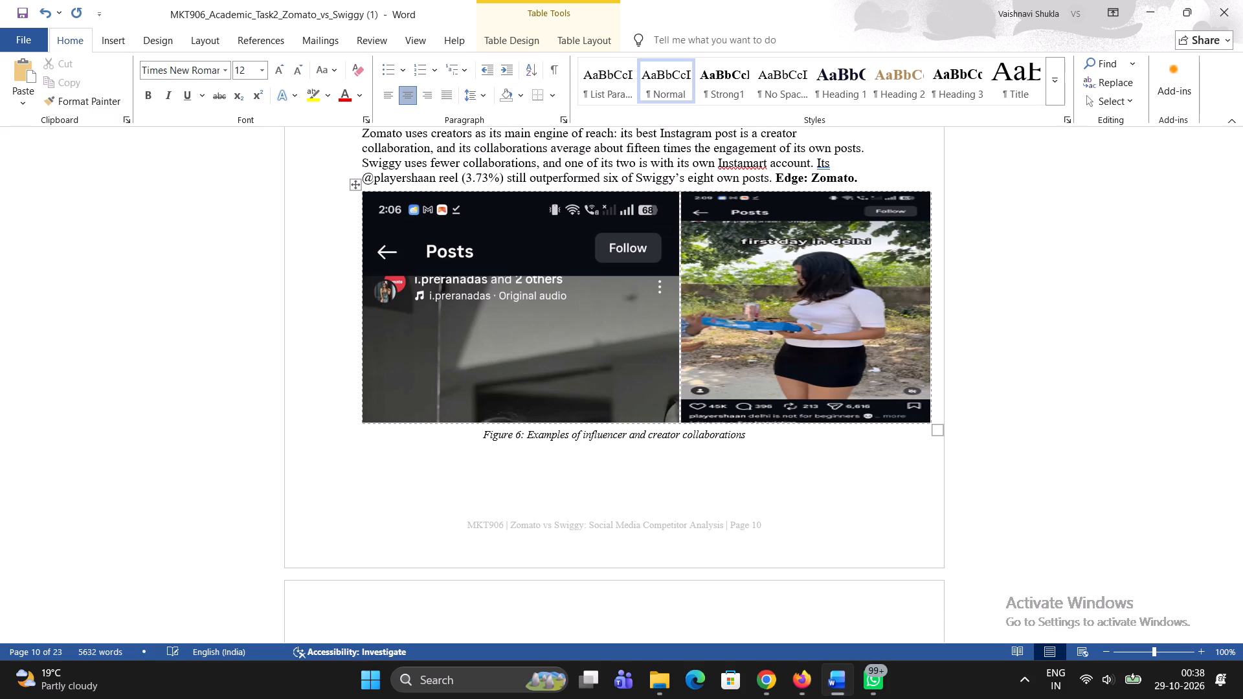
Resize the Zomato reel screenshot in Figure 6 to fill its cell and match the Swiggy screenshot beside it.
{"action": "left_click", "coordinate": [375, 214]}
{"action": "left_click_drag", "start_coordinate": [362, 193], "coordinate": [560, 422]}
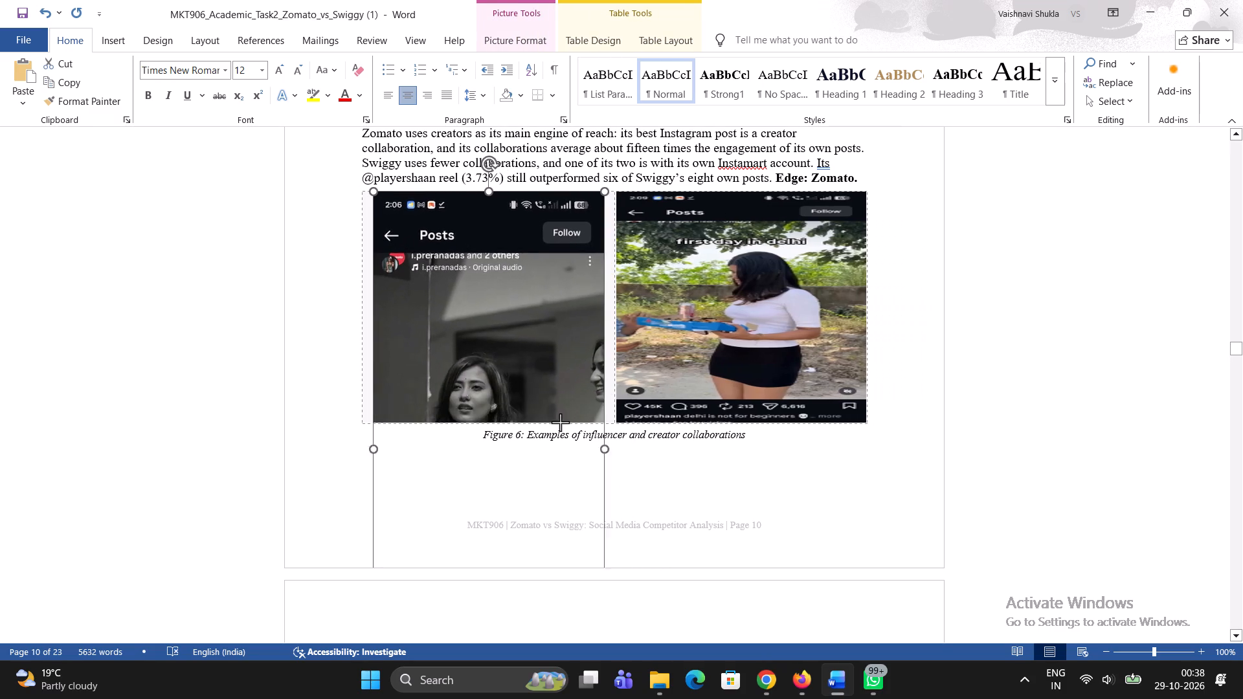
{"action": "left_click_drag", "start_coordinate": [560, 422], "coordinate": [601, 447]}
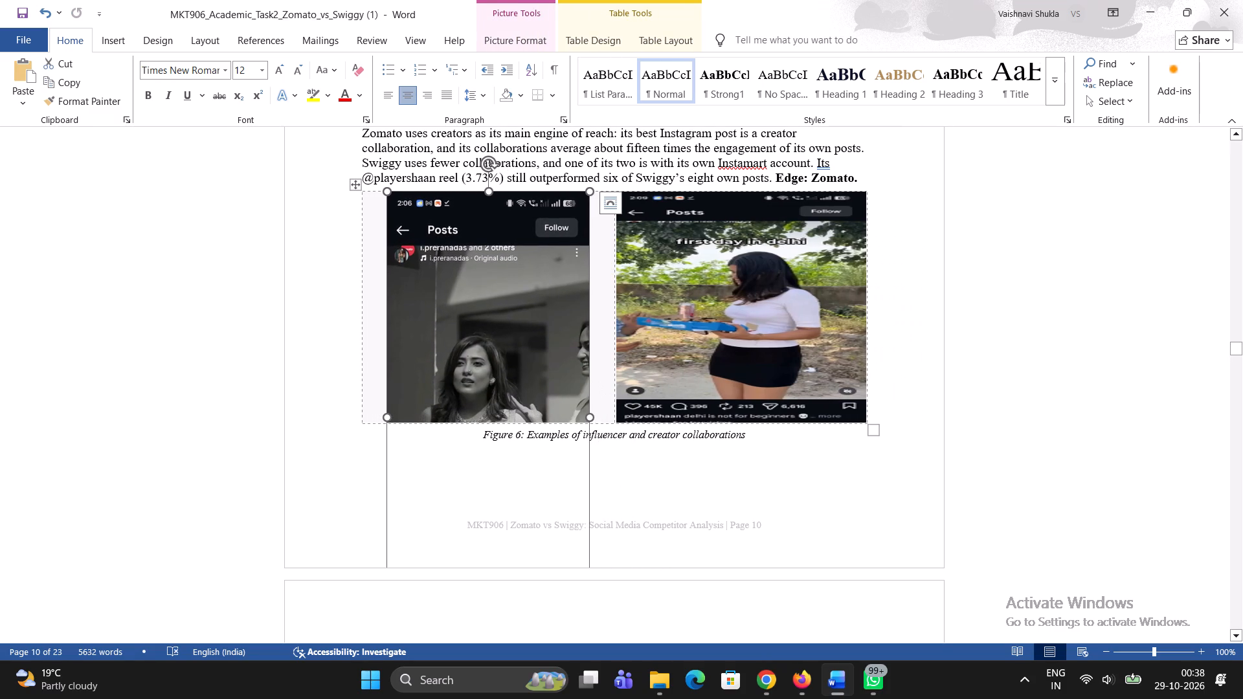
{"action": "left_click", "coordinate": [588, 320]}
{"action": "left_click", "coordinate": [561, 288]}
{"action": "left_click_drag", "start_coordinate": [487, 190], "coordinate": [506, 292]}
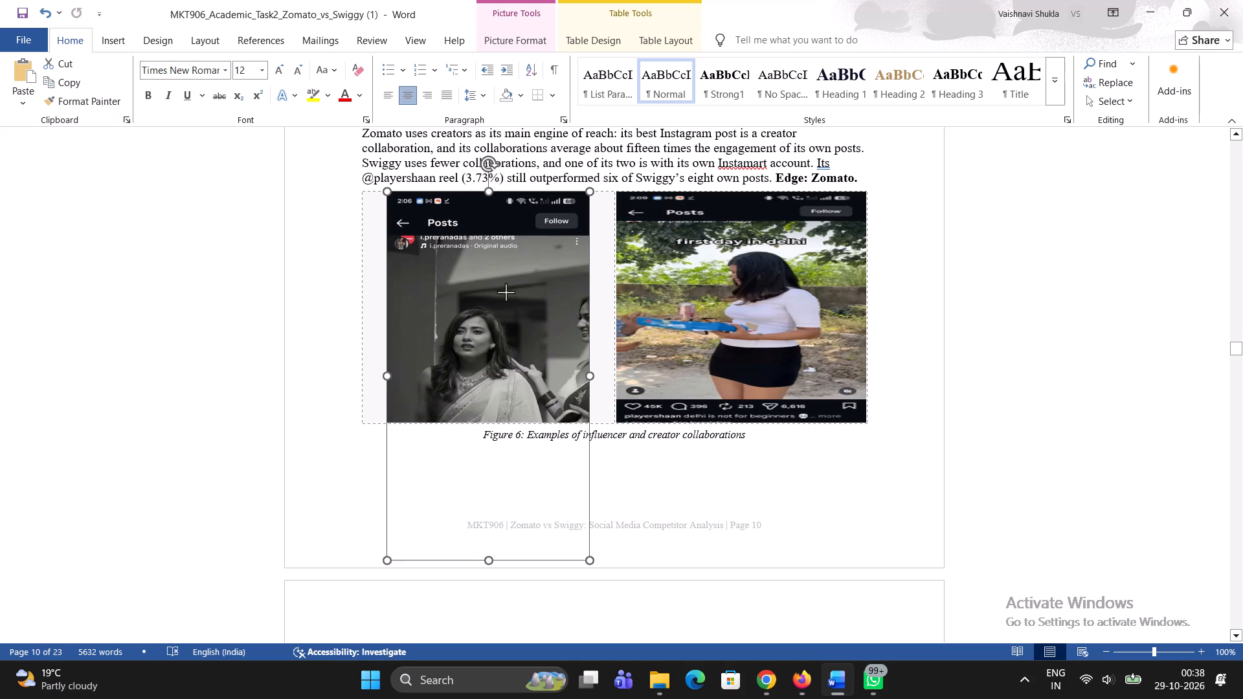
{"action": "left_click_drag", "start_coordinate": [506, 292], "coordinate": [513, 405]}
{"action": "left_click_drag", "start_coordinate": [588, 316], "coordinate": [601, 315]}
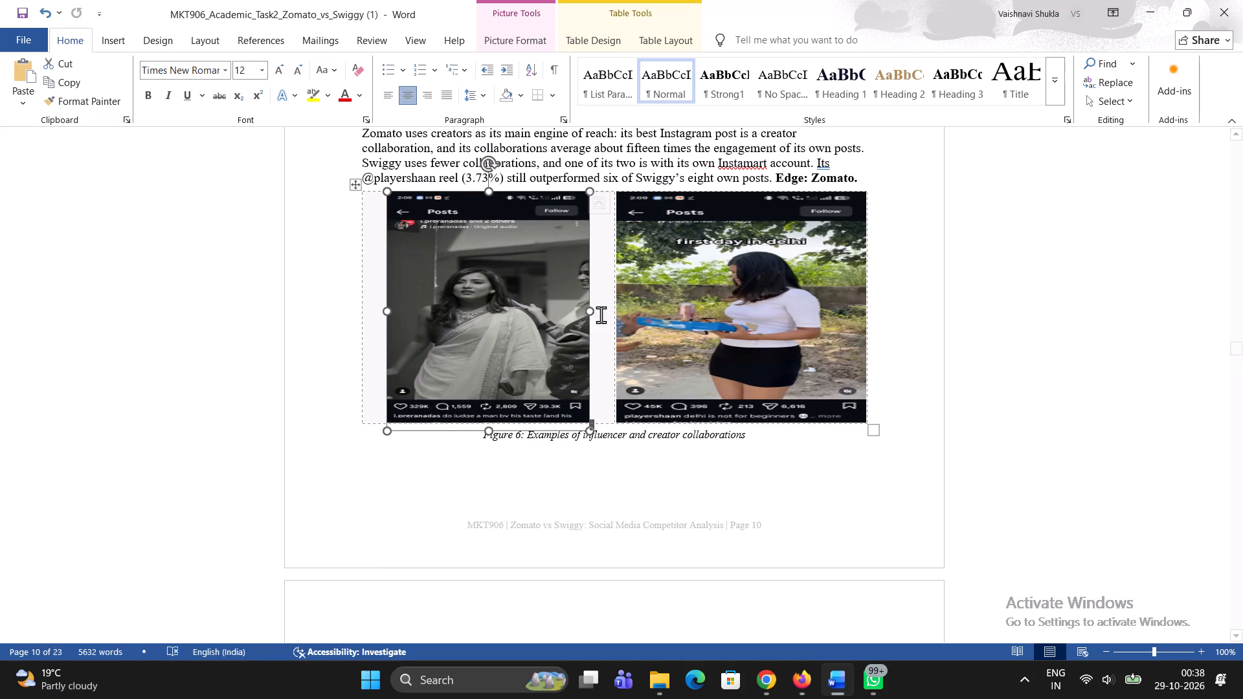
{"action": "left_click_drag", "start_coordinate": [589, 308], "coordinate": [621, 307]}
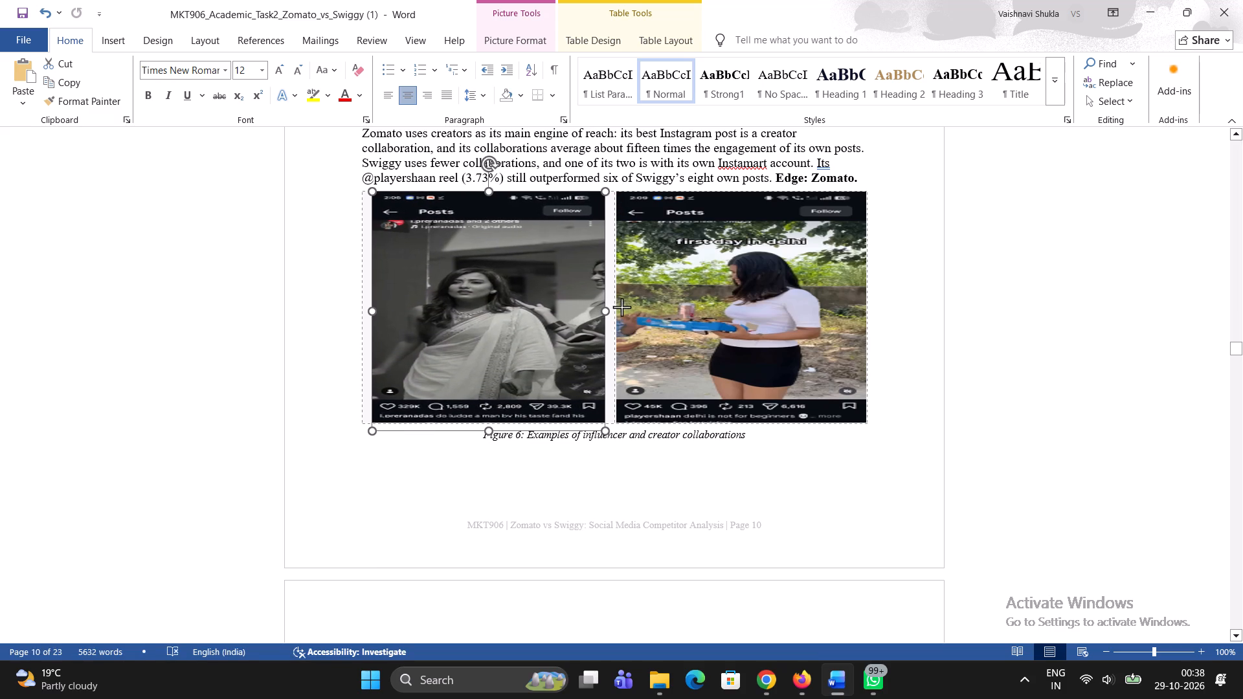
{"action": "left_click_drag", "start_coordinate": [621, 307], "coordinate": [641, 307]}
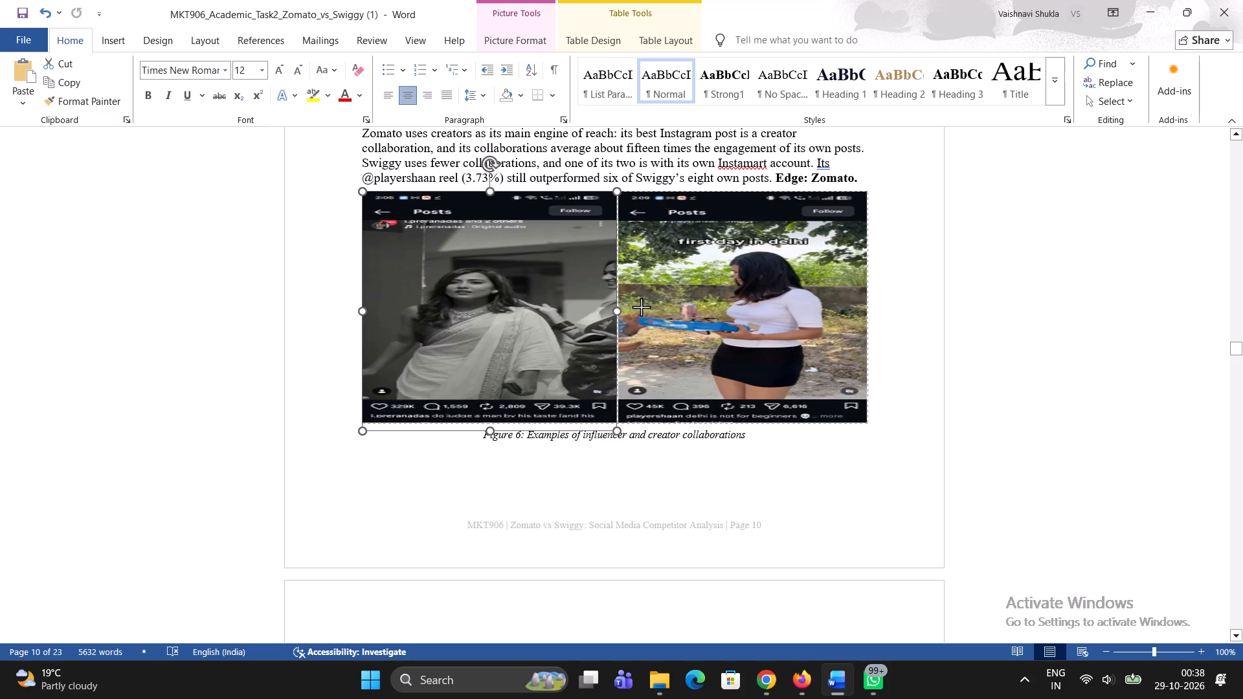
{"action": "left_click_drag", "start_coordinate": [641, 307], "coordinate": [640, 305]}
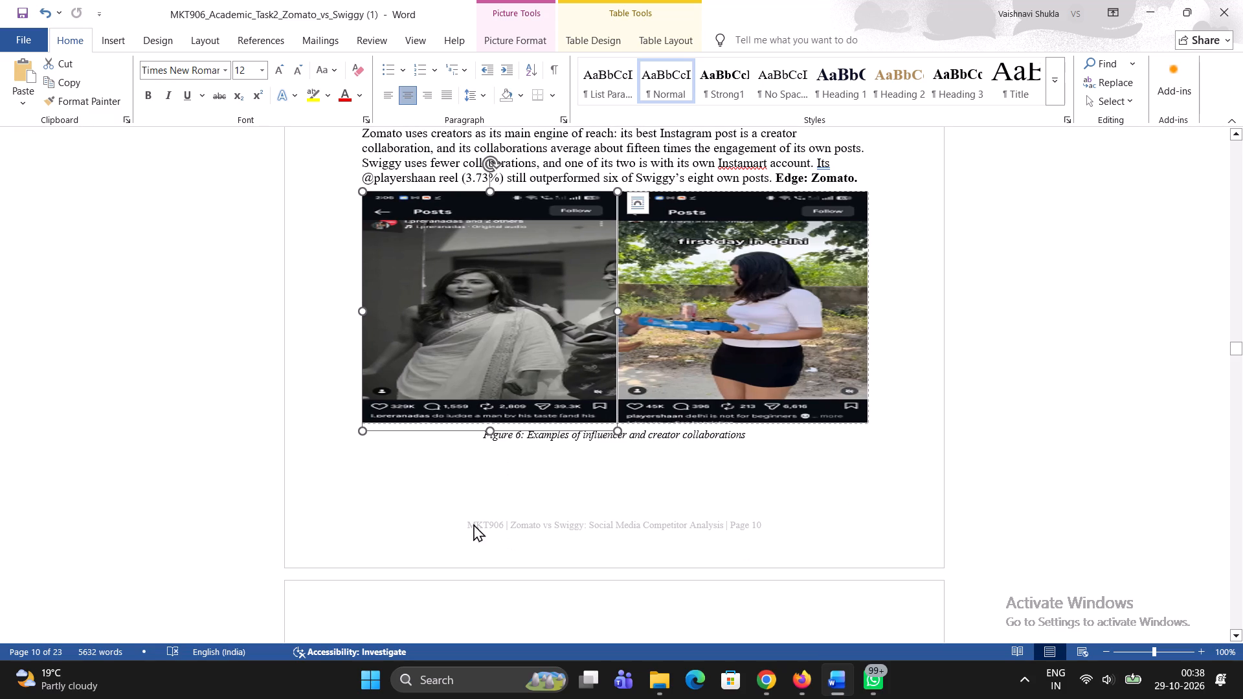
{"action": "left_click", "coordinate": [462, 511]}
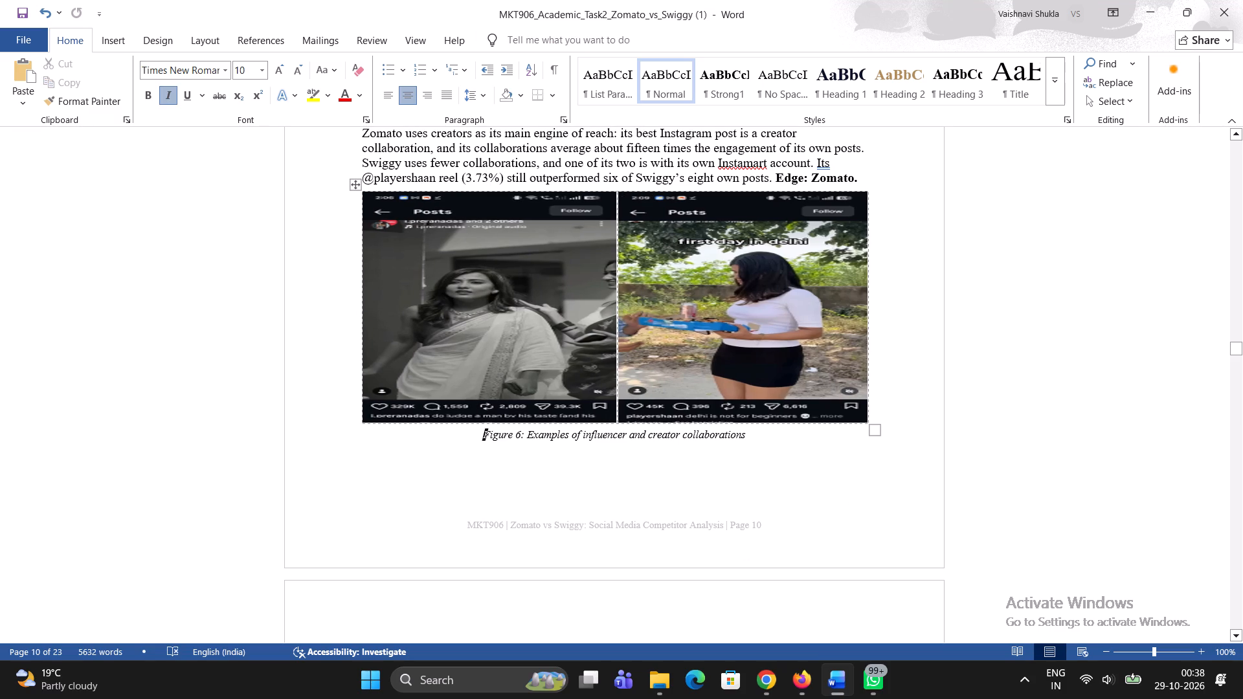
{"action": "left_click", "coordinate": [482, 401]}
{"action": "left_click", "coordinate": [489, 433]}
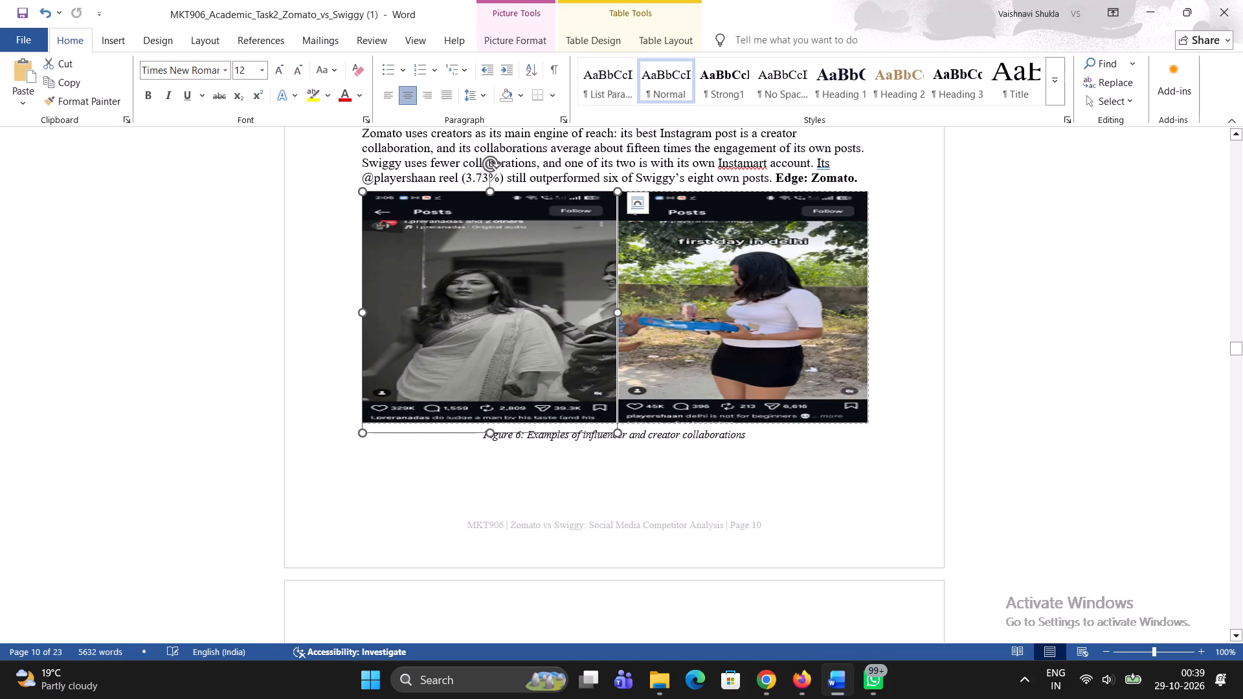
{"action": "left_click", "coordinate": [490, 194]}
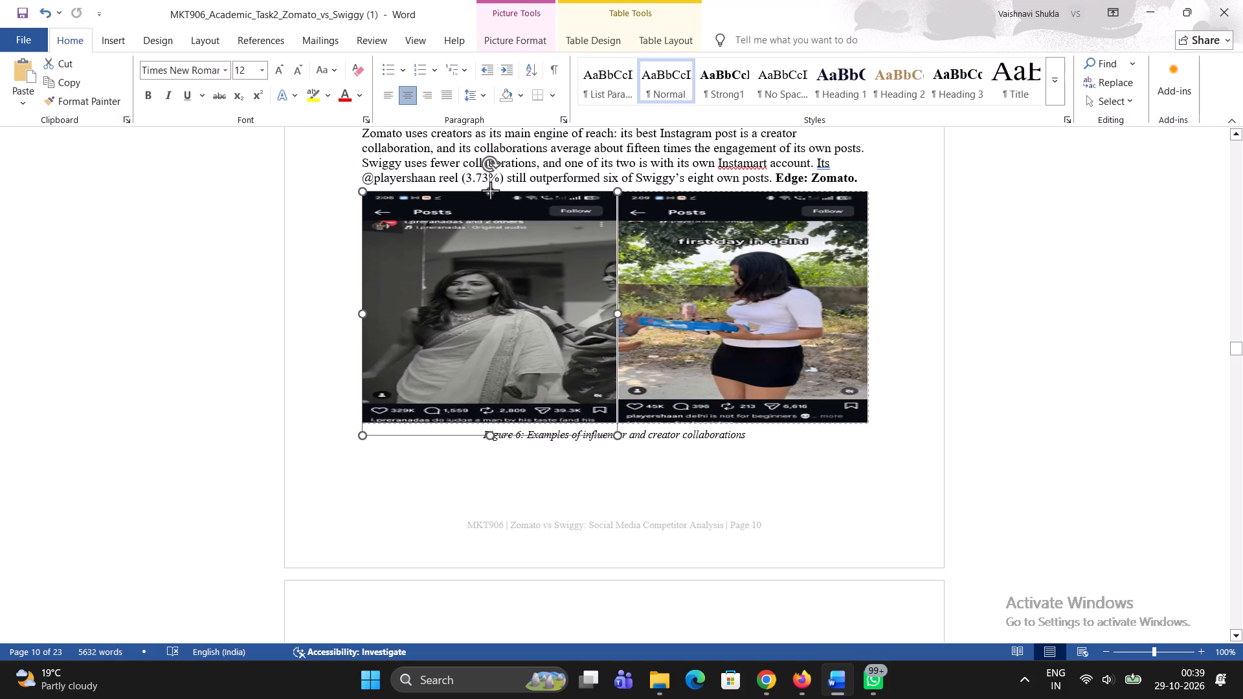
{"action": "scroll", "coordinate": [548, 472], "scroll_direction": "down", "scroll_amount": 1}
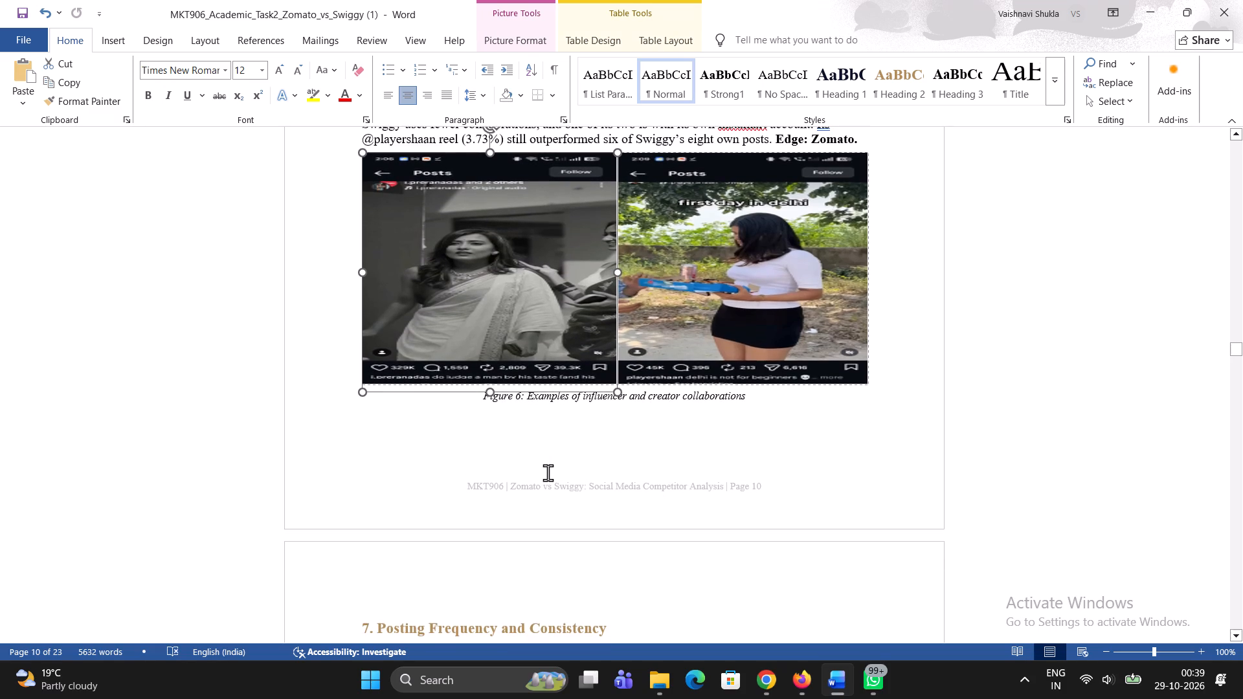
{"action": "scroll", "coordinate": [548, 472], "scroll_direction": "down", "scroll_amount": 1}
{"action": "left_click", "coordinate": [447, 416]}
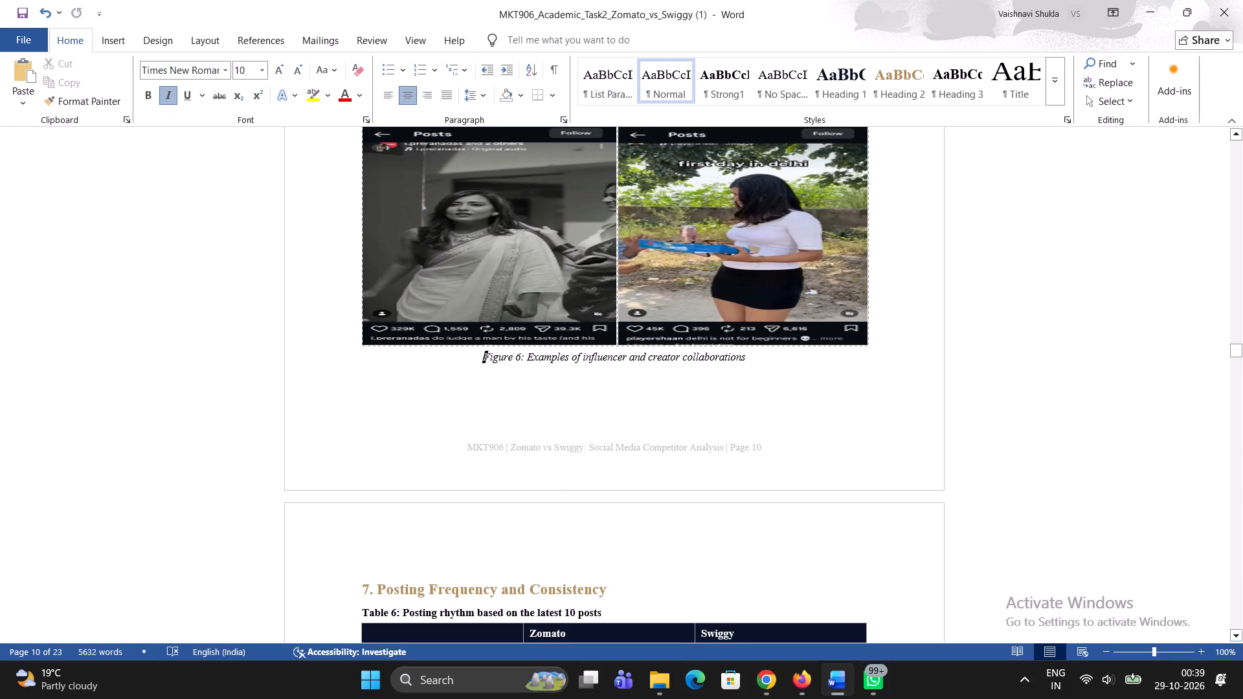
Check the report pages around Figure 6, going back to the Figure 5 audience engagement placeholders.
{"action": "scroll", "coordinate": [446, 417], "scroll_direction": "up", "scroll_amount": 3}
{"action": "scroll", "coordinate": [446, 417], "scroll_direction": "down", "scroll_amount": 8}
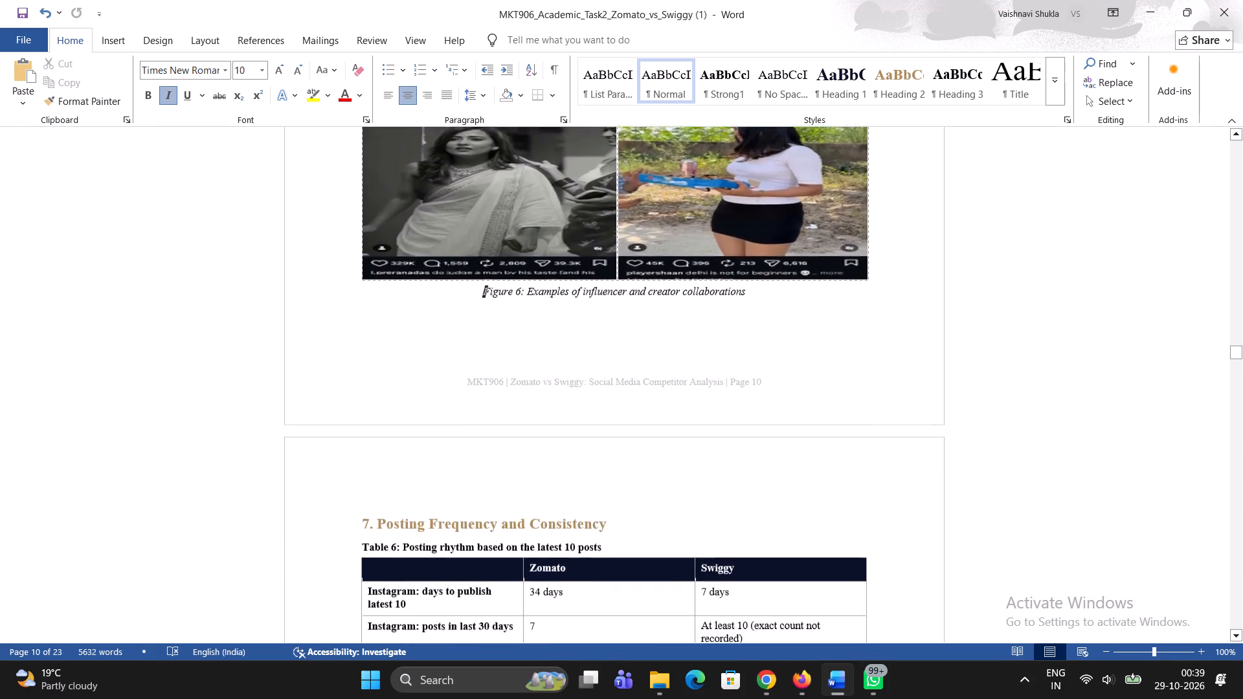
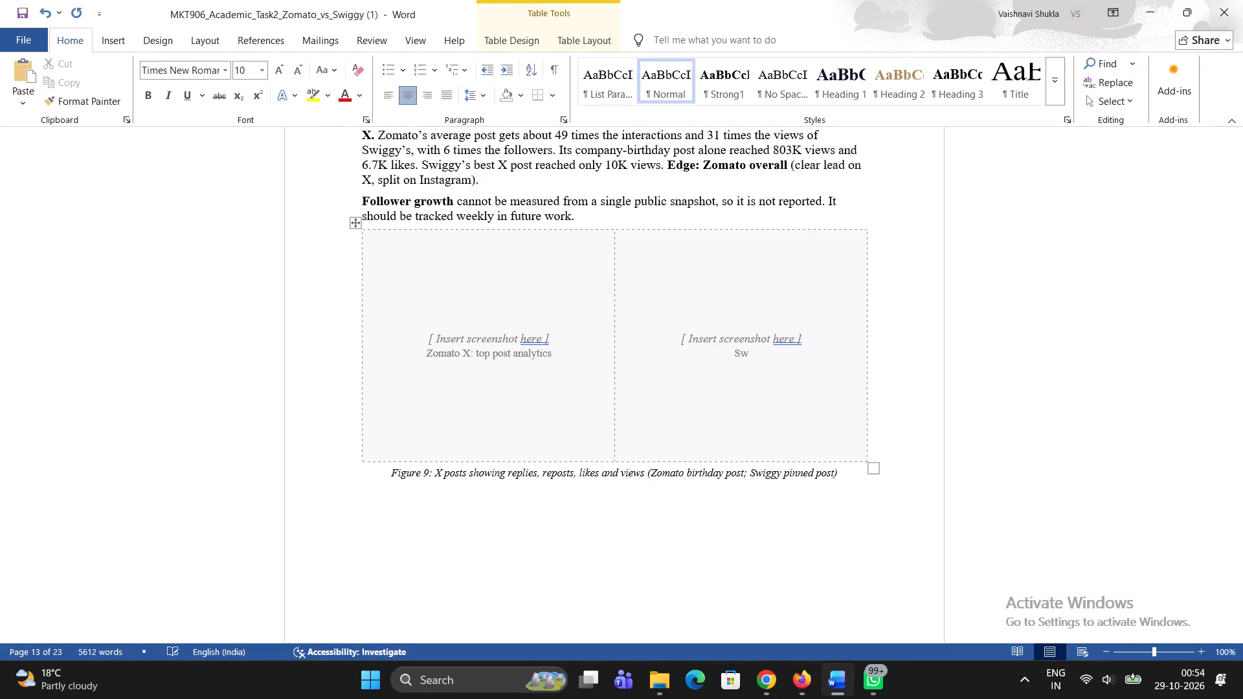
Replace the remaining placeholder text in Figure 9's Swiggy cell with the copied Swiggy X post screenshot, pasted as a picture.
{"action": "key", "text": "BackSpace"}
{"action": "key", "text": "BackSpace"}
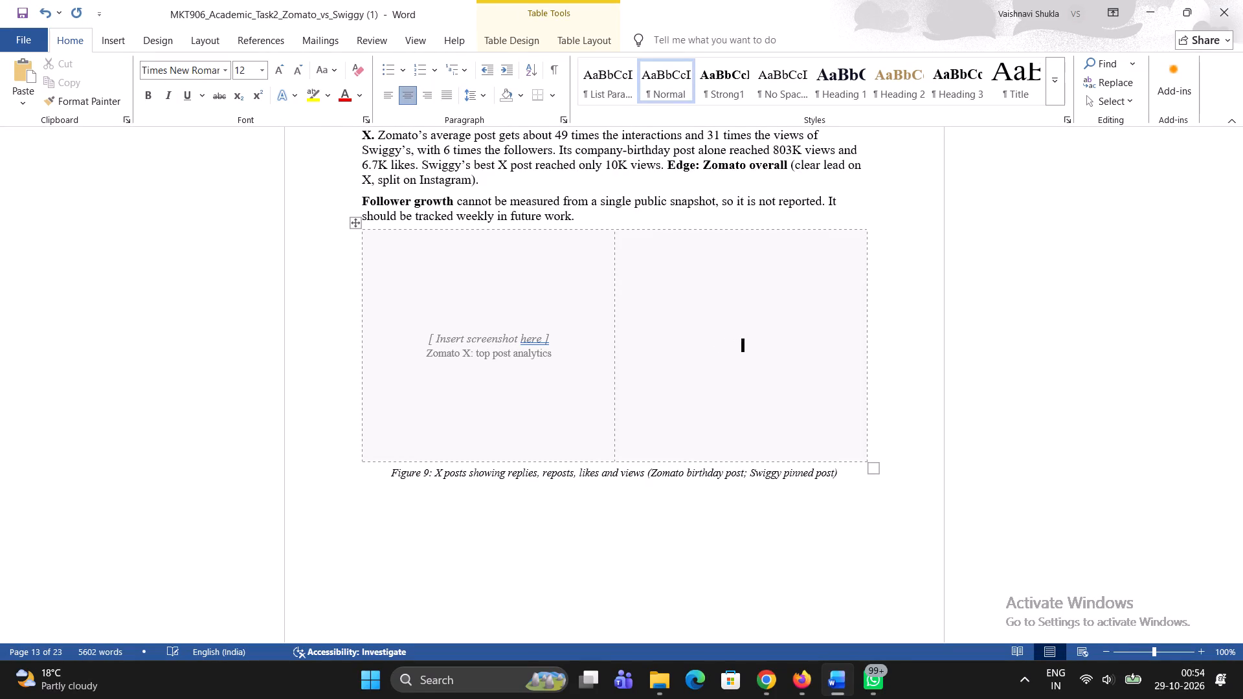
{"action": "key", "text": "ctrl+v"}
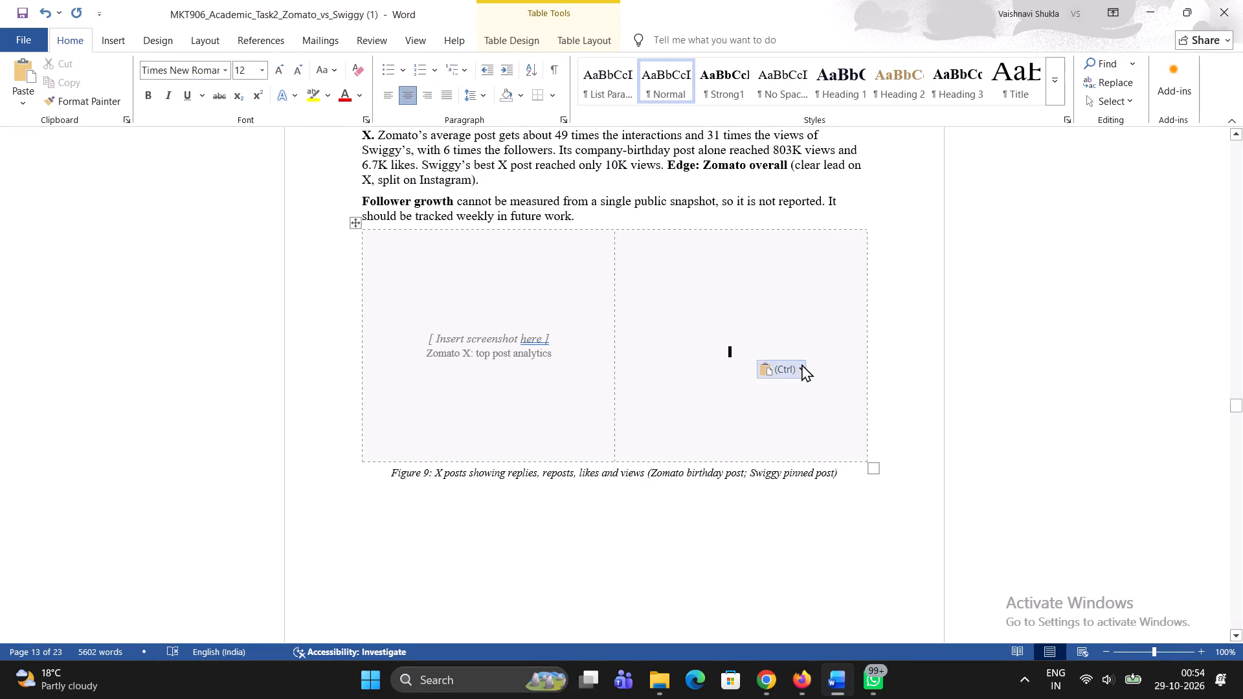
{"action": "left_click", "coordinate": [790, 368]}
{"action": "left_click", "coordinate": [817, 415]}
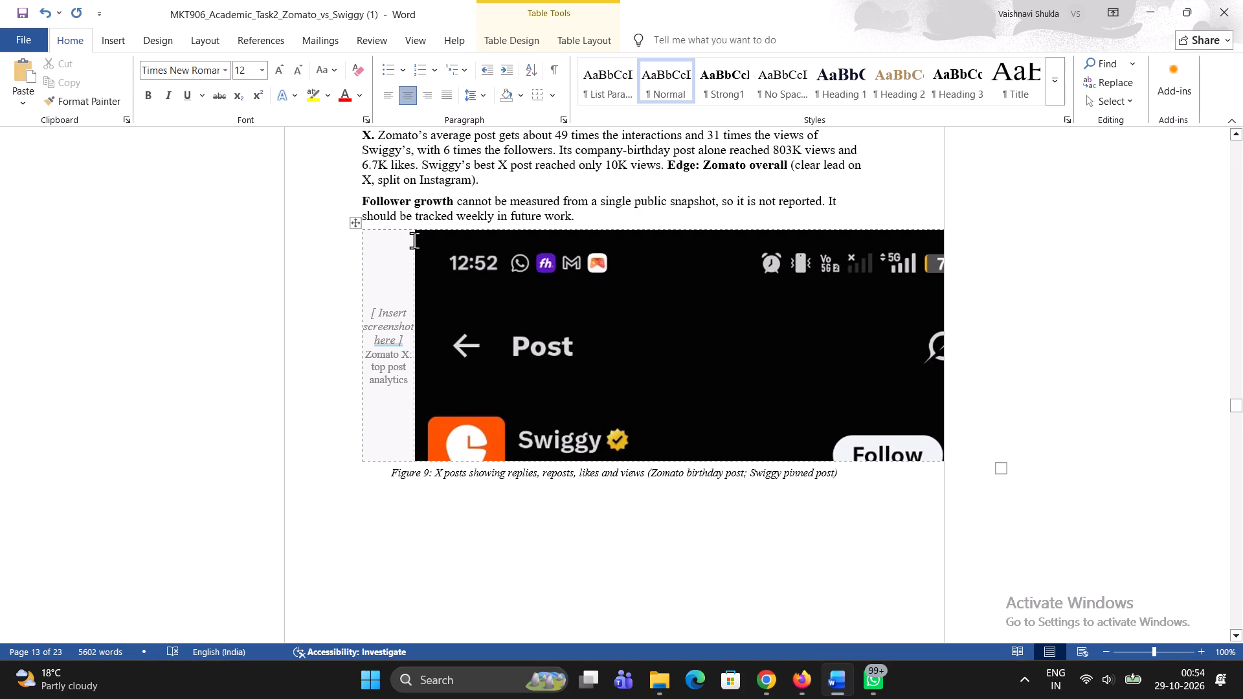
Shrink the Swiggy post screenshot to about 8.65 cm wide so Figure 9's two cells are nearly equal in width.
{"action": "left_click", "coordinate": [452, 251]}
{"action": "left_click_drag", "start_coordinate": [414, 231], "coordinate": [559, 273]}
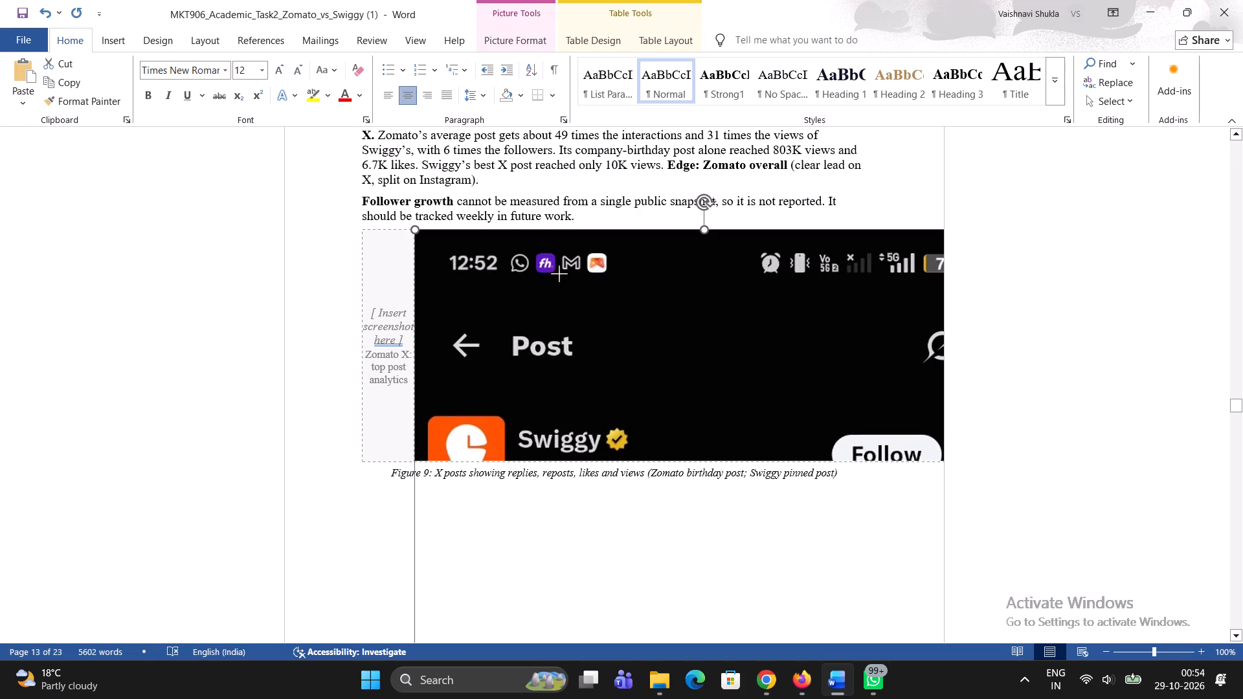
{"action": "left_click_drag", "start_coordinate": [559, 273], "coordinate": [979, 470]}
{"action": "left_click_drag", "start_coordinate": [980, 472], "coordinate": [1018, 524]}
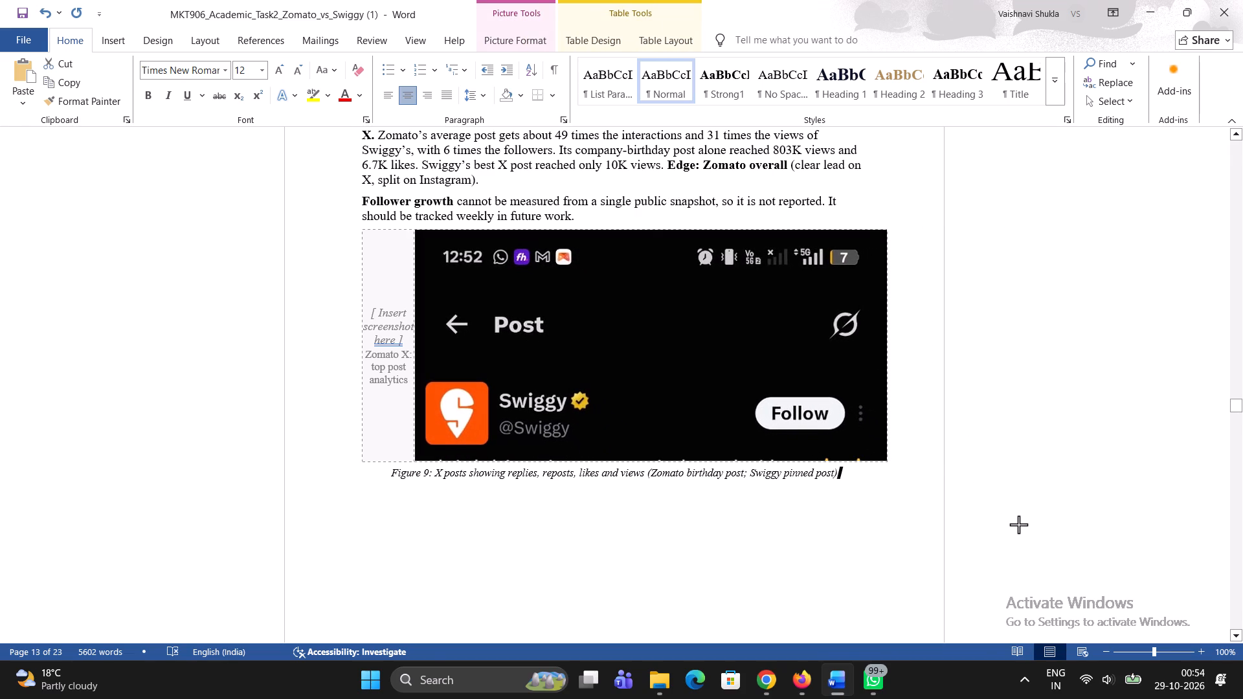
{"action": "left_click_drag", "start_coordinate": [1018, 524], "coordinate": [1019, 526]}
{"action": "left_click", "coordinate": [654, 271]}
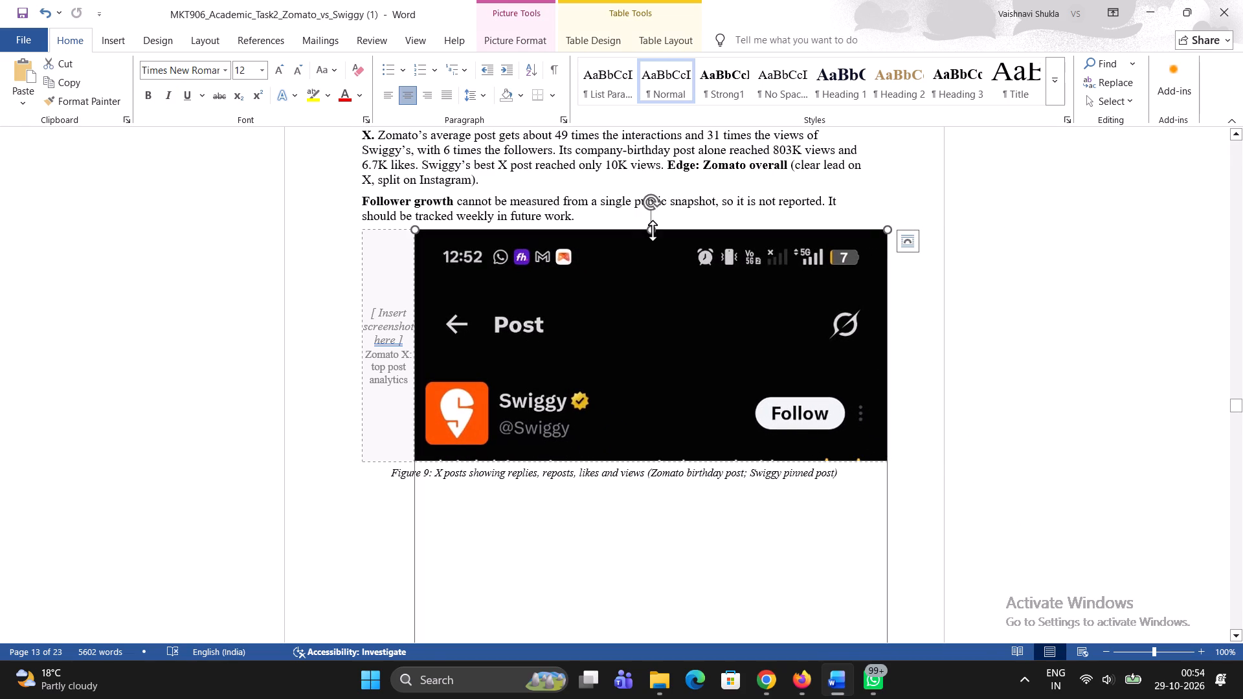
{"action": "left_click_drag", "start_coordinate": [653, 230], "coordinate": [718, 619]}
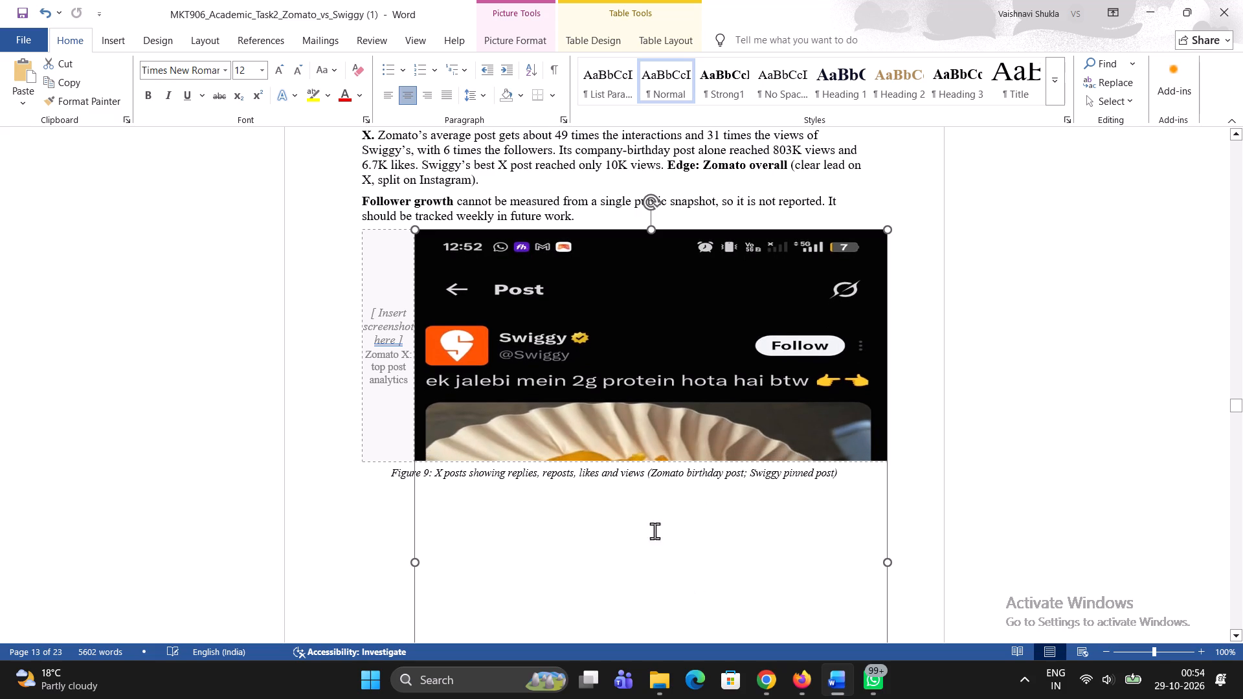
{"action": "left_click_drag", "start_coordinate": [418, 230], "coordinate": [789, 363]}
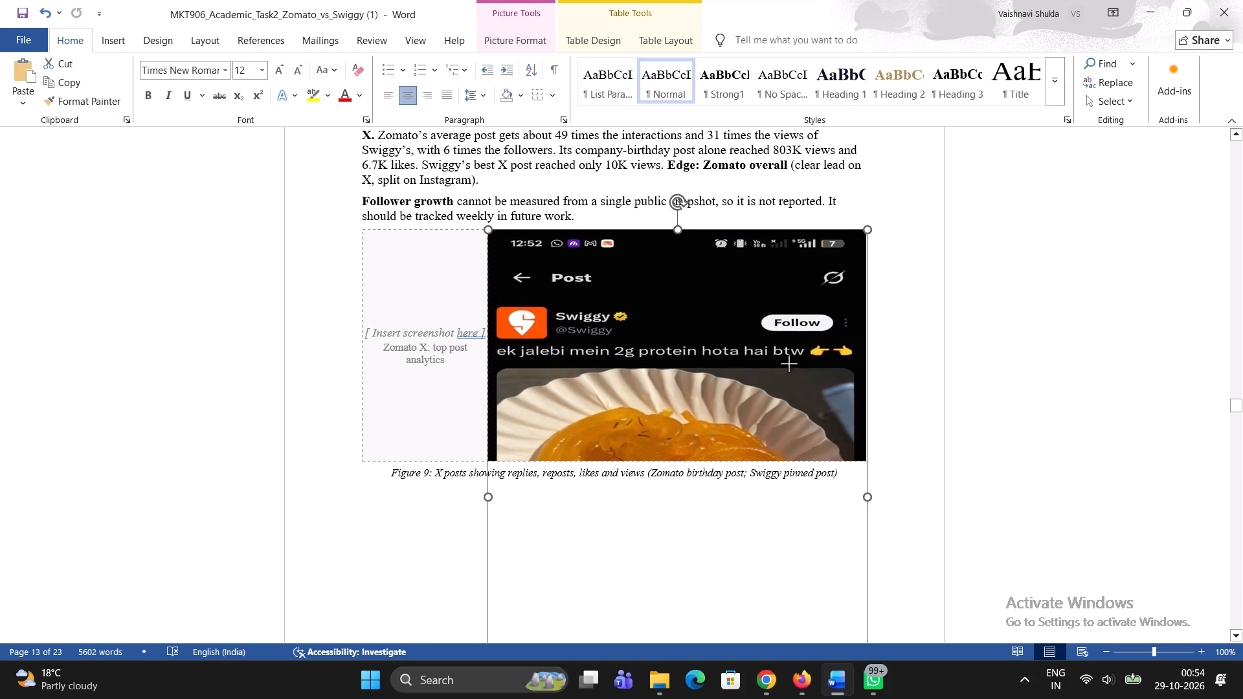
{"action": "left_click_drag", "start_coordinate": [789, 363], "coordinate": [871, 372]}
{"action": "left_click_drag", "start_coordinate": [498, 234], "coordinate": [512, 241]}
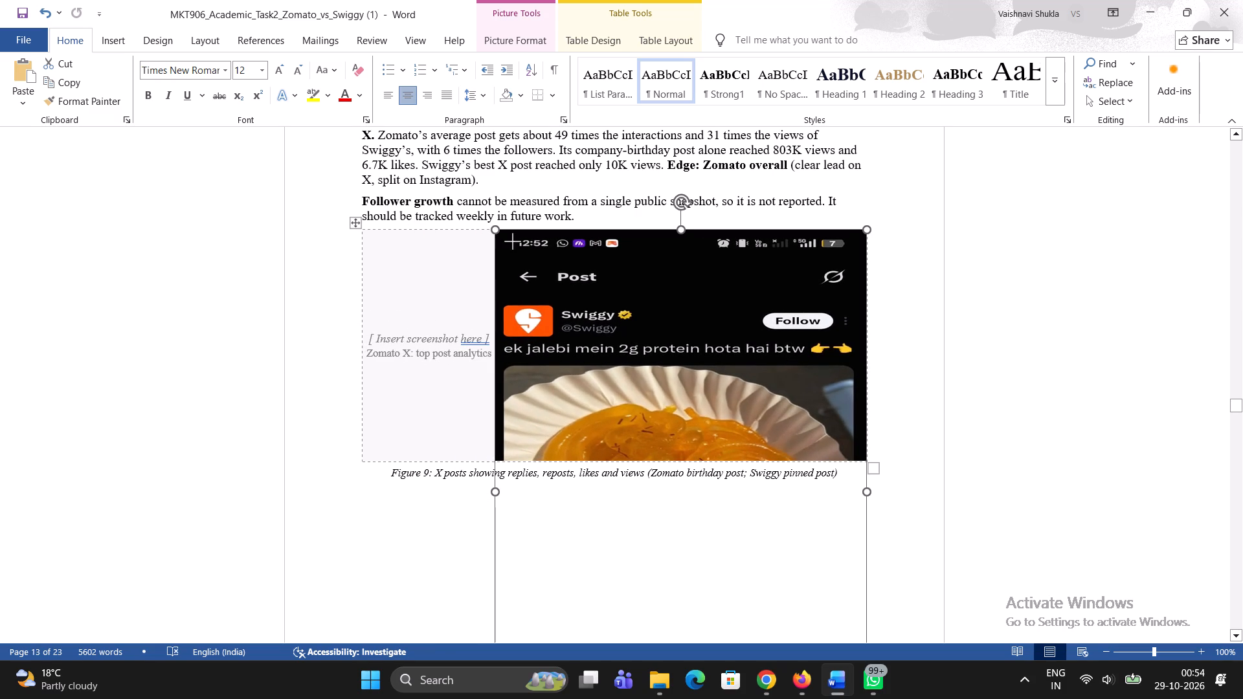
{"action": "left_click_drag", "start_coordinate": [512, 241], "coordinate": [513, 241]}
{"action": "left_click_drag", "start_coordinate": [506, 229], "coordinate": [766, 363]}
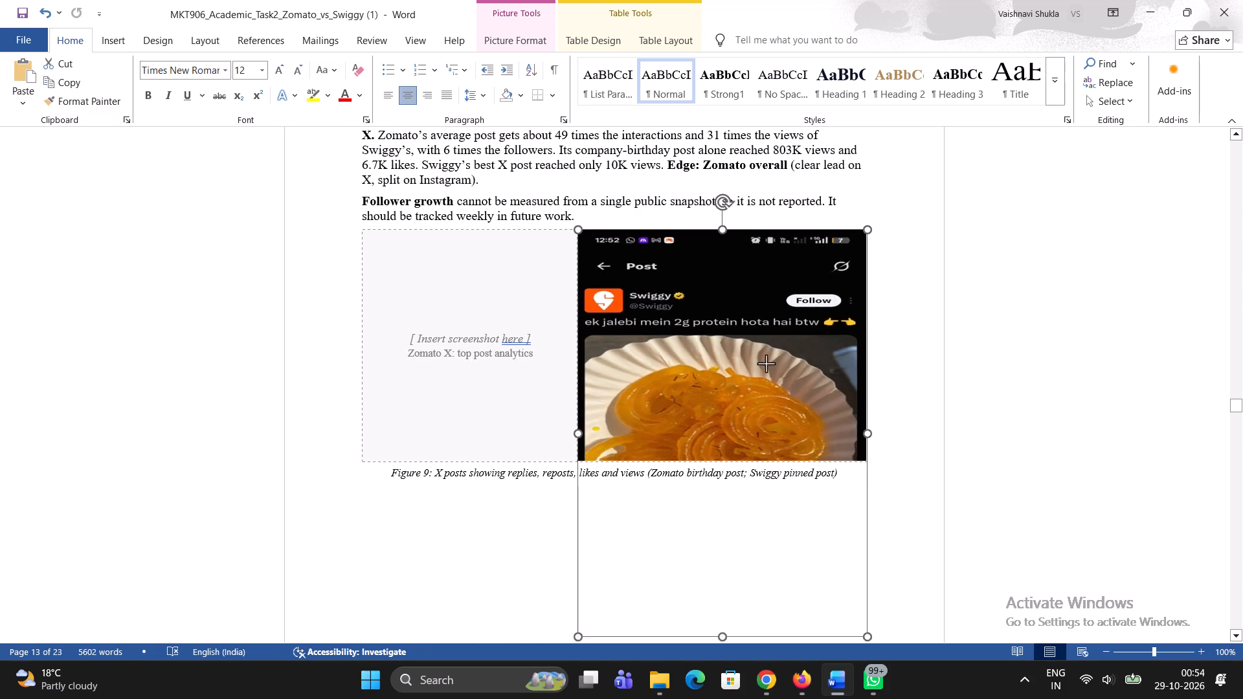
{"action": "left_click_drag", "start_coordinate": [766, 363], "coordinate": [767, 368]}
{"action": "left_click", "coordinate": [541, 304]}
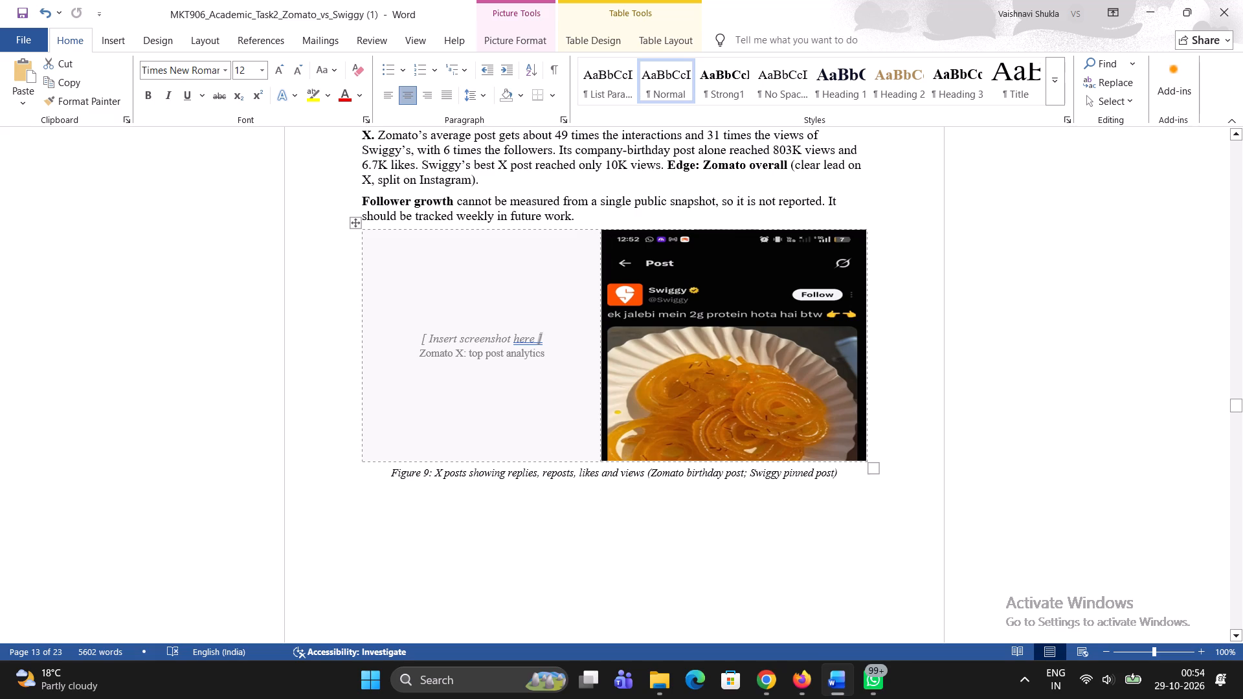
{"action": "left_click", "coordinate": [528, 269]}
Reduce the Swiggy post screenshot's height to about 8.13 cm to fit the Figure 9 cell.
{"action": "left_click", "coordinate": [658, 258]}
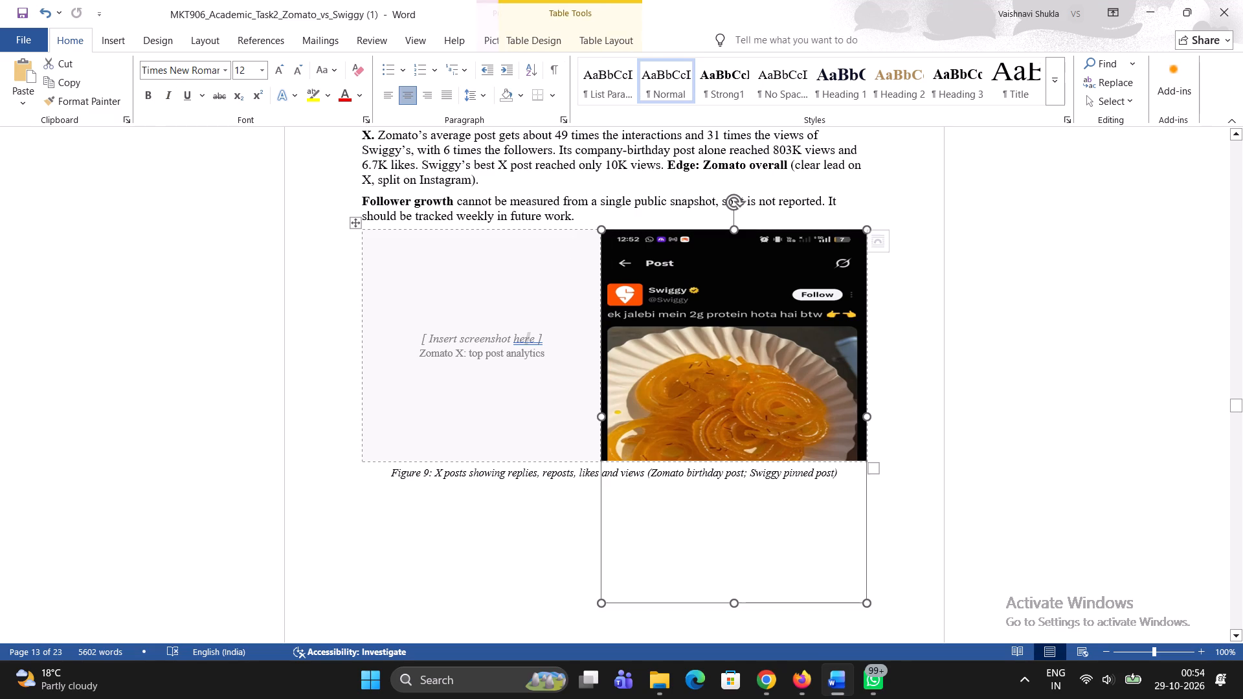
{"action": "left_click_drag", "start_coordinate": [658, 258], "coordinate": [639, 260]}
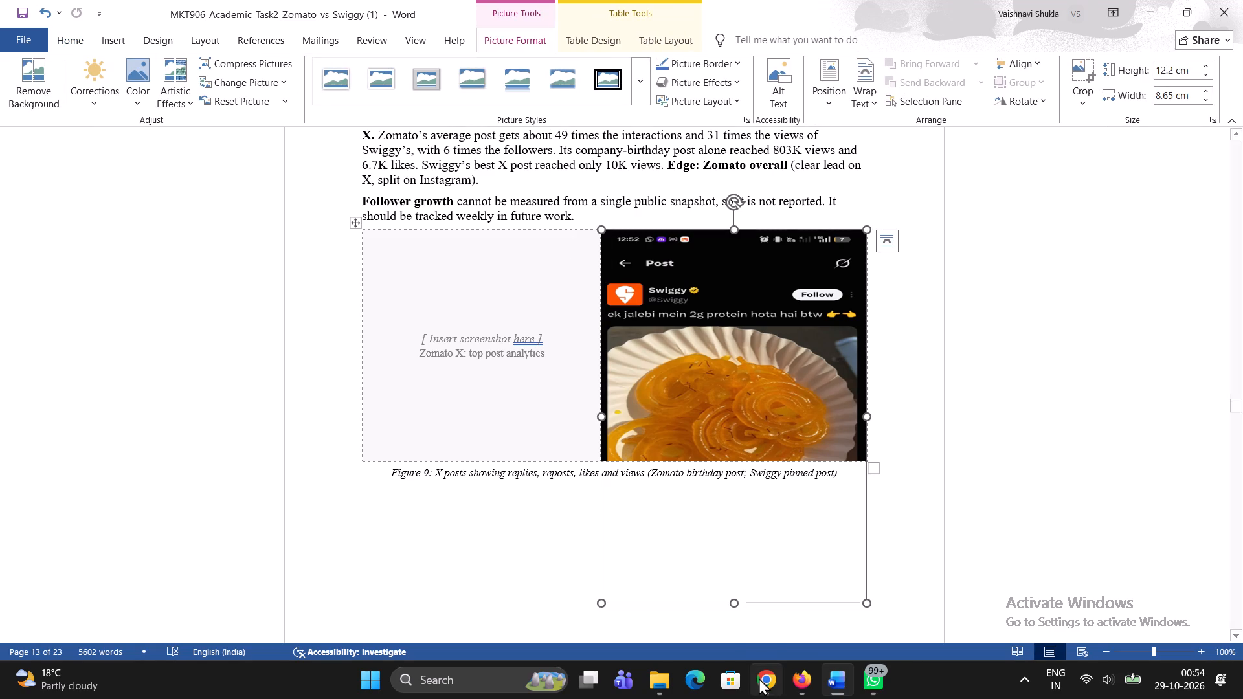
{"action": "left_click_drag", "start_coordinate": [735, 608], "coordinate": [721, 473]}
{"action": "left_click_drag", "start_coordinate": [735, 230], "coordinate": [735, 223]}
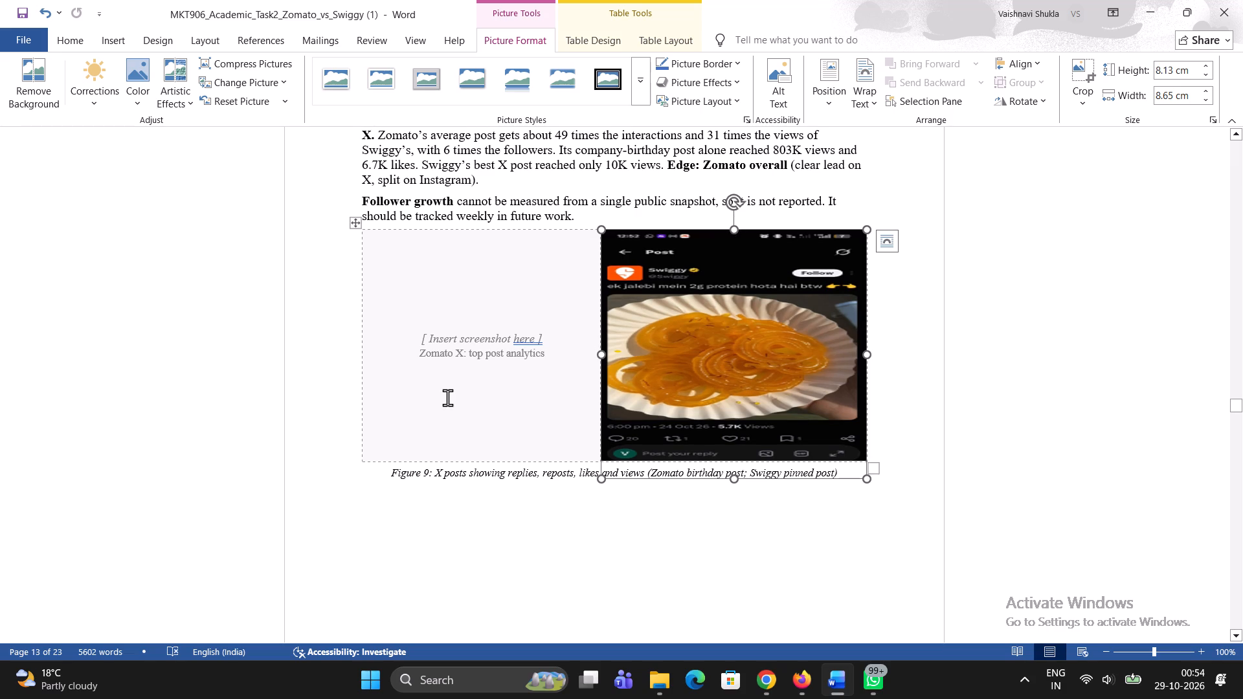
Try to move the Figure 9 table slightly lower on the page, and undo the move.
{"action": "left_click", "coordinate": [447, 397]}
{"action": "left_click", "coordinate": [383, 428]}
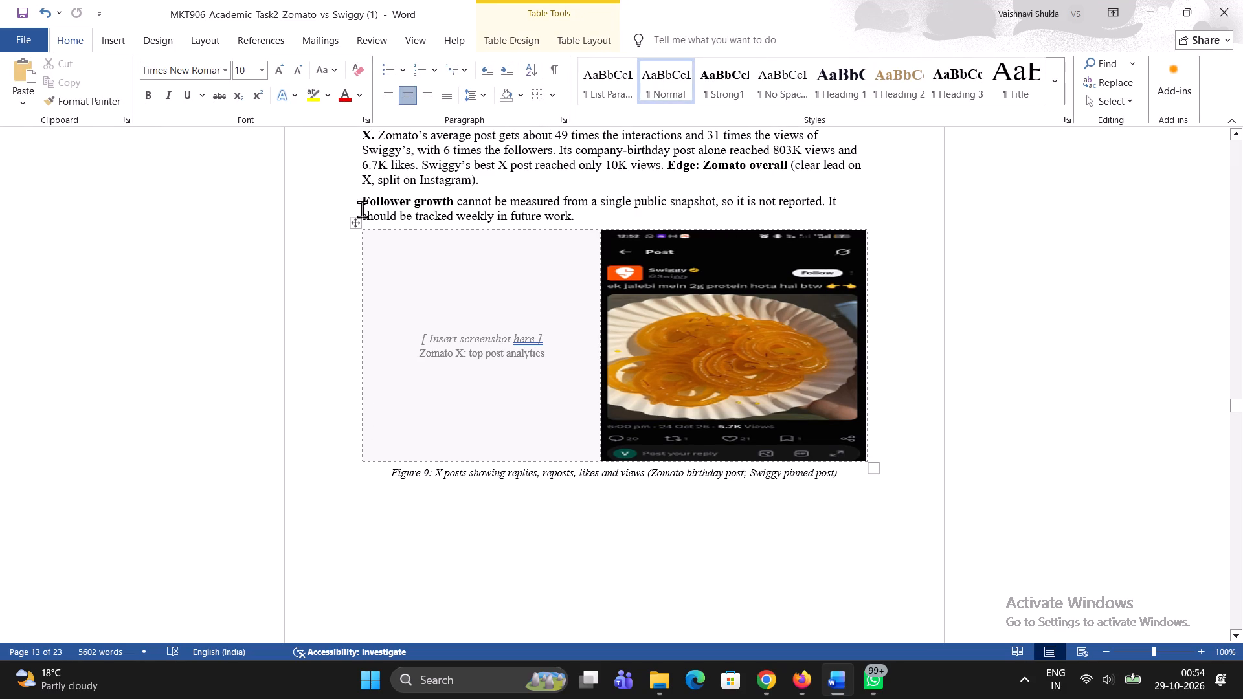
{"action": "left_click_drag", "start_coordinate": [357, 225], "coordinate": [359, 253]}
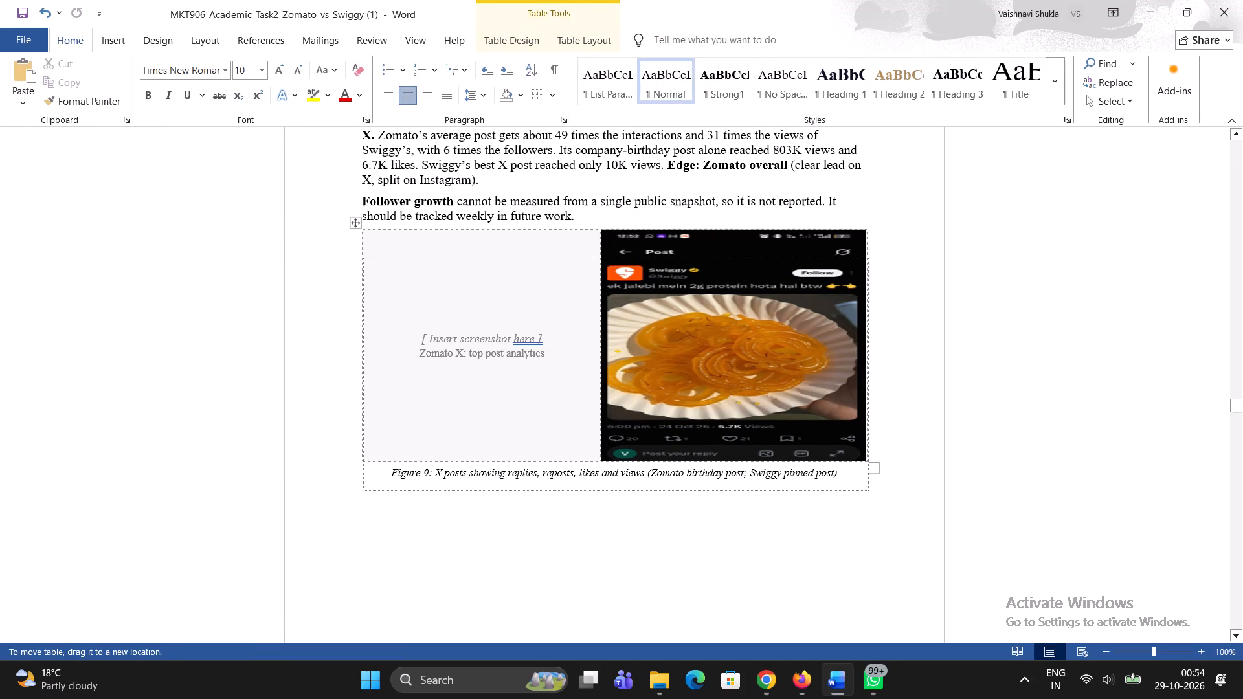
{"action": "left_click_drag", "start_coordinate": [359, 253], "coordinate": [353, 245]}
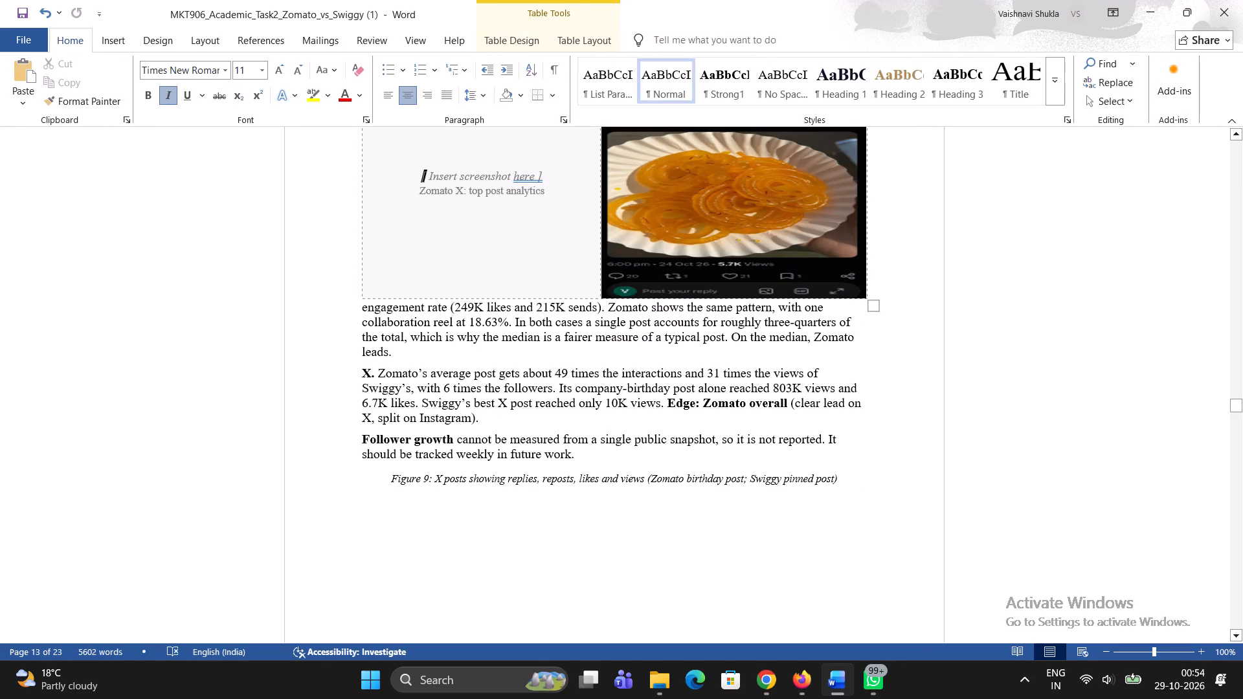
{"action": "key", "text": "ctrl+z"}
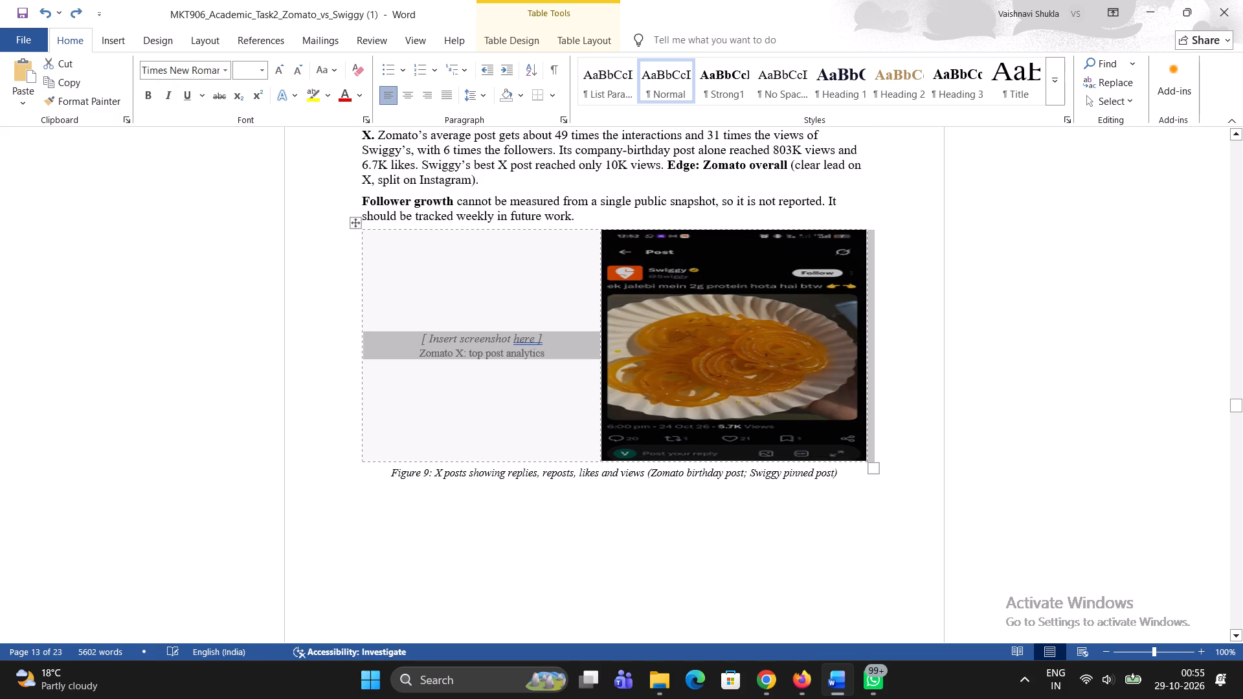
Select the Swiggy post screenshot in Figure 9.
{"action": "left_click", "coordinate": [642, 374]}
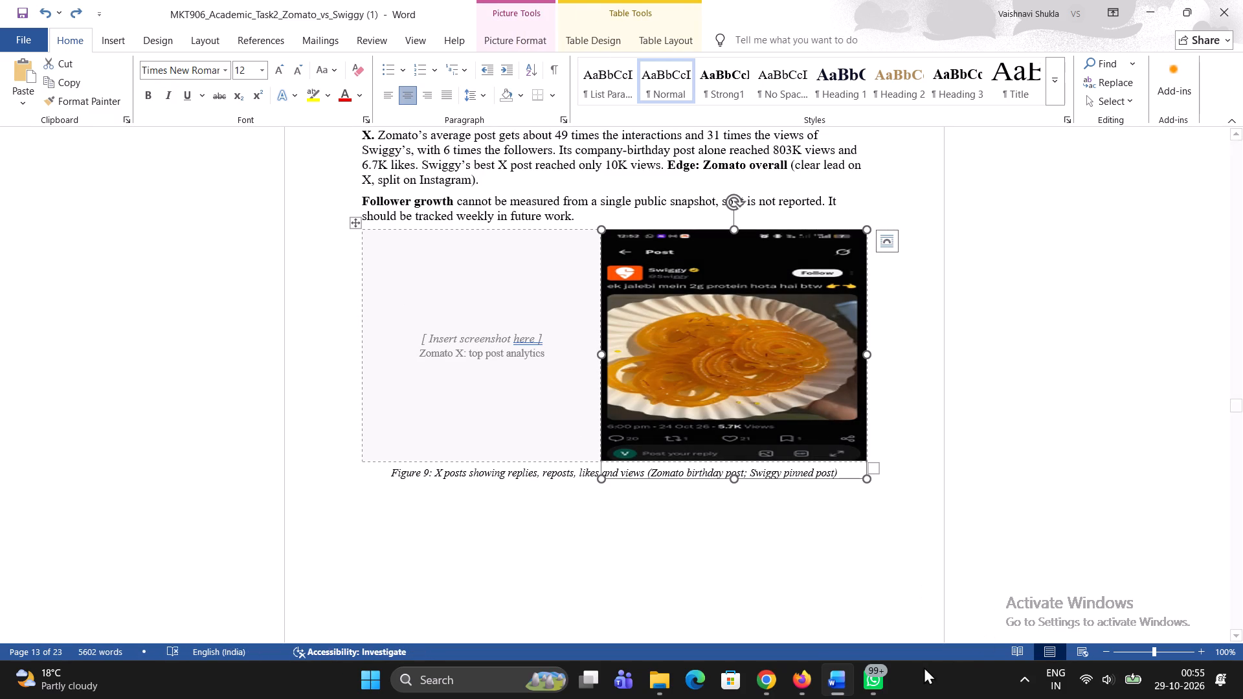
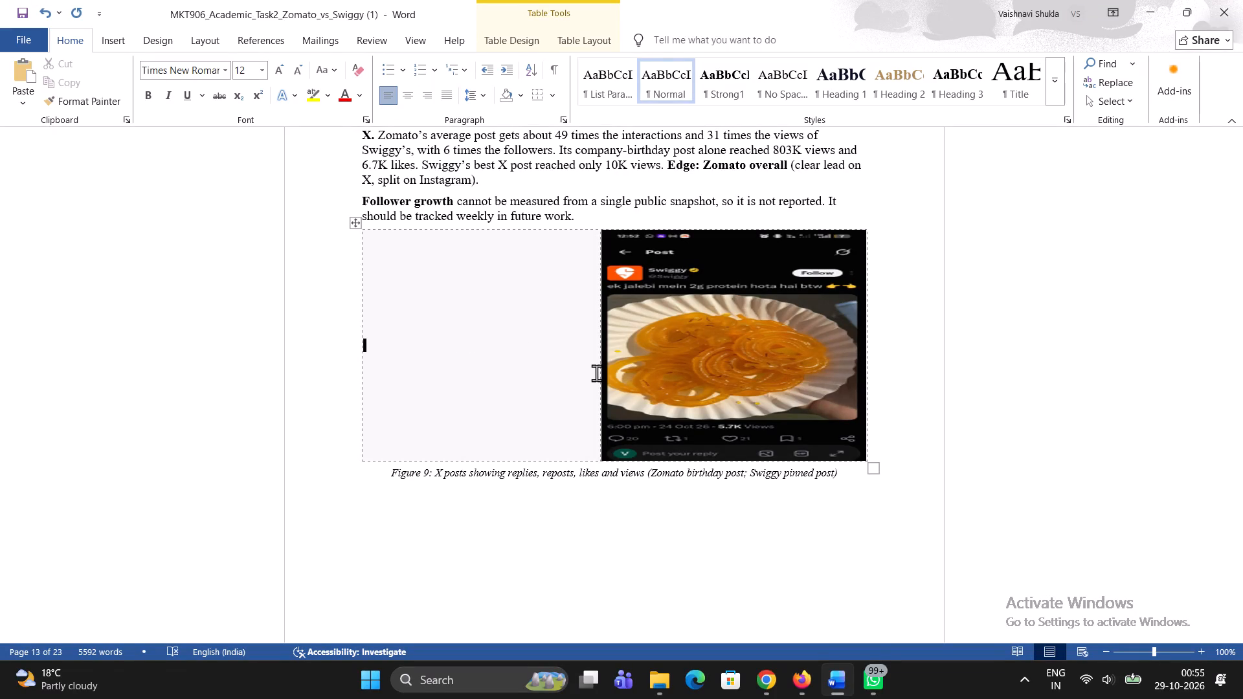
Paste the copied Zomato birthday post screenshot as a picture into the empty cell of Figure 9.
{"action": "key", "text": "ctrl+z"}
{"action": "key", "text": "ctrl+v"}
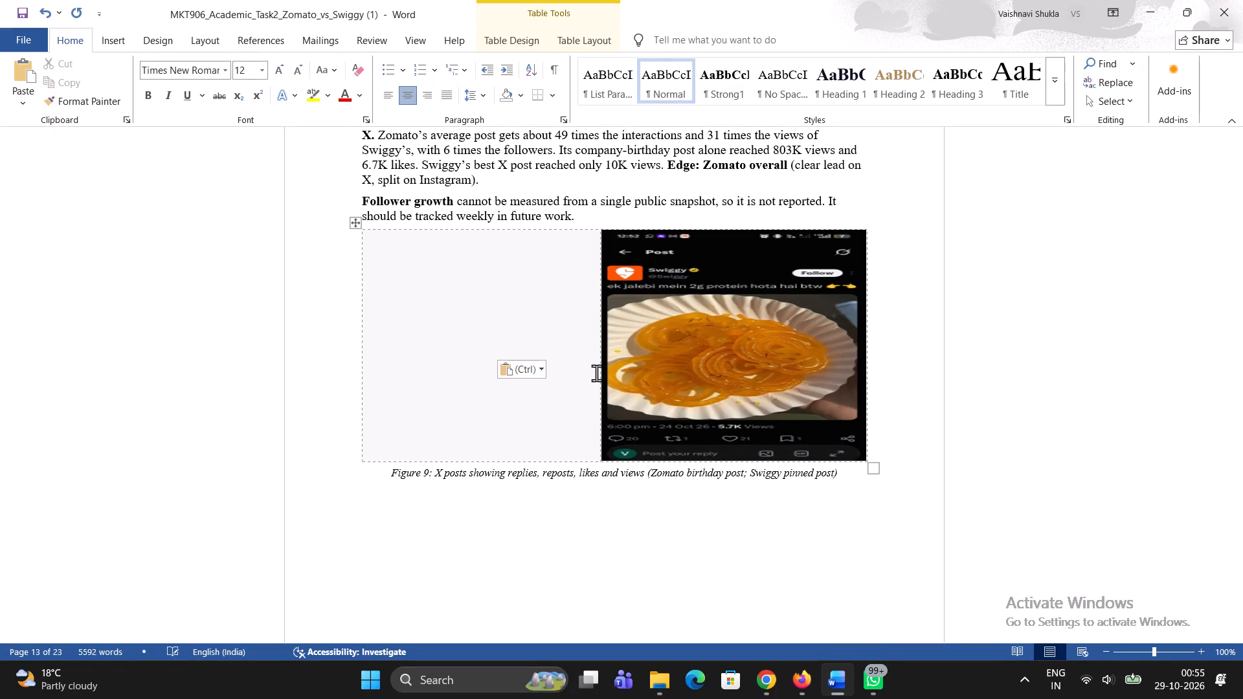
{"action": "left_click", "coordinate": [532, 373]}
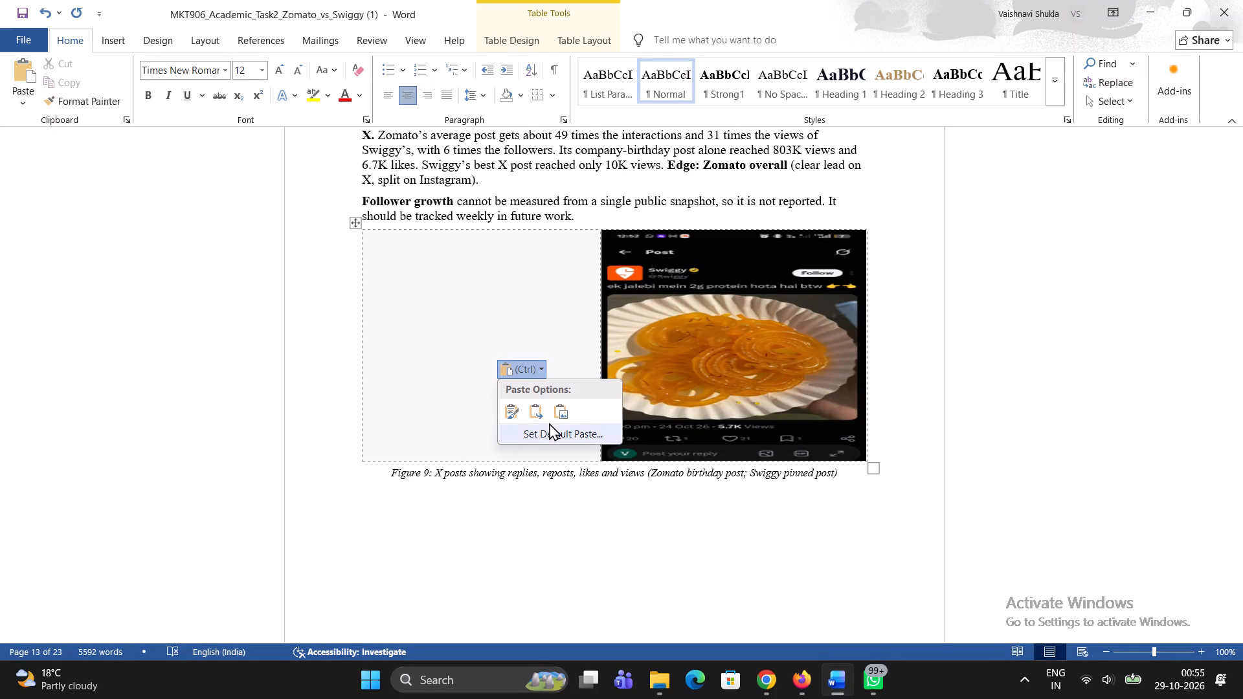
{"action": "left_click", "coordinate": [559, 410]}
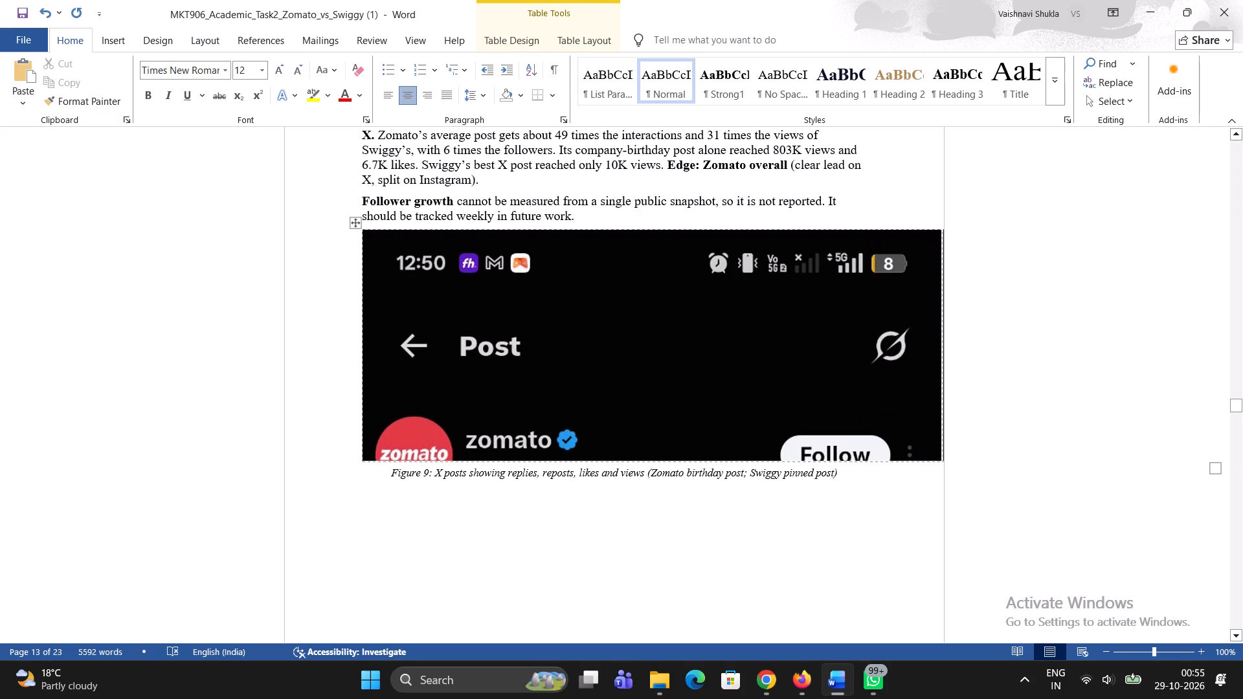
Shrink the Zomato post screenshot proportionally until both Figure 9 screenshots fit side by side within the page width.
{"action": "left_click", "coordinate": [742, 277]}
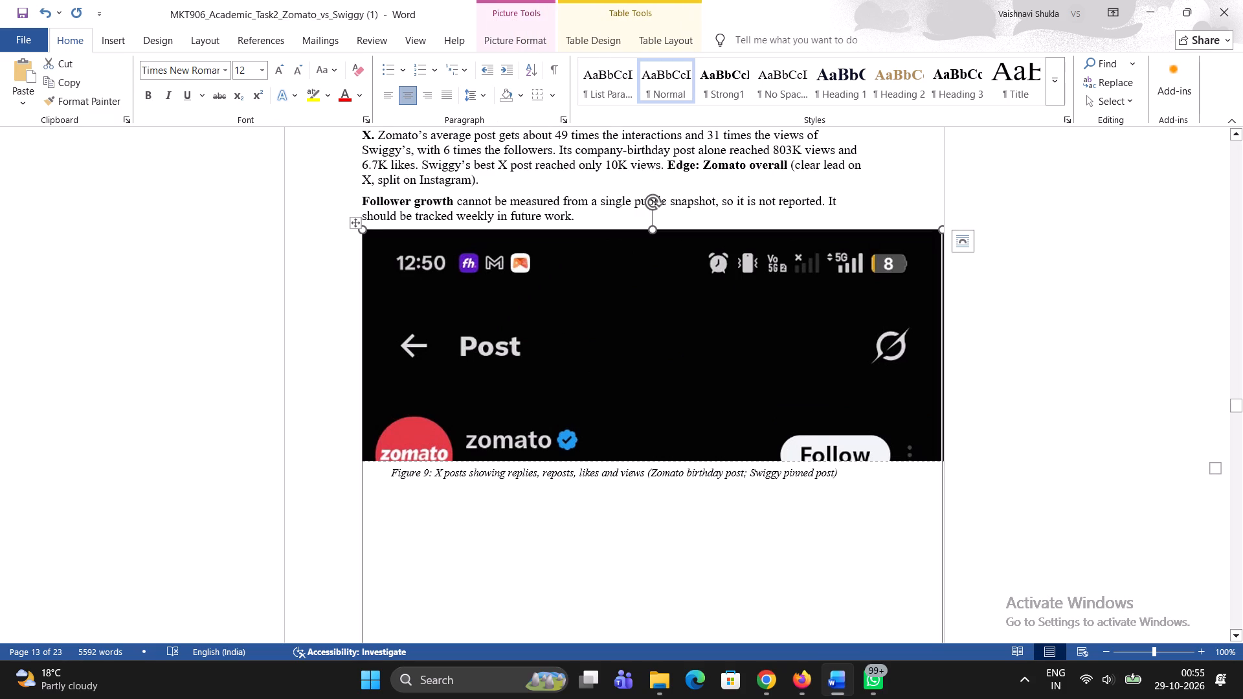
{"action": "left_click_drag", "start_coordinate": [366, 230], "coordinate": [989, 493]}
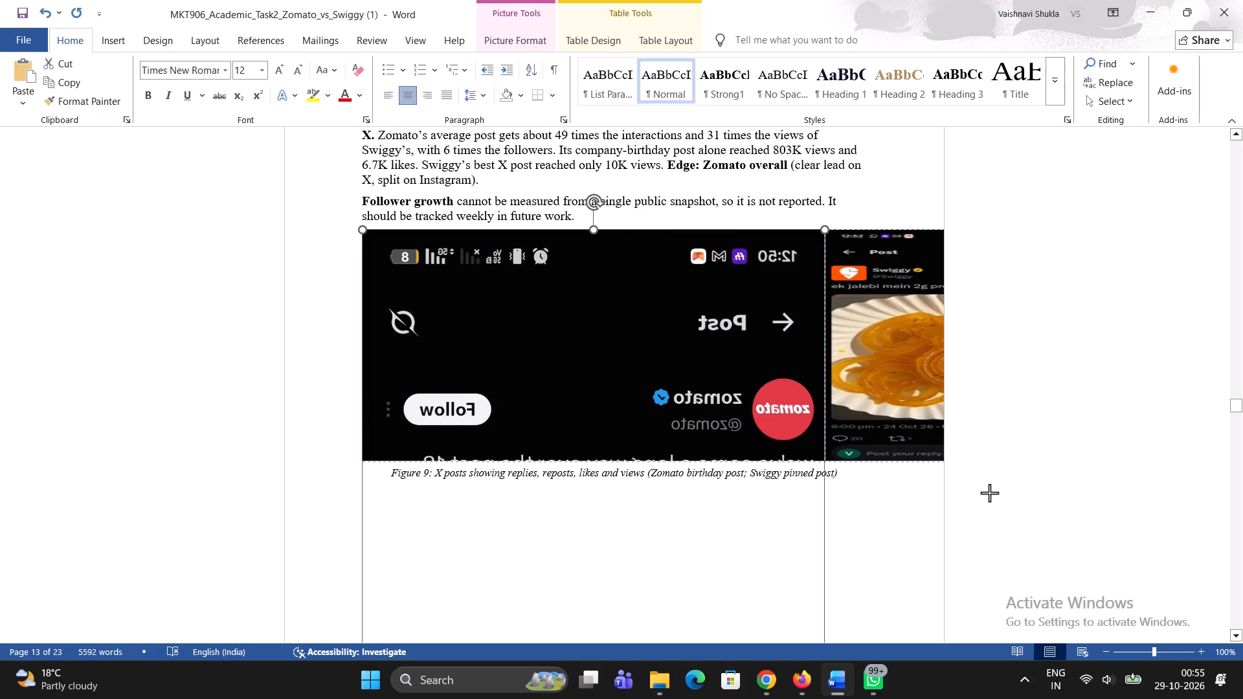
{"action": "left_click_drag", "start_coordinate": [989, 493], "coordinate": [703, 422]}
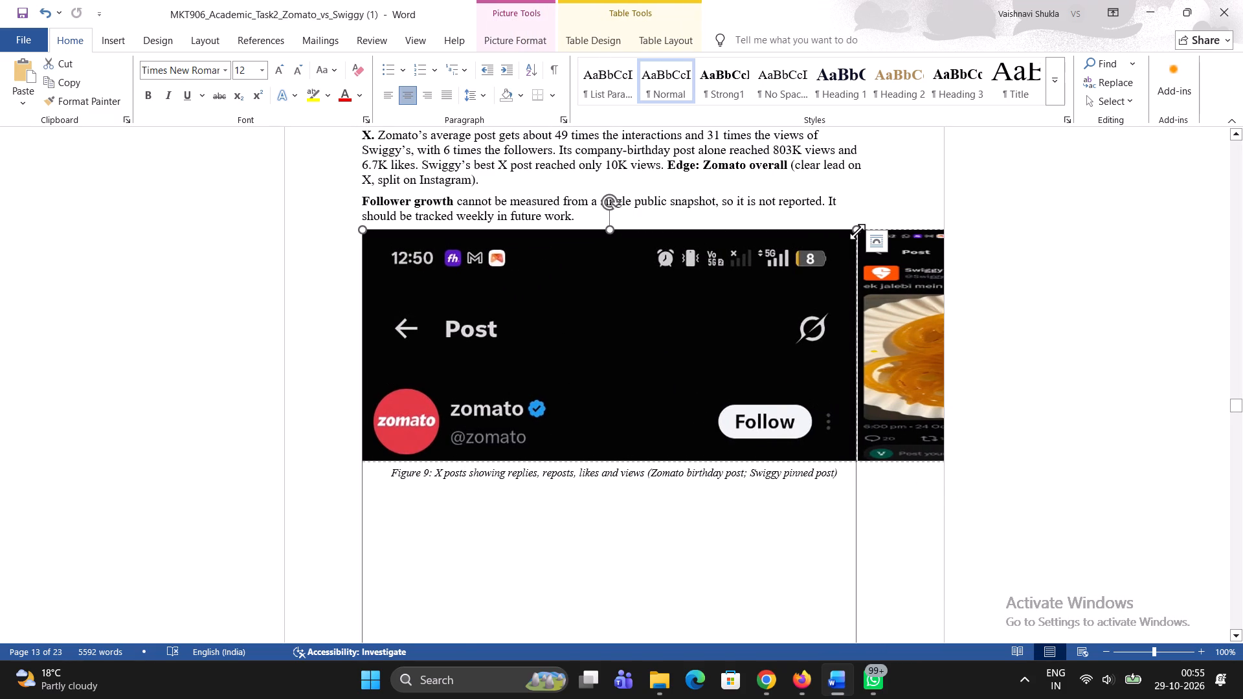
{"action": "left_click_drag", "start_coordinate": [857, 232], "coordinate": [306, 537]}
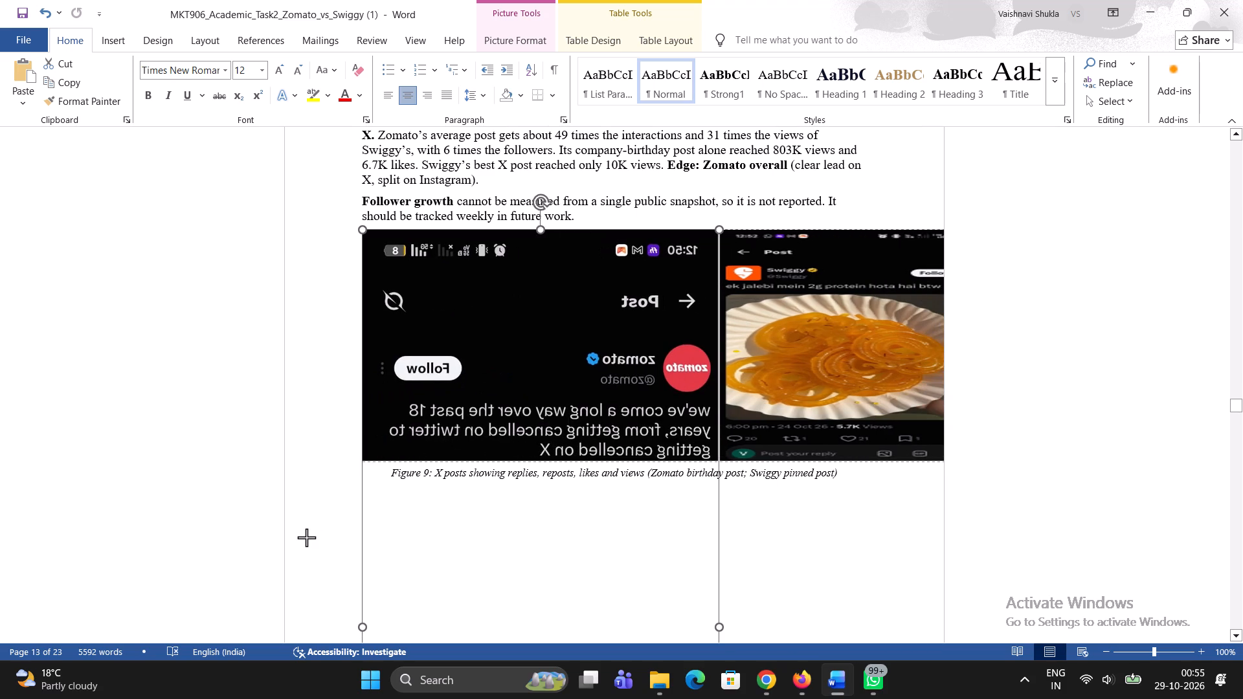
{"action": "left_click_drag", "start_coordinate": [306, 537], "coordinate": [414, 460]}
{"action": "left_click", "coordinate": [414, 460]}
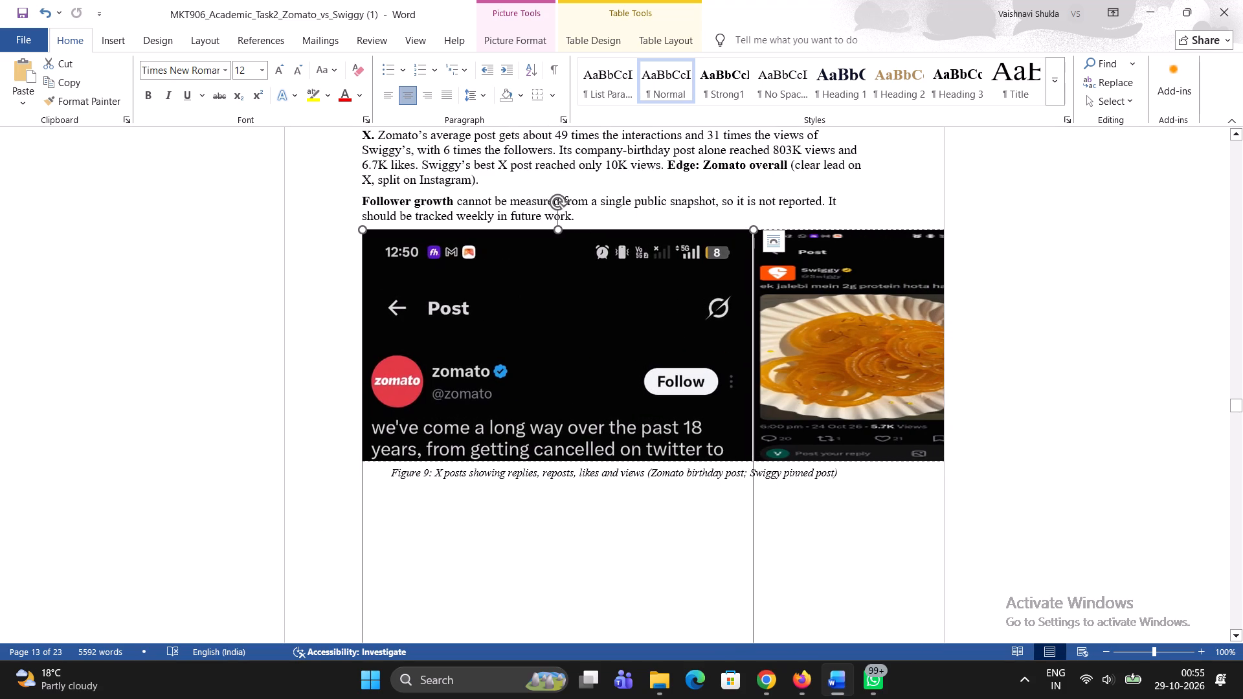
{"action": "left_click_drag", "start_coordinate": [750, 228], "coordinate": [434, 418]}
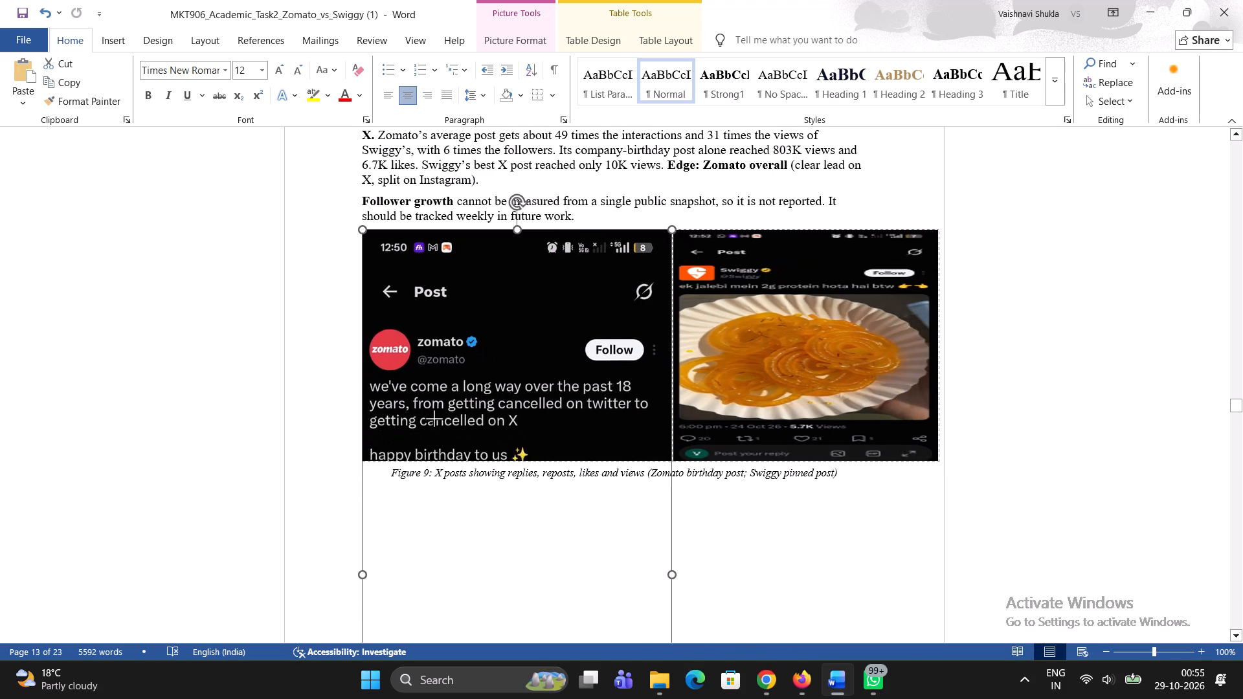
{"action": "left_click_drag", "start_coordinate": [434, 418], "coordinate": [386, 456]}
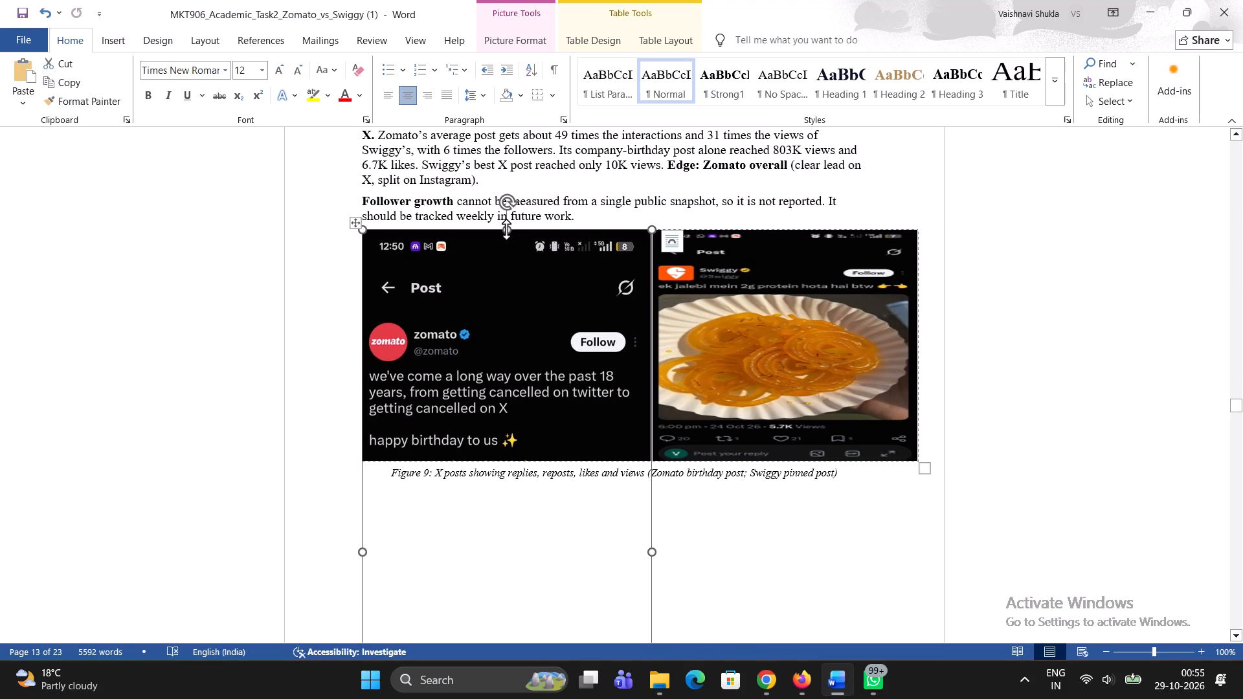
Compress the Zomato post screenshot's height so its views and engagement row fit inside the Figure 9 cell.
{"action": "left_click_drag", "start_coordinate": [506, 229], "coordinate": [522, 469]}
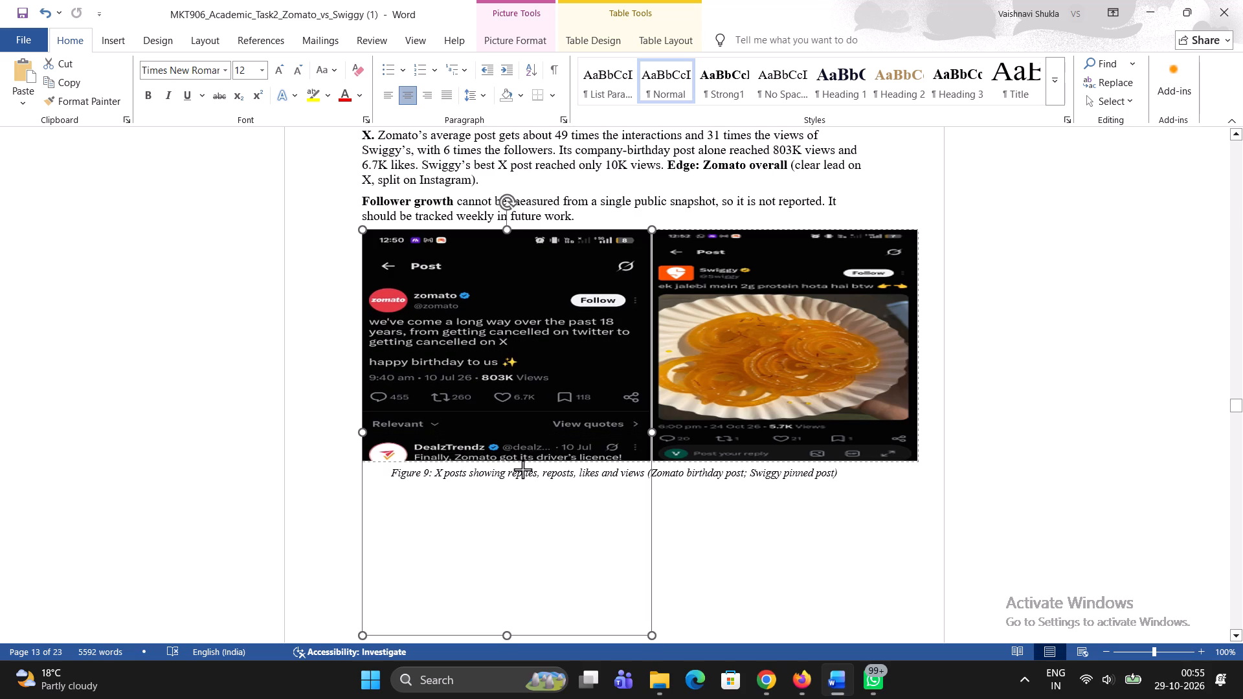
{"action": "left_click_drag", "start_coordinate": [522, 469], "coordinate": [522, 436]}
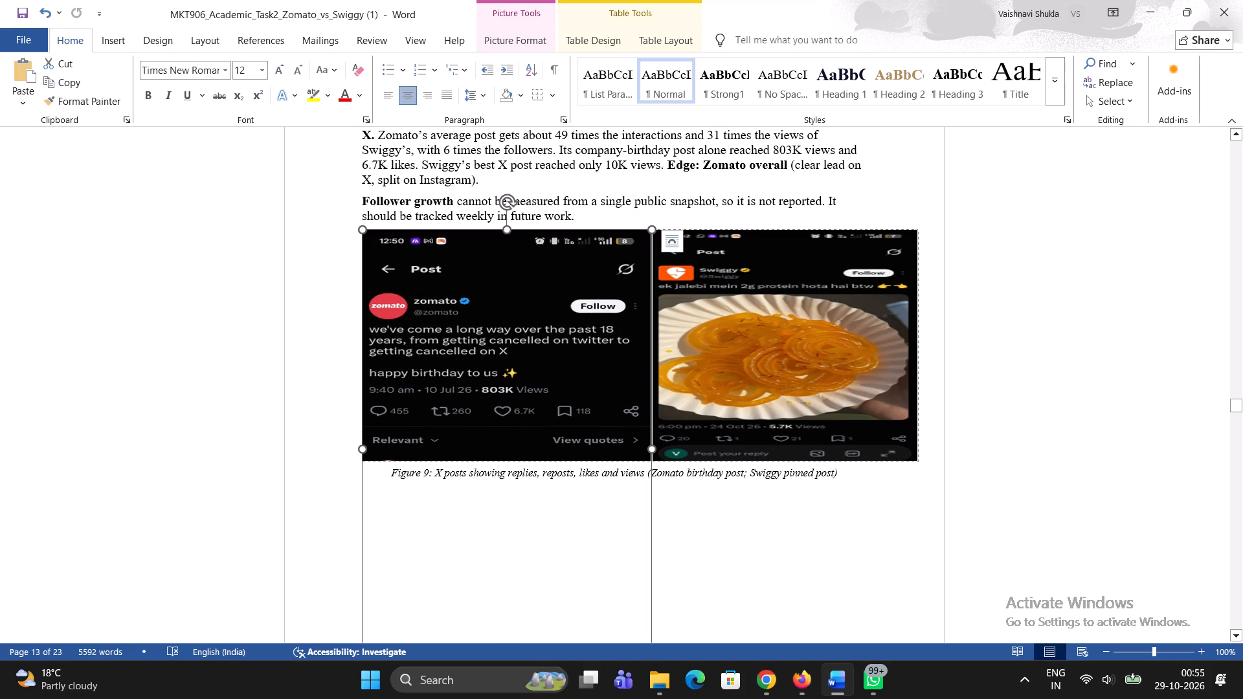
Enlarge the Figure 9 table downward so its row shows more of the Zomato post, including the replies beneath it.
{"action": "left_click", "coordinate": [331, 522]}
{"action": "left_click", "coordinate": [285, 293]}
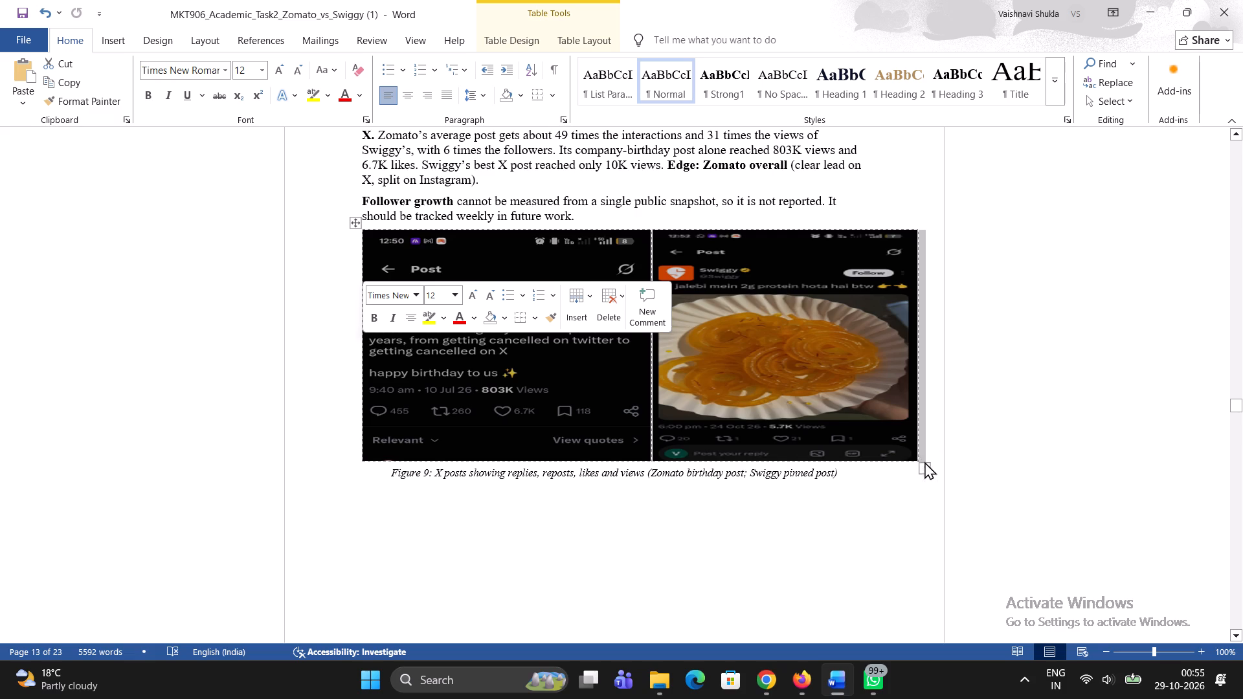
{"action": "left_click_drag", "start_coordinate": [926, 469], "coordinate": [921, 557]}
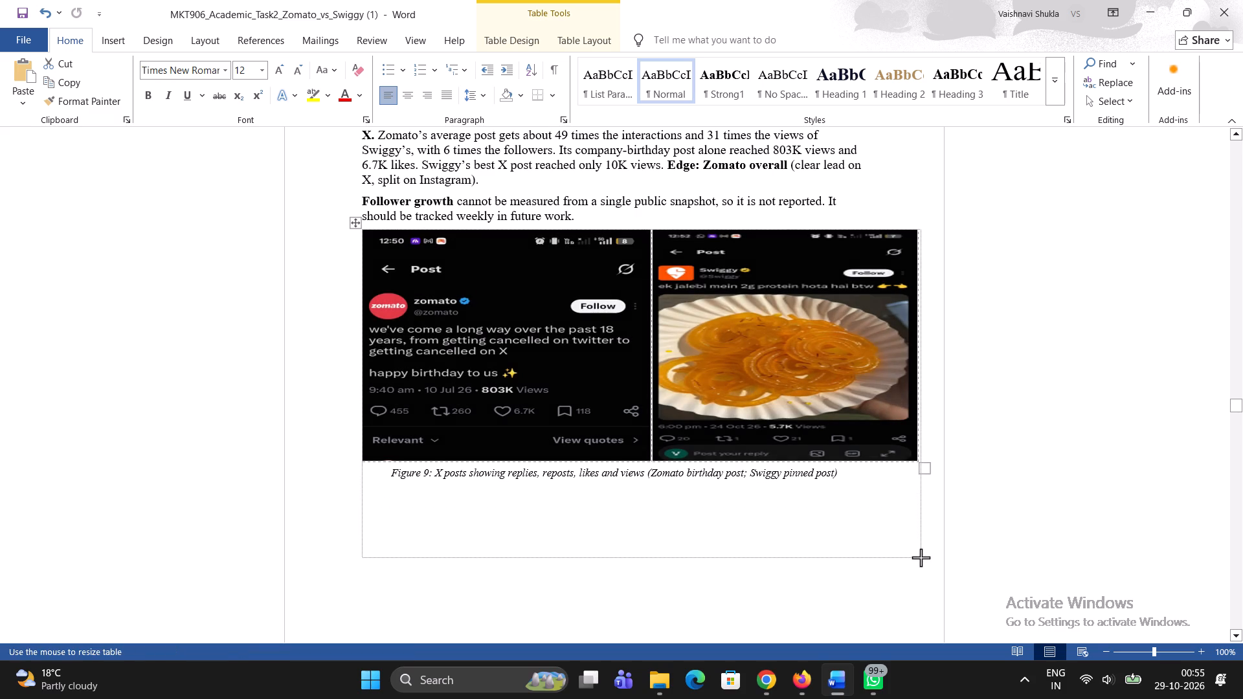
{"action": "left_click_drag", "start_coordinate": [921, 557], "coordinate": [904, 572]}
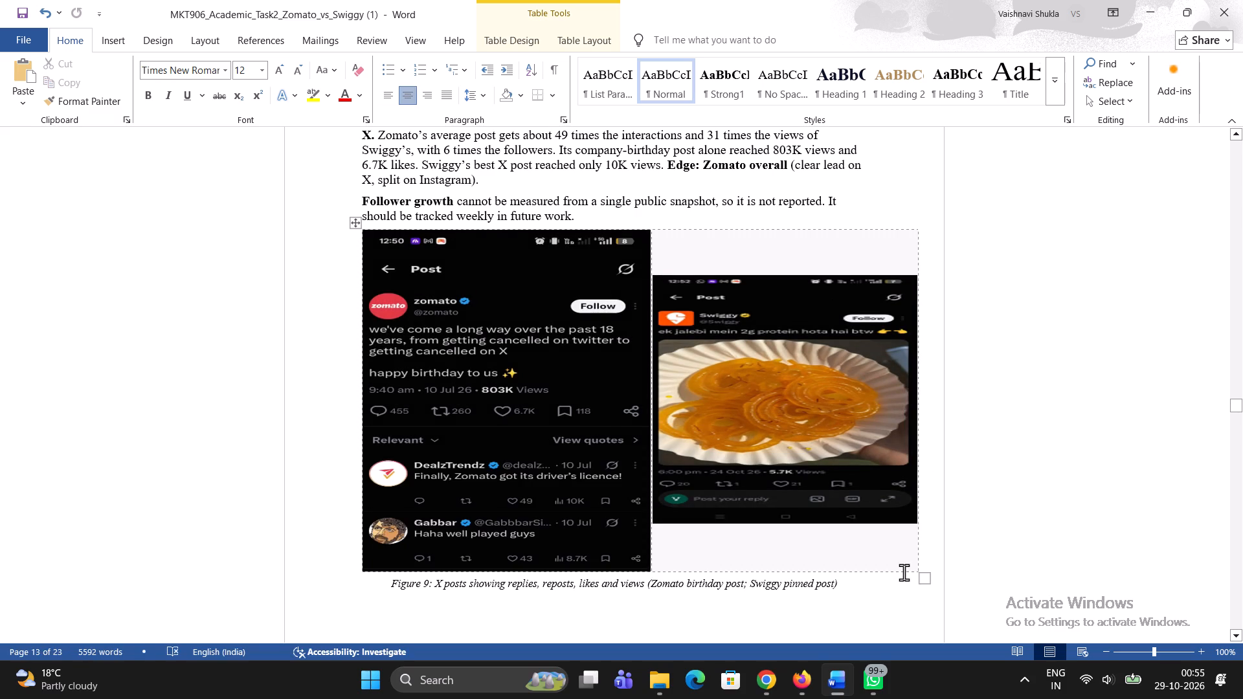
Stretch the Swiggy post screenshot vertically to fill the full height of its Figure 9 cell.
{"action": "left_click", "coordinate": [781, 333]}
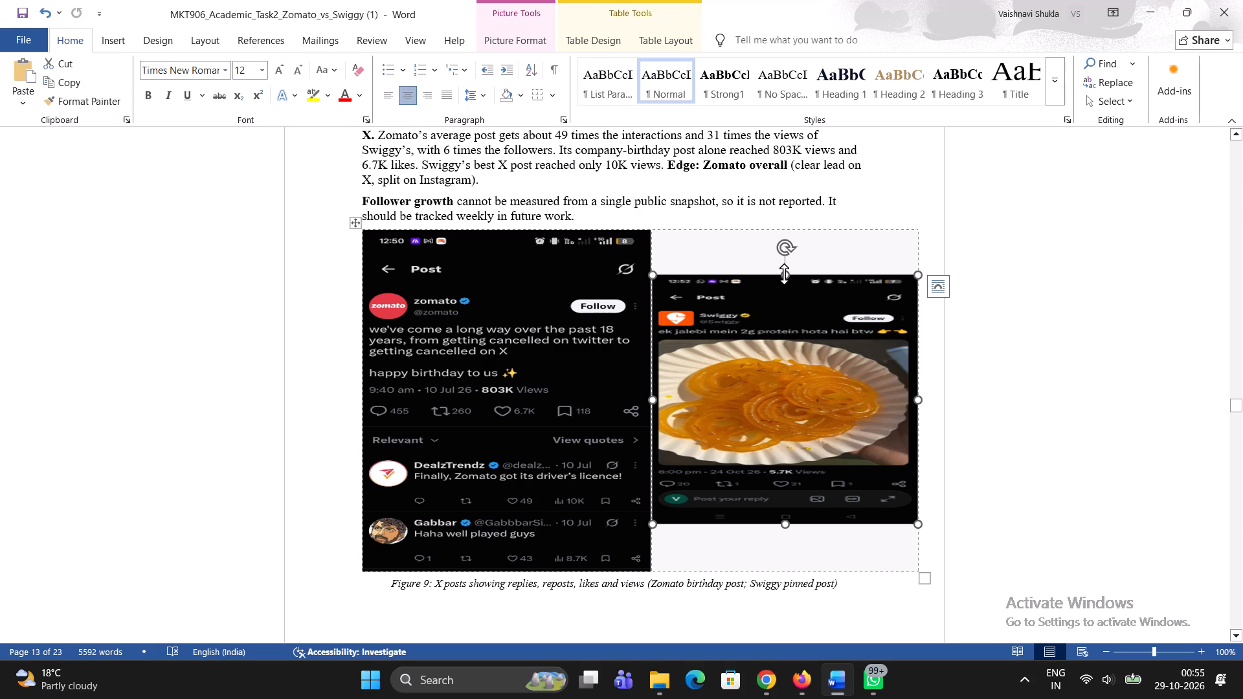
{"action": "left_click_drag", "start_coordinate": [785, 275], "coordinate": [790, 192]}
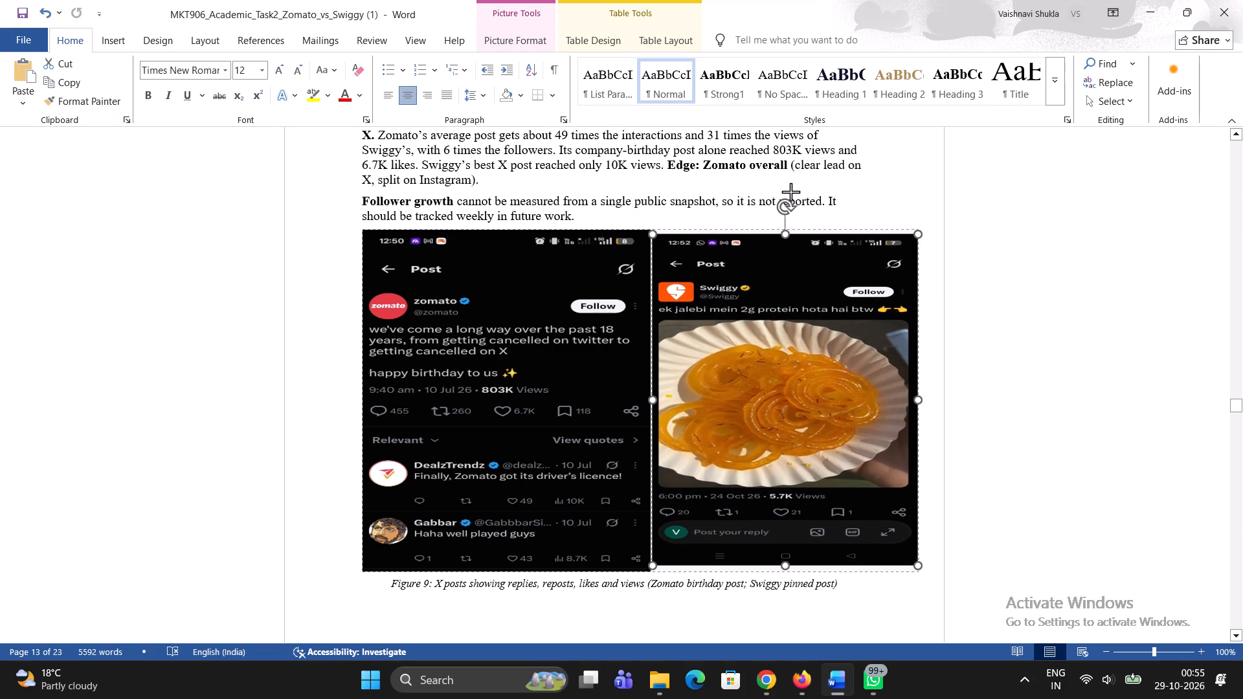
{"action": "left_click_drag", "start_coordinate": [790, 192], "coordinate": [790, 184]}
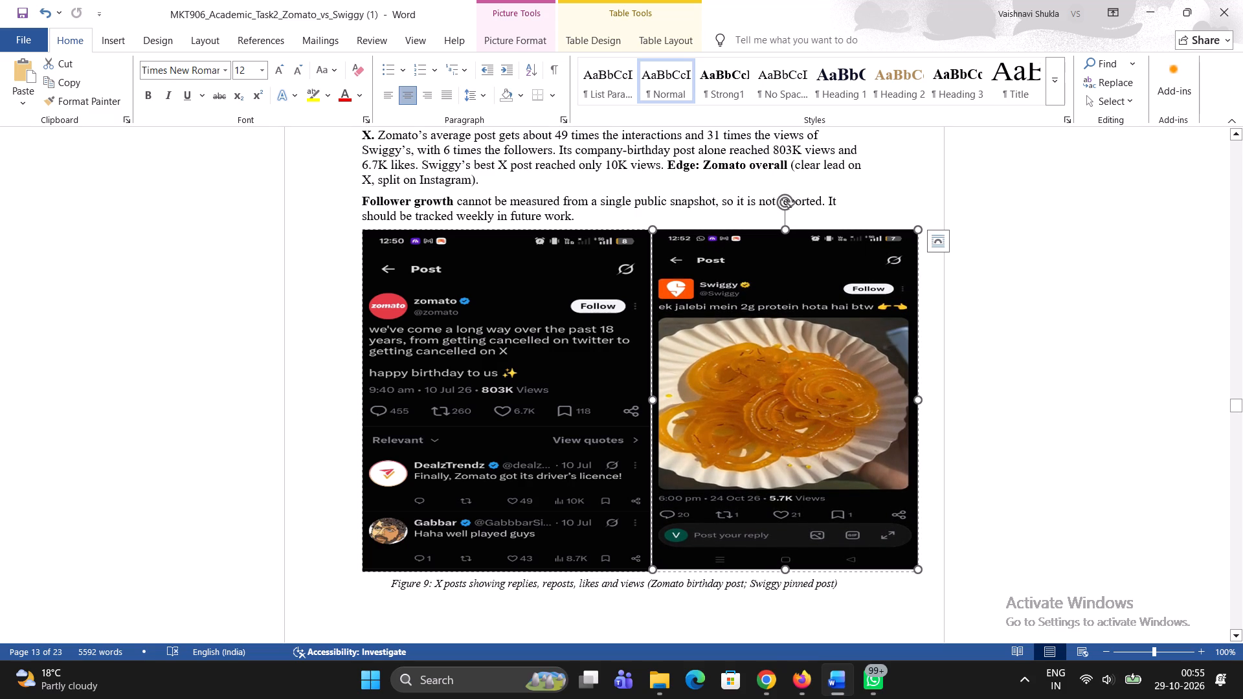
{"action": "left_click_drag", "start_coordinate": [787, 567], "coordinate": [787, 575]}
Select the Zomato post screenshot in Figure 9.
{"action": "left_click", "coordinate": [533, 496]}
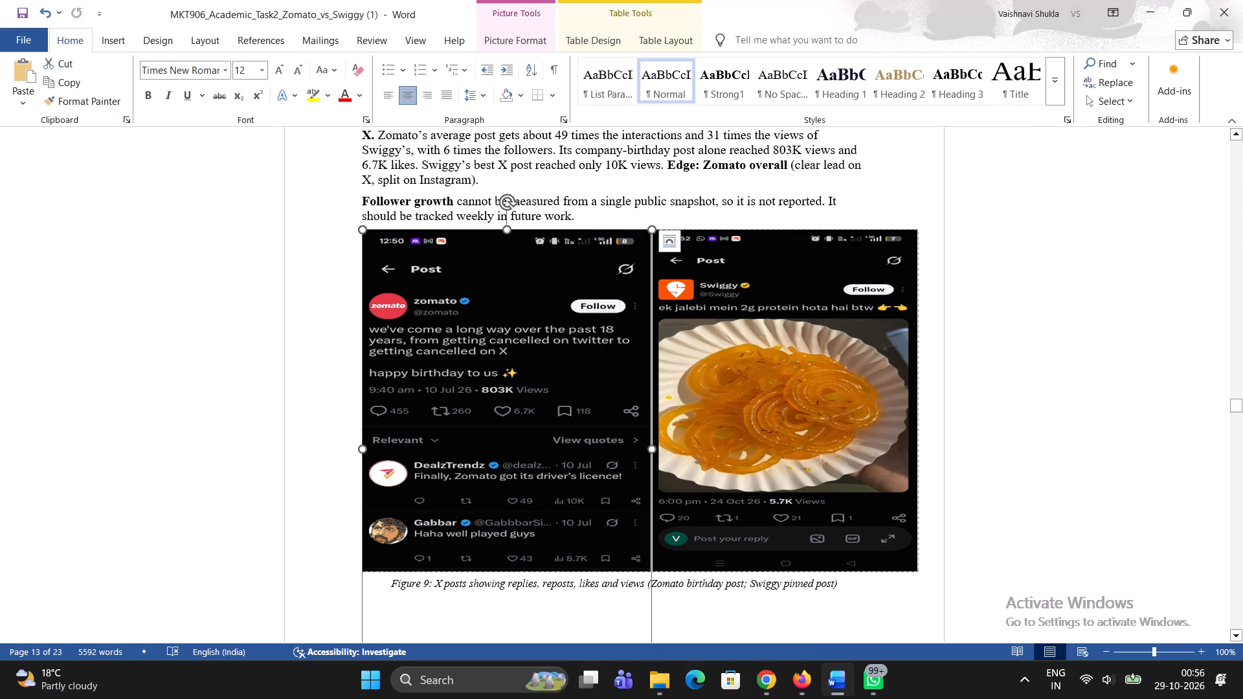
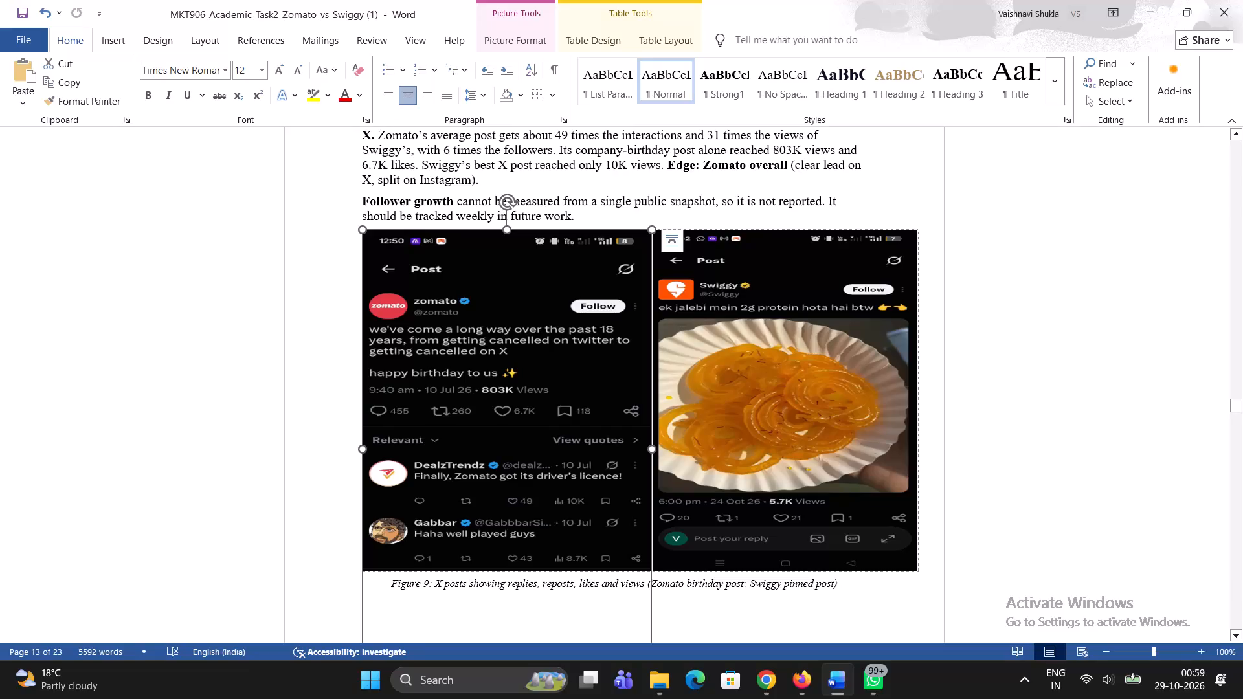
Deselect the Zomato screenshot and review the Figure 9 layout and the X analytics table and engagement charts before it.
{"action": "scroll", "coordinate": [802, 479], "scroll_direction": "down", "scroll_amount": 8}
{"action": "left_click", "coordinate": [802, 479]}
{"action": "scroll", "coordinate": [802, 479], "scroll_direction": "up", "scroll_amount": 9}
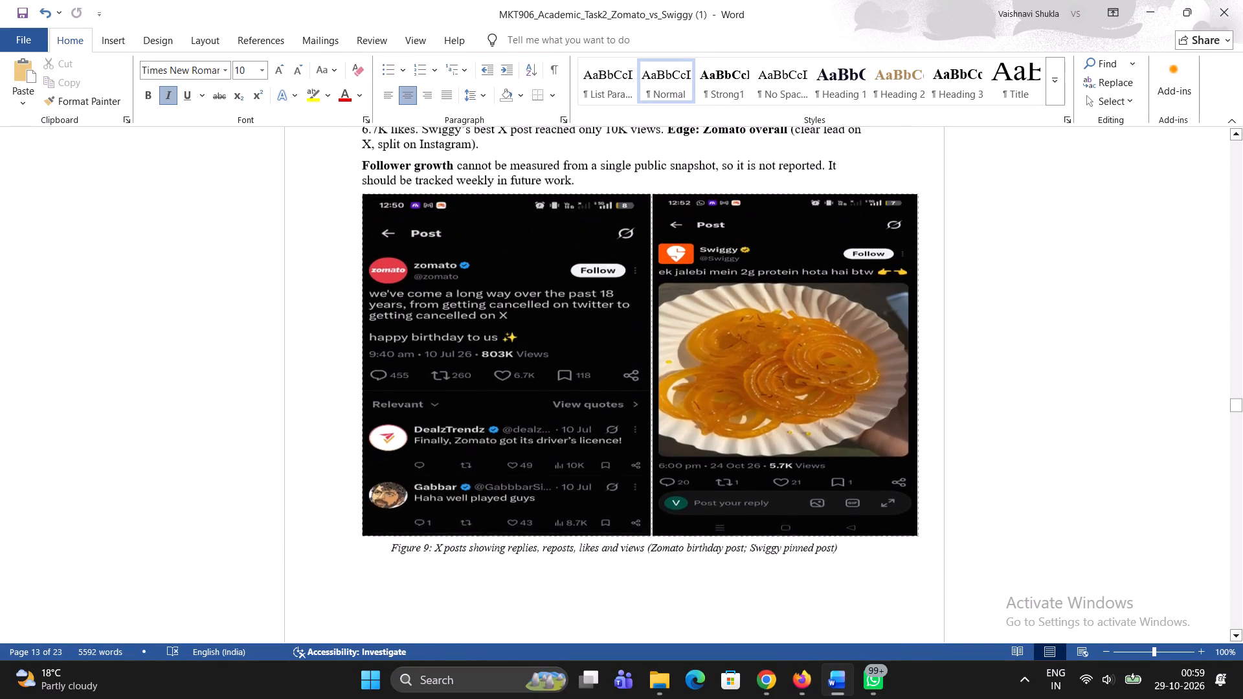
{"action": "scroll", "coordinate": [802, 479], "scroll_direction": "up", "scroll_amount": 20}
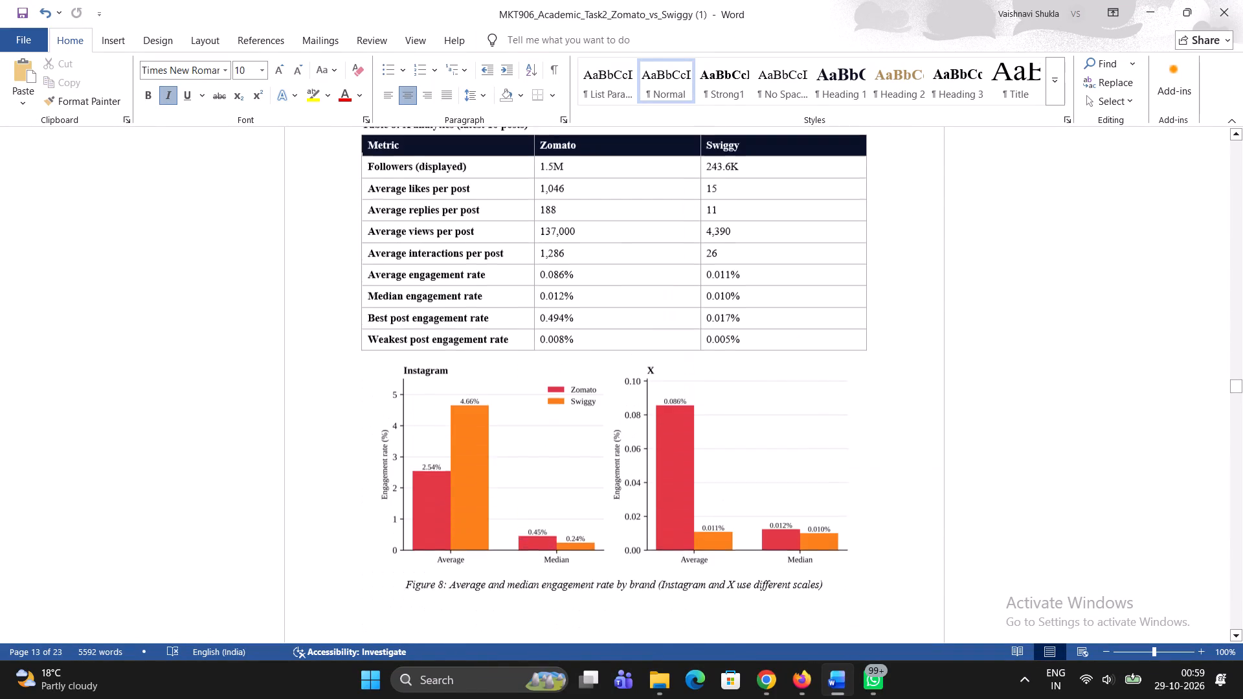
Switch to WhatsApp.
{"action": "left_click", "coordinate": [880, 690]}
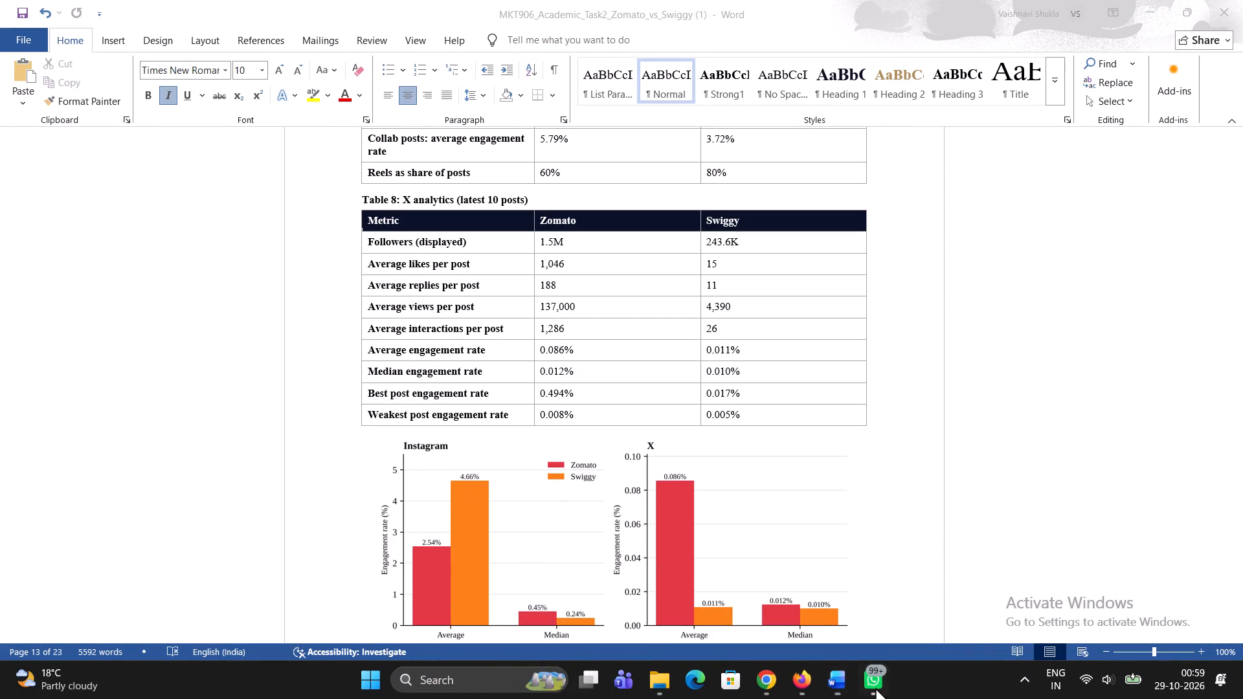
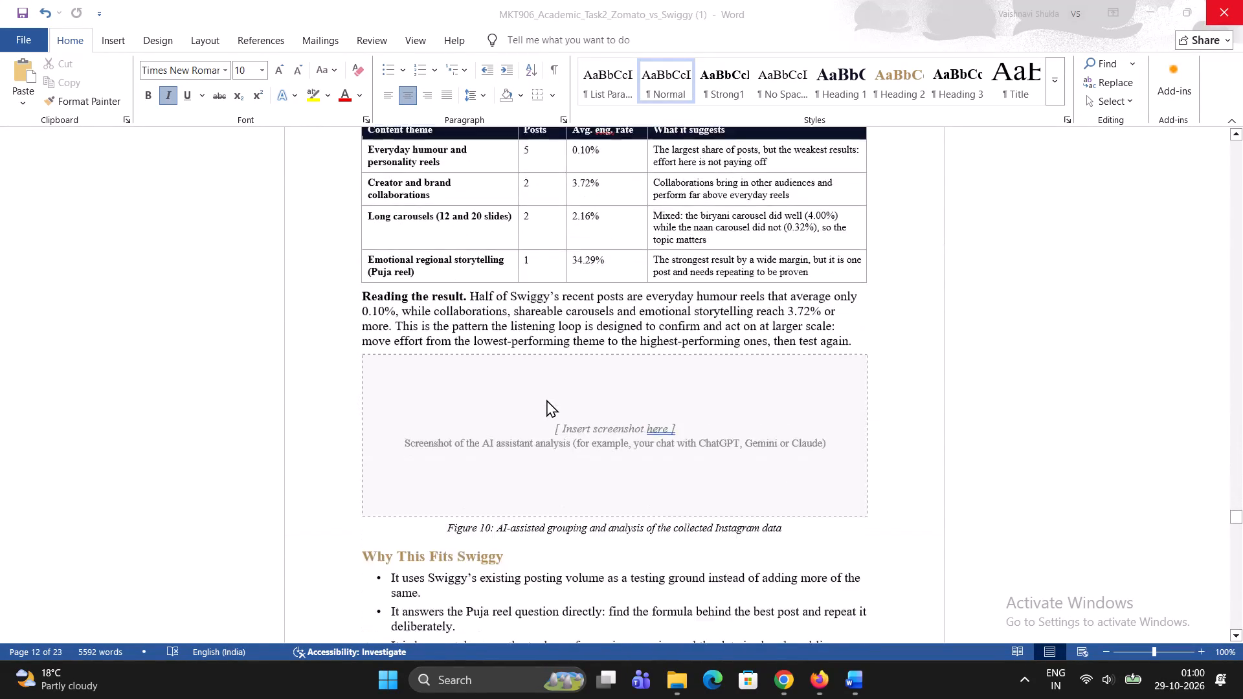
Review the rest of the report from the Figure 10 and Figure 11 screenshot placeholders through the Conclusion to the post-level data appendix.
{"action": "scroll", "coordinate": [541, 405], "scroll_direction": "up", "scroll_amount": 11}
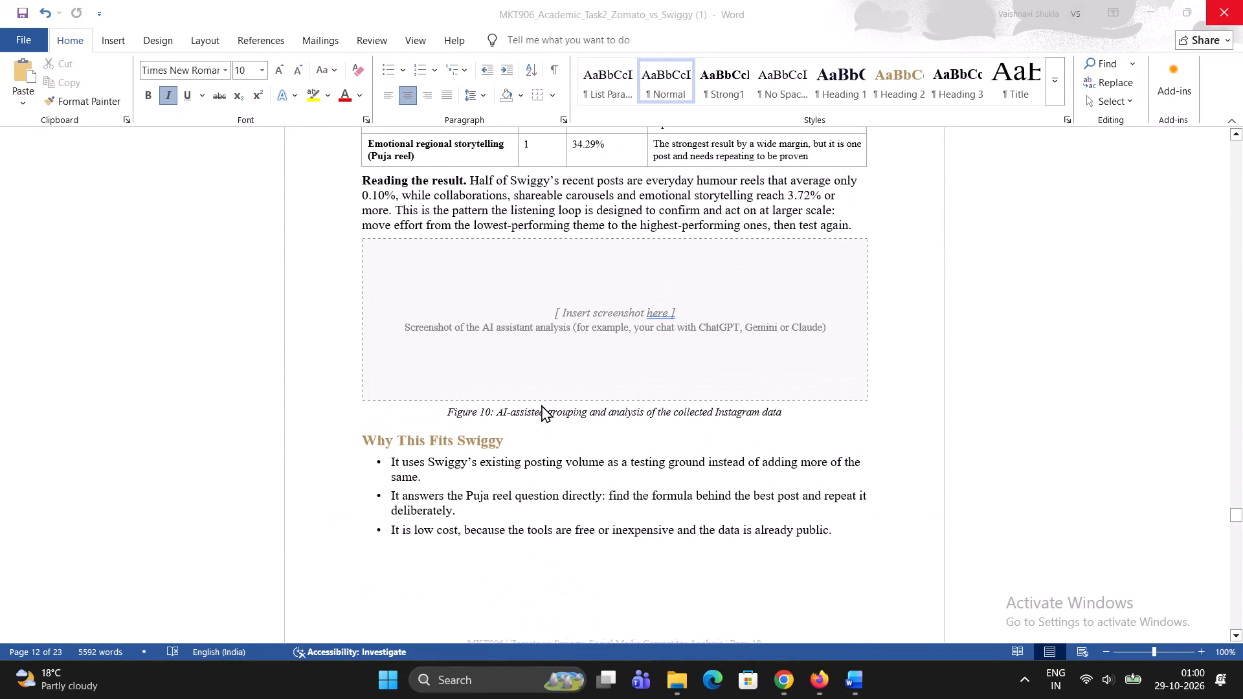
{"action": "scroll", "coordinate": [534, 413], "scroll_direction": "down", "scroll_amount": 17}
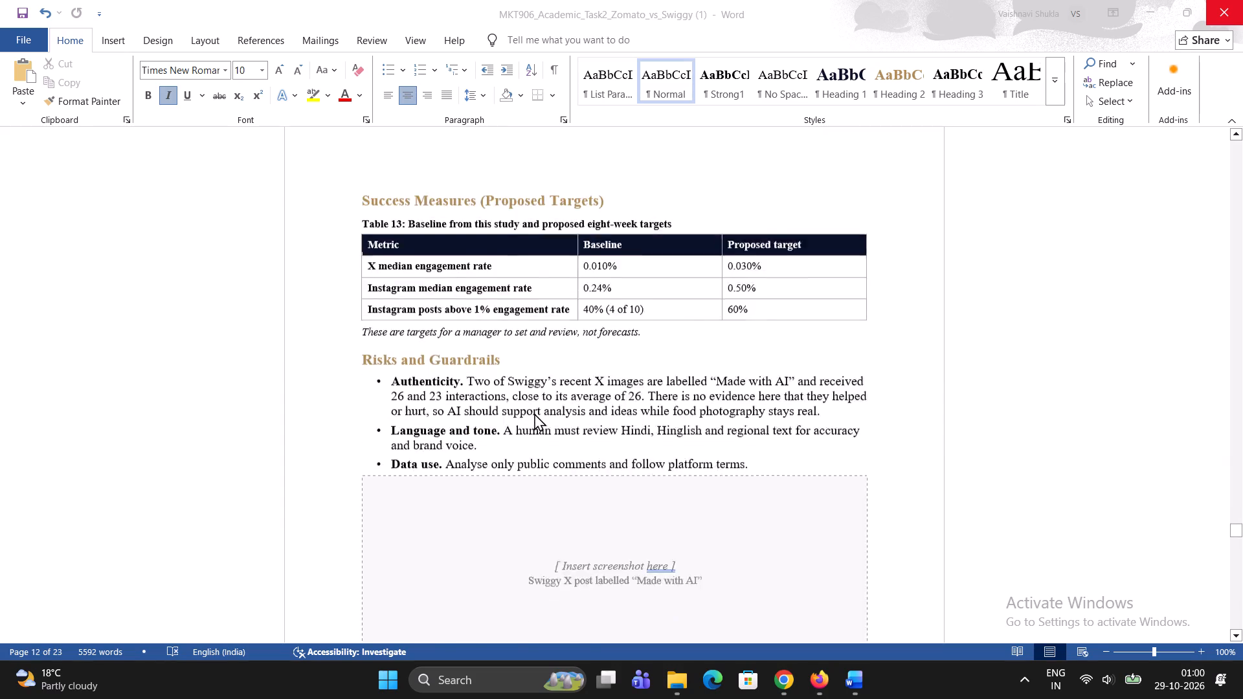
{"action": "scroll", "coordinate": [534, 413], "scroll_direction": "down", "scroll_amount": 6}
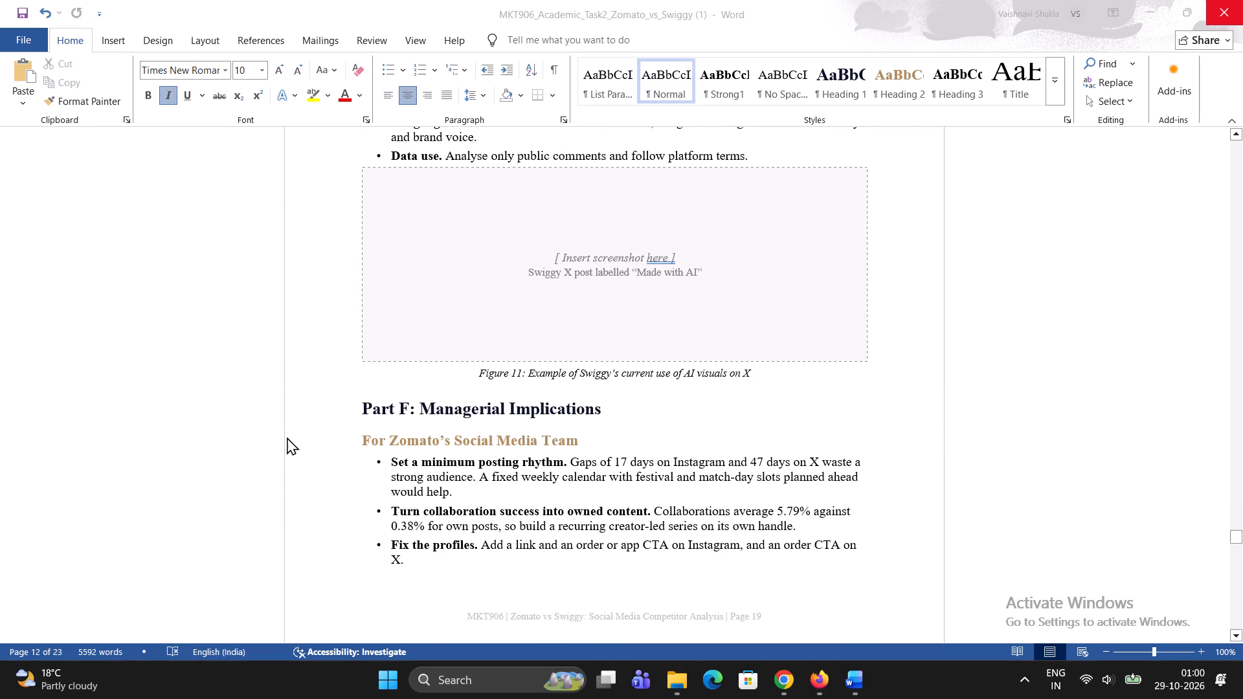
{"action": "scroll", "coordinate": [634, 431], "scroll_direction": "down", "scroll_amount": 4}
{"action": "scroll", "coordinate": [634, 431], "scroll_direction": "up", "scroll_amount": 10}
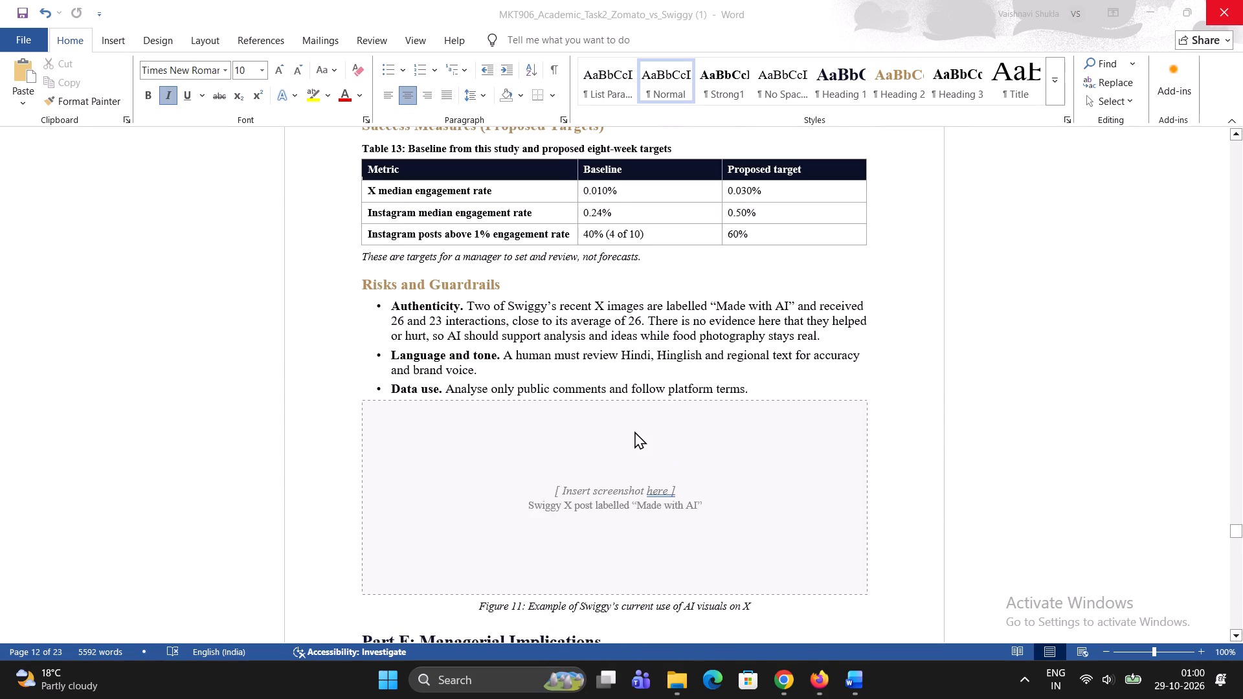
{"action": "scroll", "coordinate": [634, 431], "scroll_direction": "up", "scroll_amount": 13}
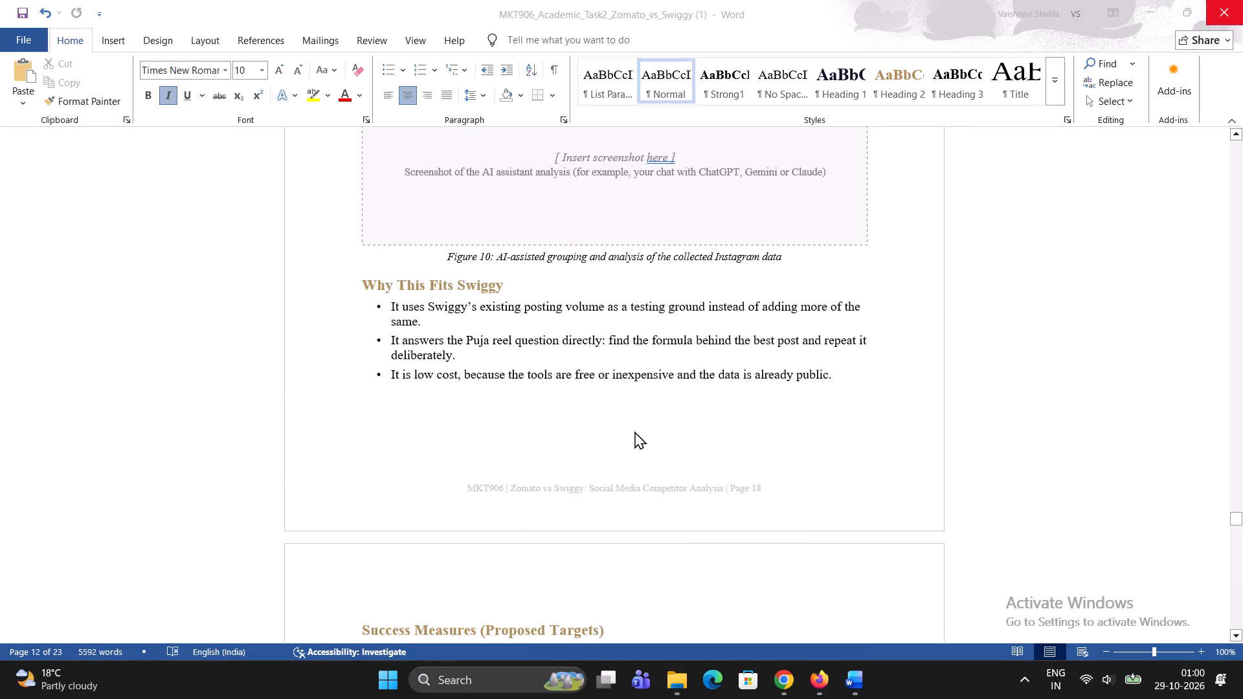
{"action": "scroll", "coordinate": [634, 431], "scroll_direction": "up", "scroll_amount": 2}
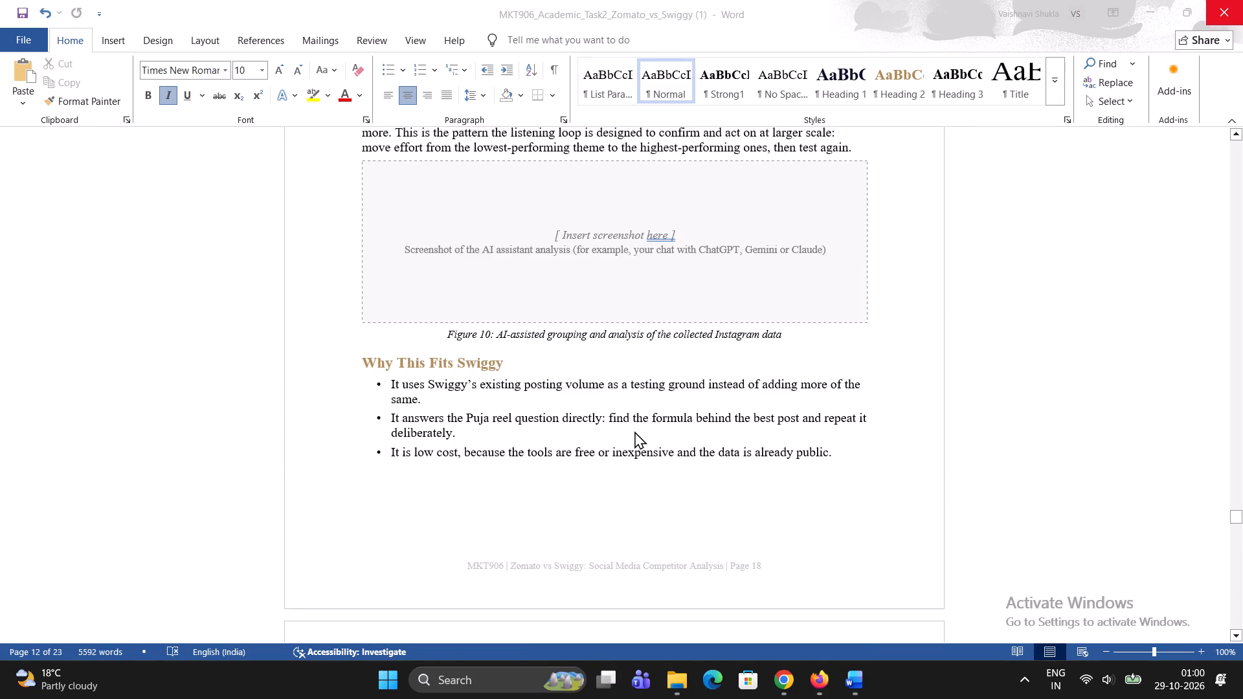
{"action": "scroll", "coordinate": [634, 431], "scroll_direction": "up", "scroll_amount": 3}
{"action": "scroll", "coordinate": [634, 431], "scroll_direction": "down", "scroll_amount": 20}
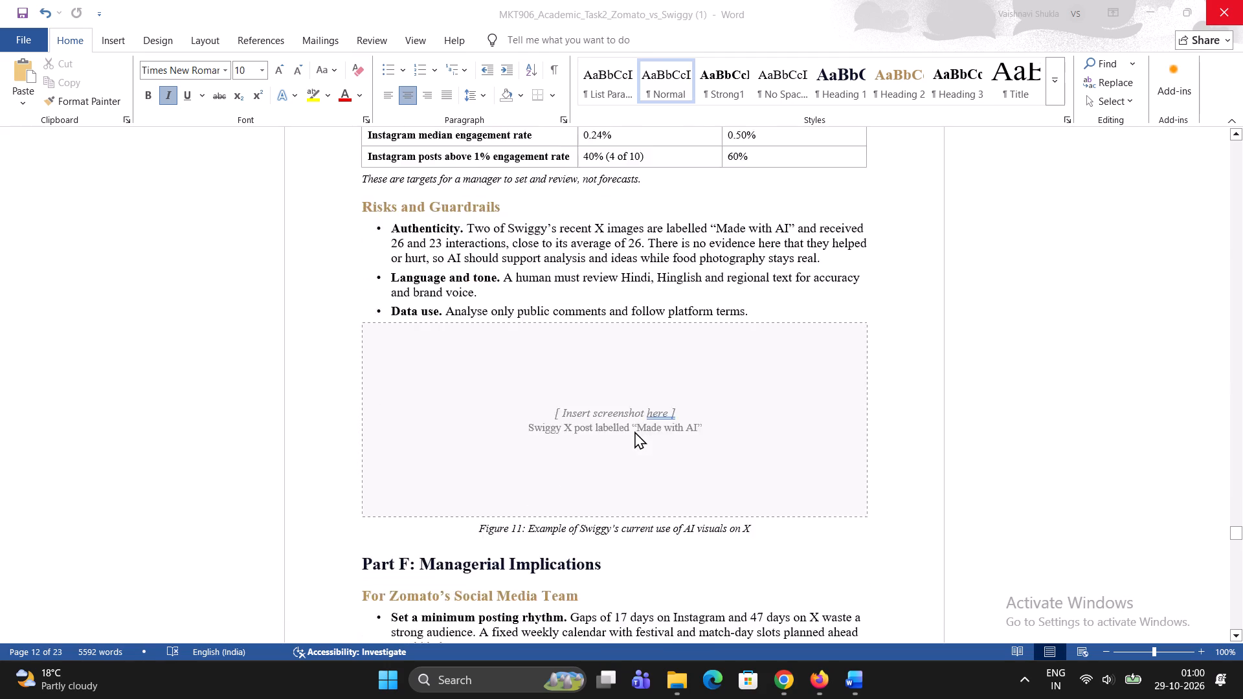
{"action": "scroll", "coordinate": [634, 431], "scroll_direction": "down", "scroll_amount": 6}
{"action": "scroll", "coordinate": [634, 431], "scroll_direction": "down", "scroll_amount": 20}
{"action": "scroll", "coordinate": [634, 431], "scroll_direction": "down", "scroll_amount": 9}
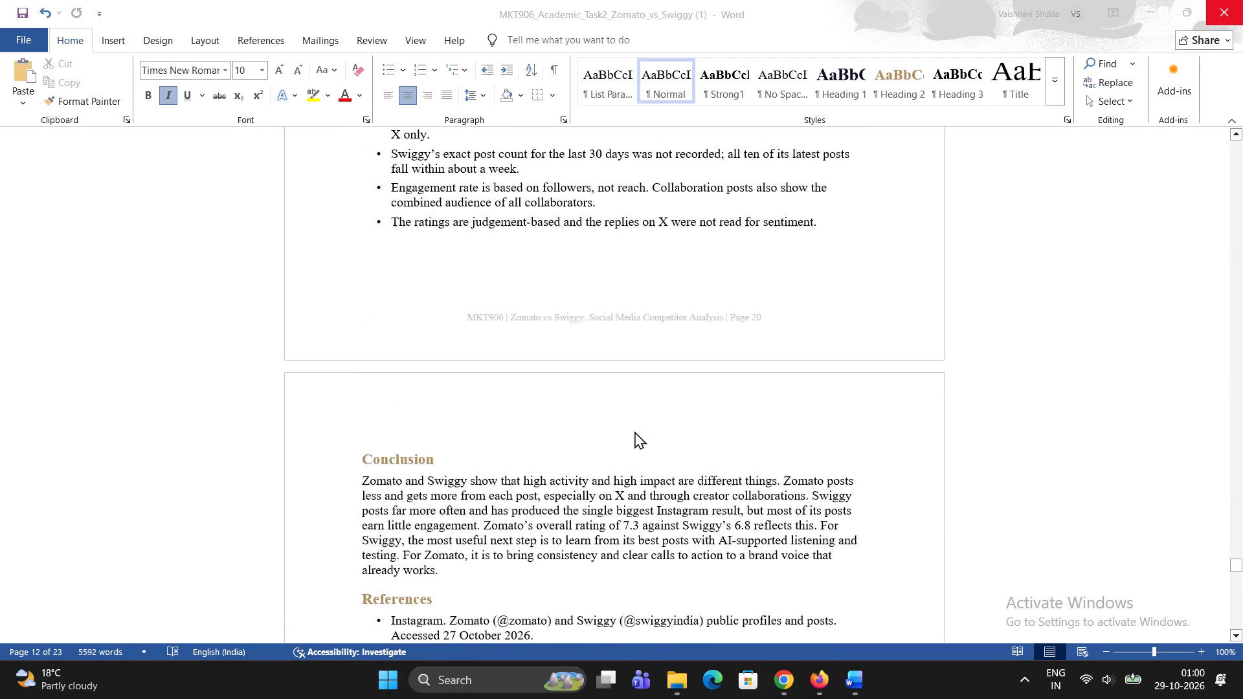
{"action": "scroll", "coordinate": [634, 431], "scroll_direction": "down", "scroll_amount": 16}
{"action": "scroll", "coordinate": [634, 431], "scroll_direction": "down", "scroll_amount": 16}
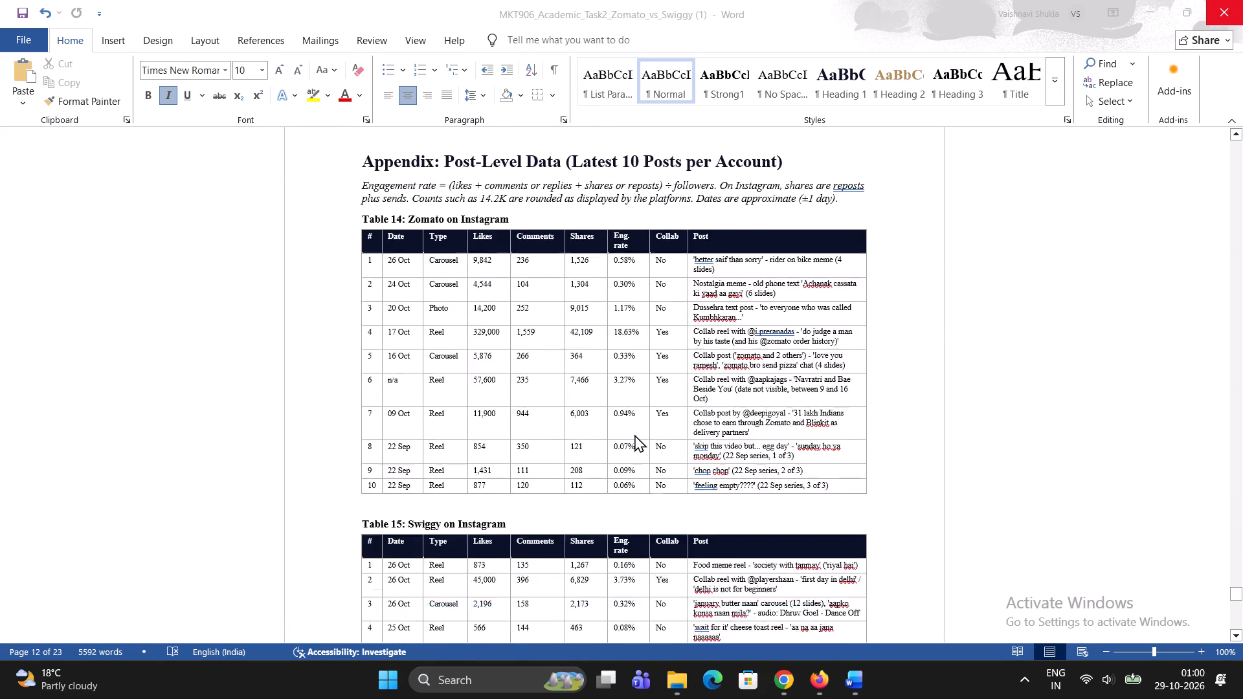
{"action": "scroll", "coordinate": [634, 434], "scroll_direction": "down", "scroll_amount": 20}
{"action": "scroll", "coordinate": [634, 434], "scroll_direction": "down", "scroll_amount": 20}
{"action": "scroll", "coordinate": [634, 434], "scroll_direction": "down", "scroll_amount": 3}
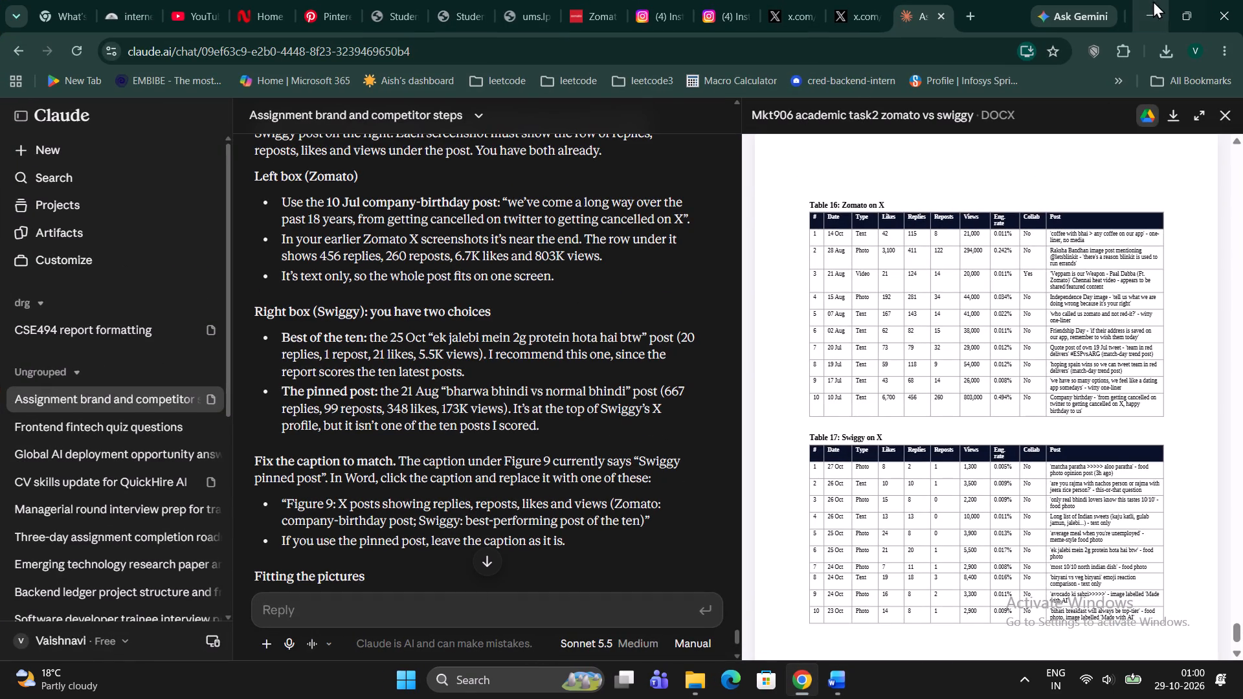
{"action": "left_click", "coordinate": [1153, 1]}
{"action": "left_click", "coordinate": [680, 680]}
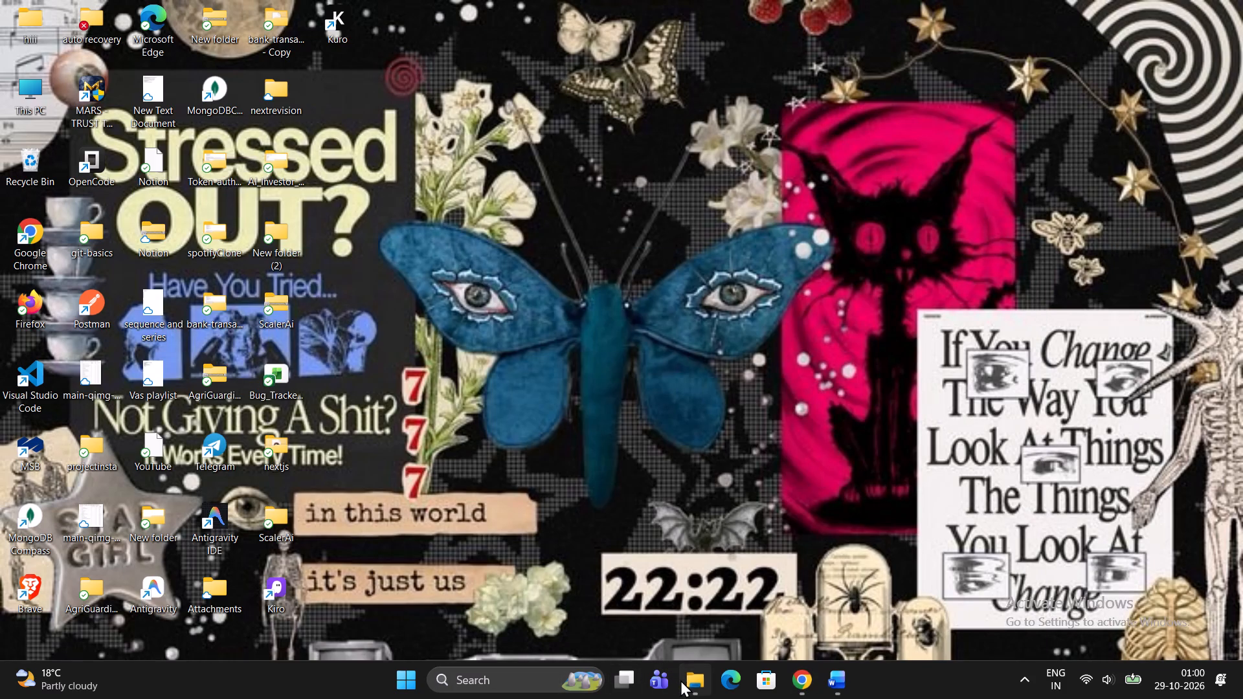
{"action": "left_click", "coordinate": [1224, 2]}
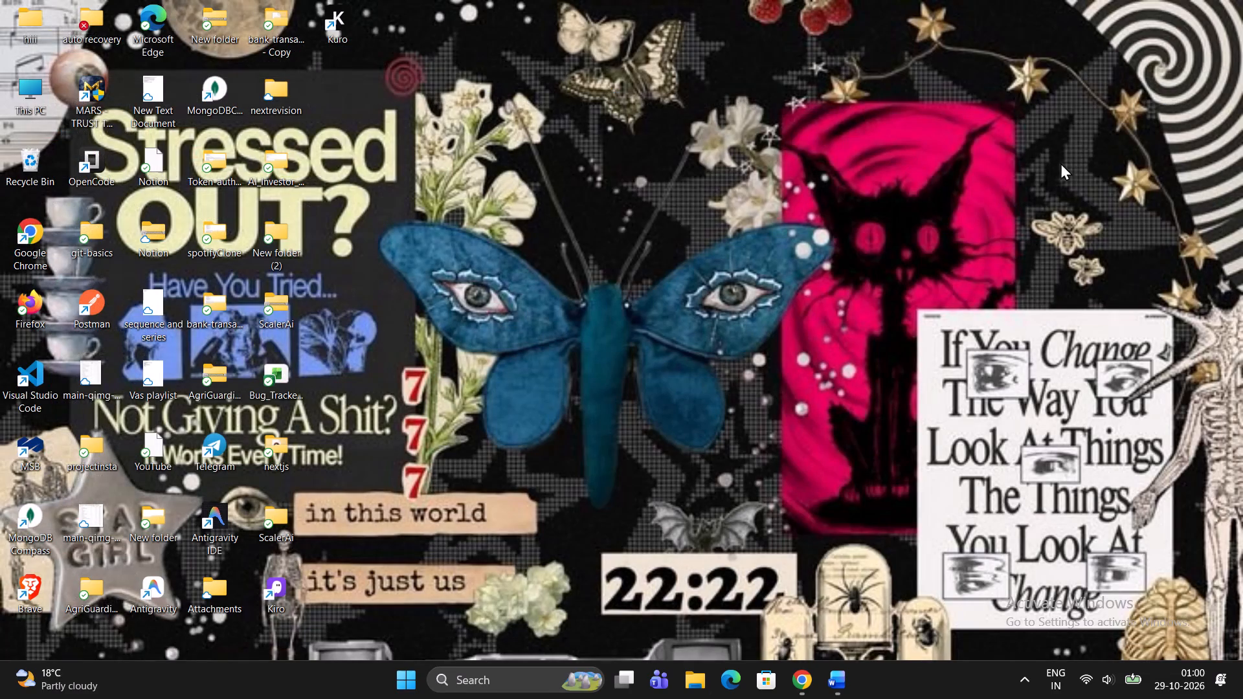